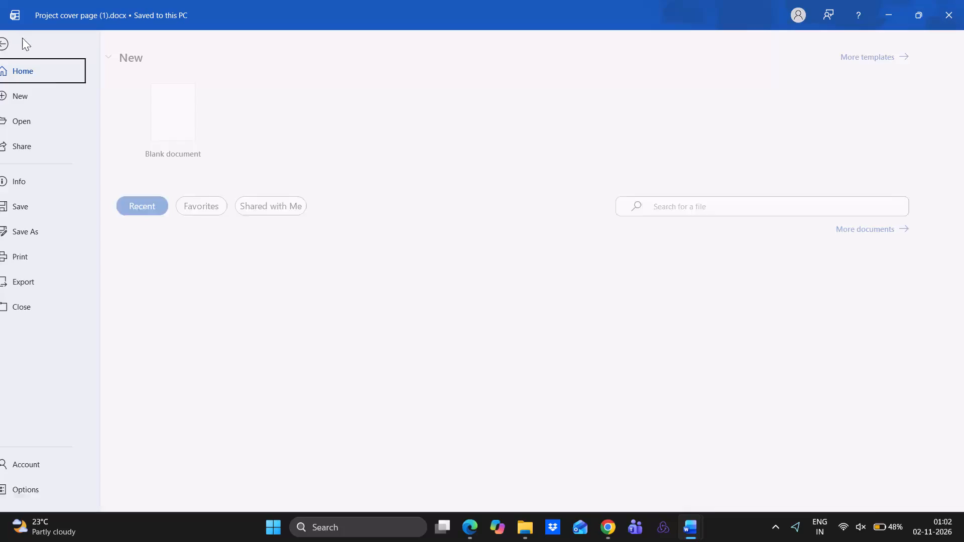
# Save a copy of the cover page in the SEM III > JAVA > MP > GIVEN folder as "JAVA Project cover page (1).docx".
pyautogui.click(49, 235)
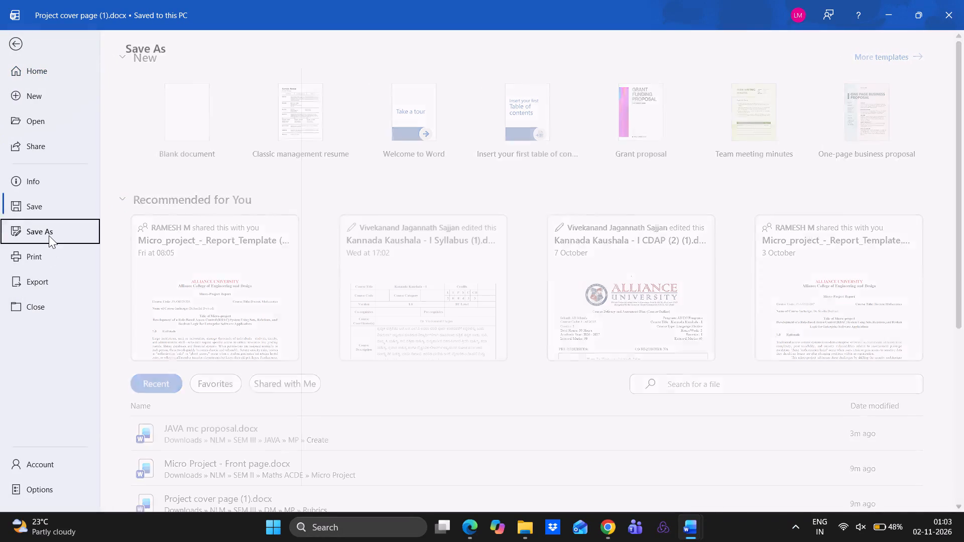
pyautogui.click(181, 384)
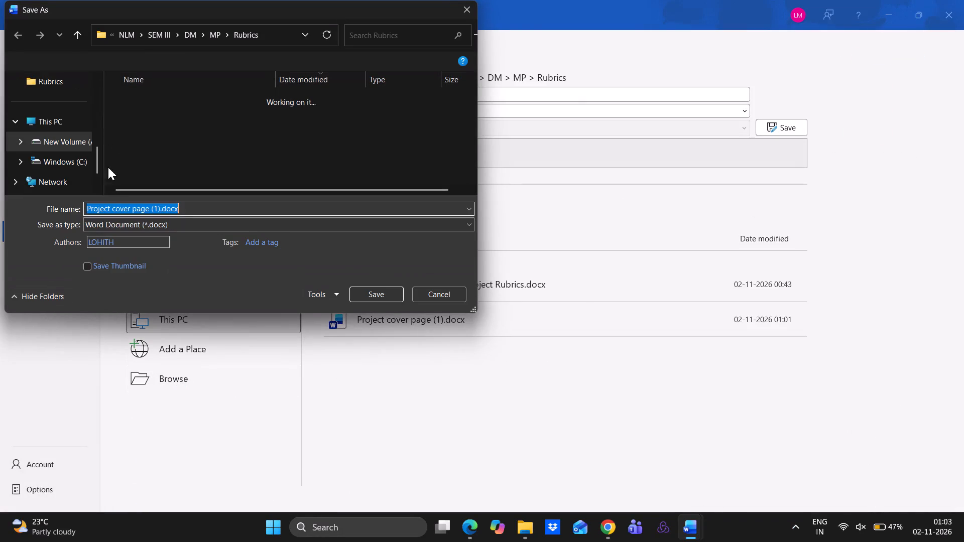
pyautogui.tripleClick(80, 31)
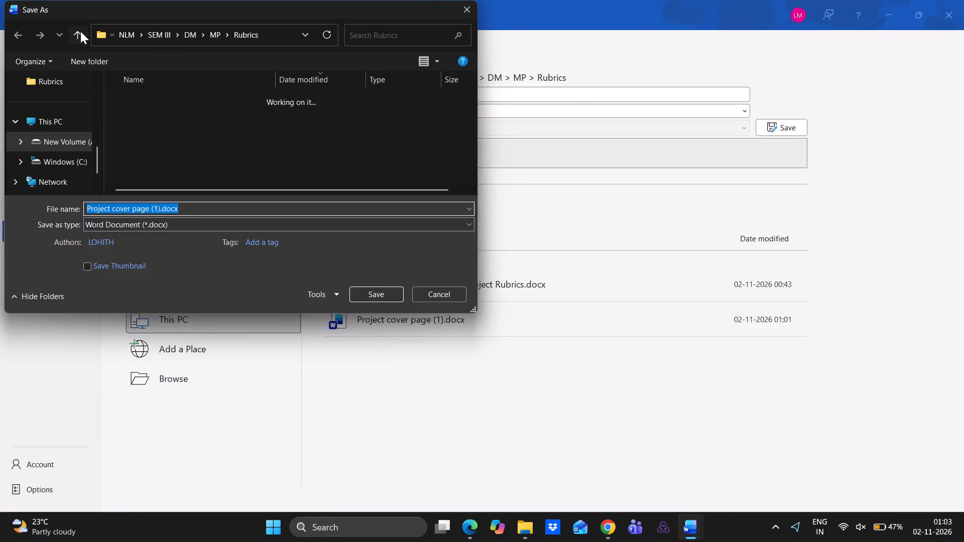
pyautogui.scroll(-1, 177, 144)
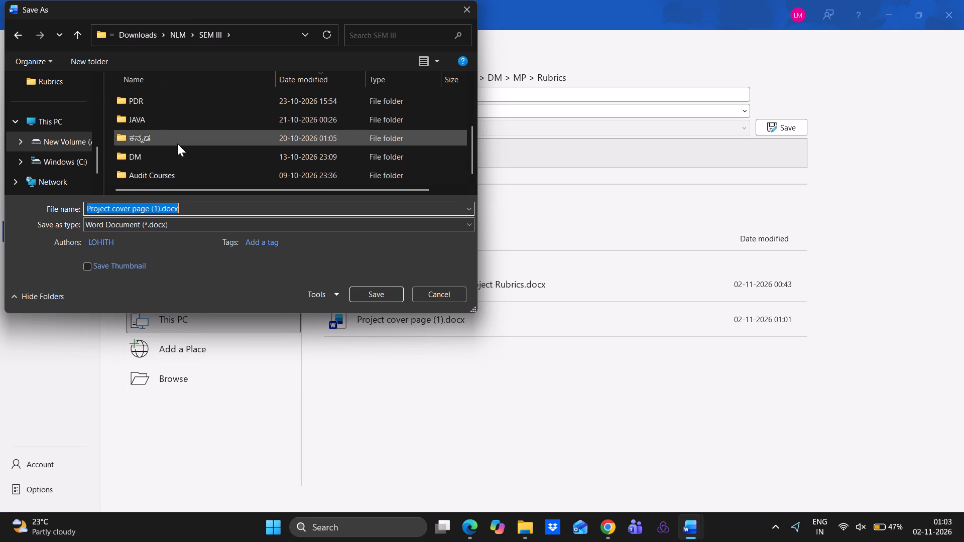
pyautogui.doubleClick(150, 117)
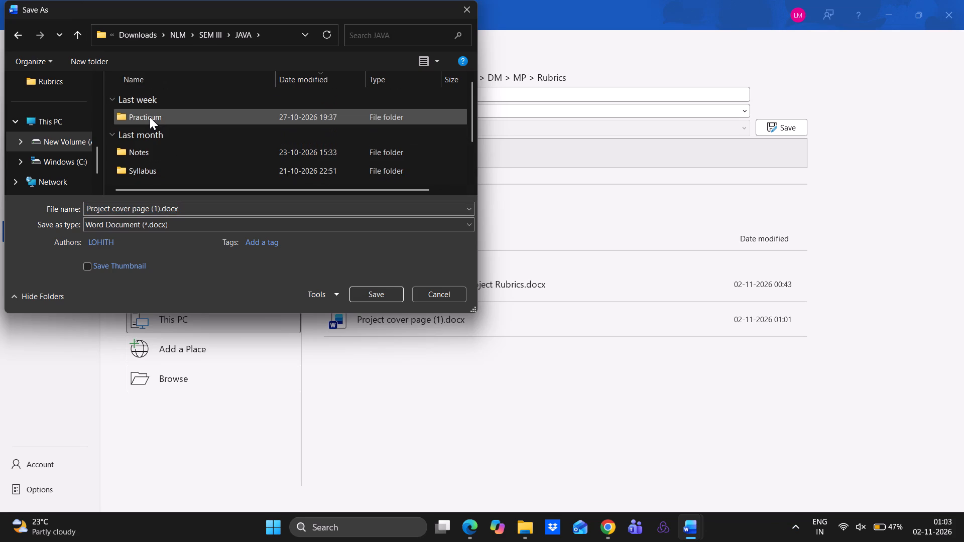
pyautogui.scroll(-1, 163, 137)
pyautogui.doubleClick(164, 137)
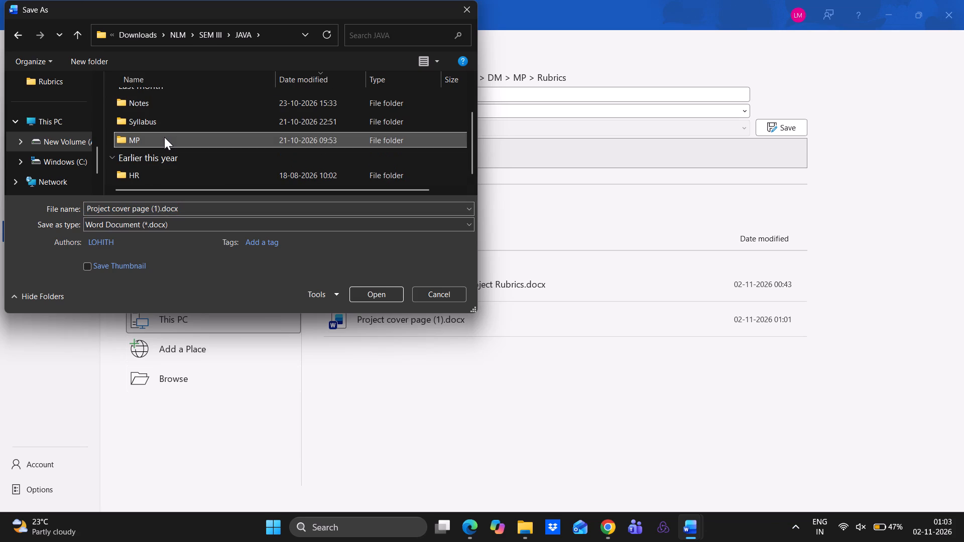
pyautogui.scroll(-1, 164, 150)
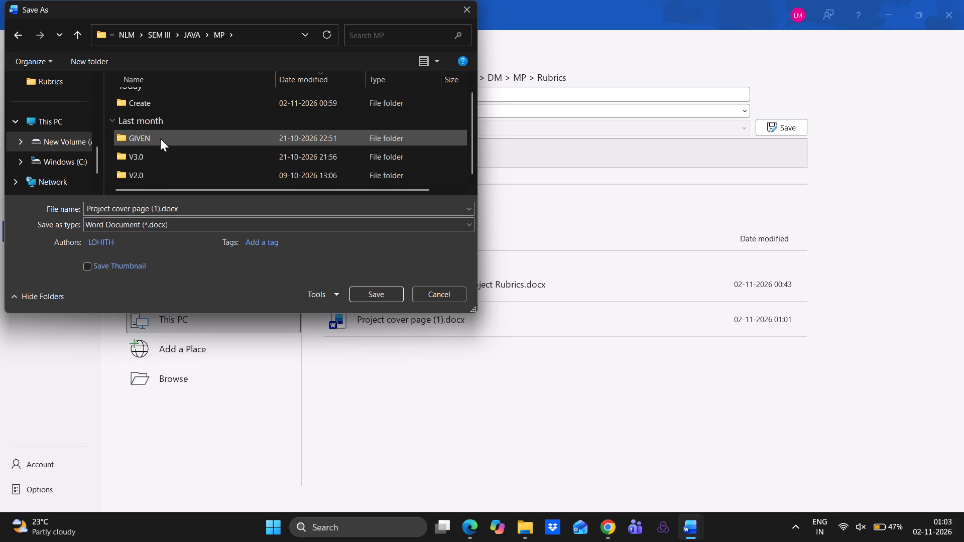
pyautogui.doubleClick(160, 139)
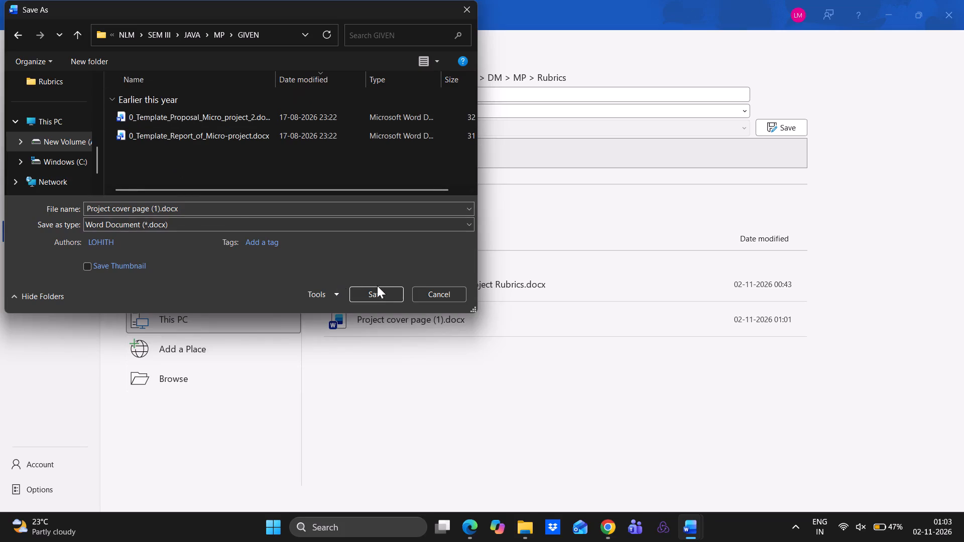
pyautogui.click(297, 205)
pyautogui.press('Left')
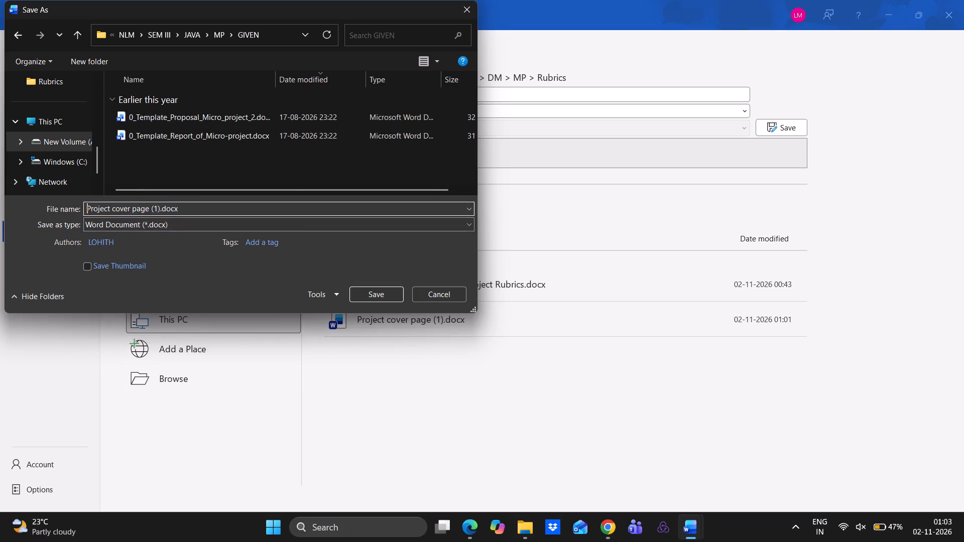
pyautogui.write('JAVA')
pyautogui.press('space')
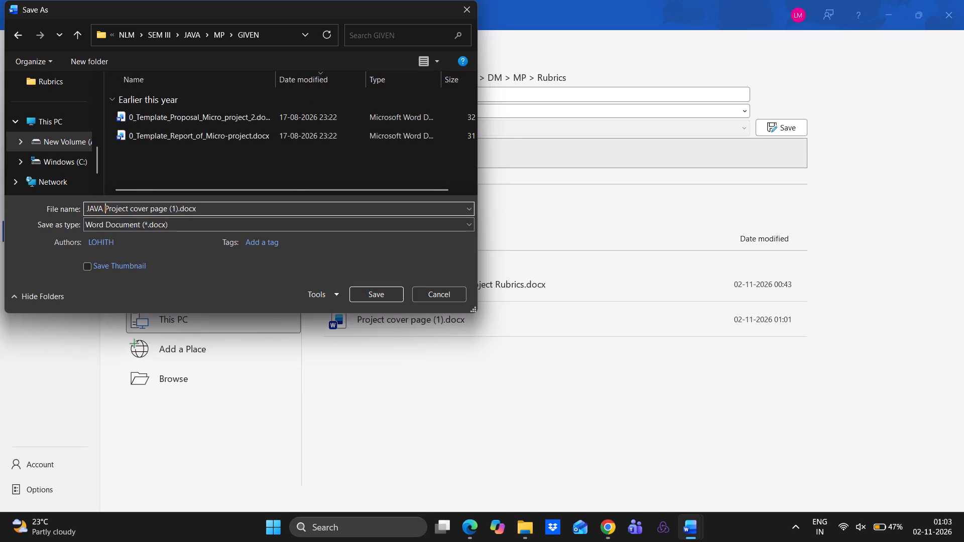
pyautogui.press('Return')
pyautogui.scroll(3, 353, 272)
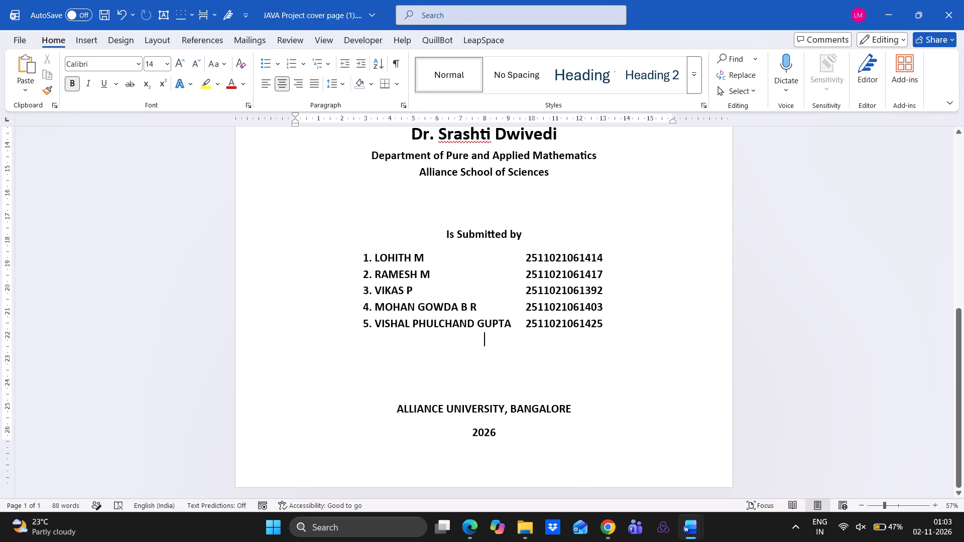
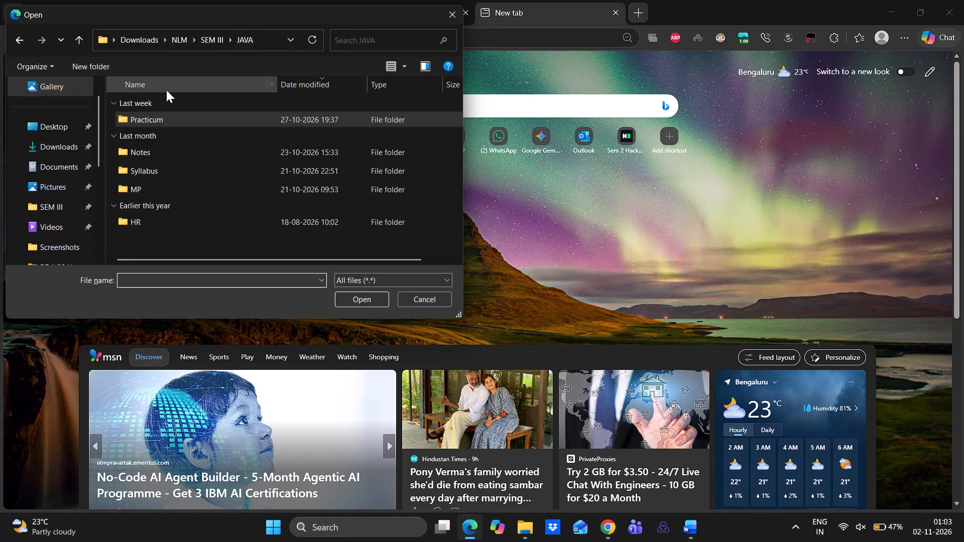
# Open the Group 1 Sem 3 Java QuickBite micro-project PDF from the JAVA > MP > Create folder.
pyautogui.doubleClick(164, 183)
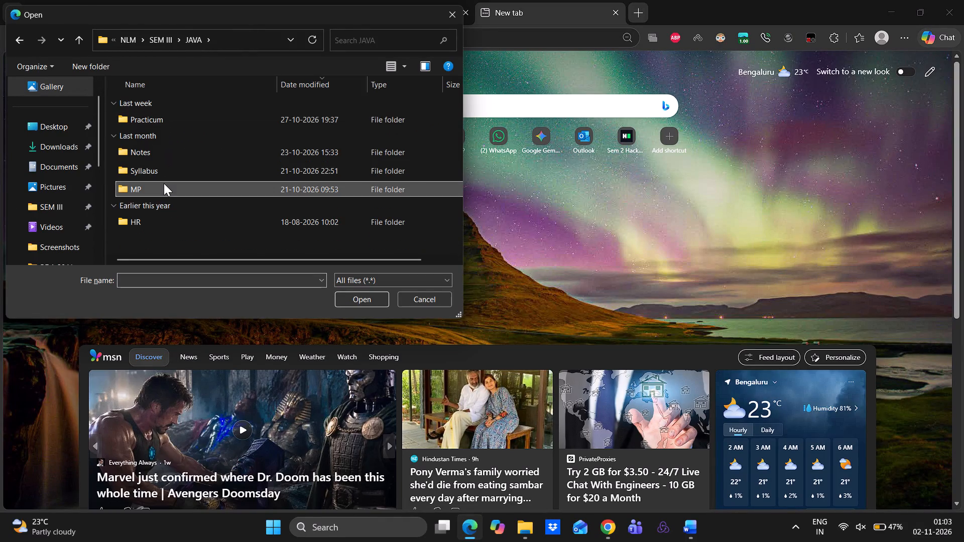
pyautogui.doubleClick(158, 133)
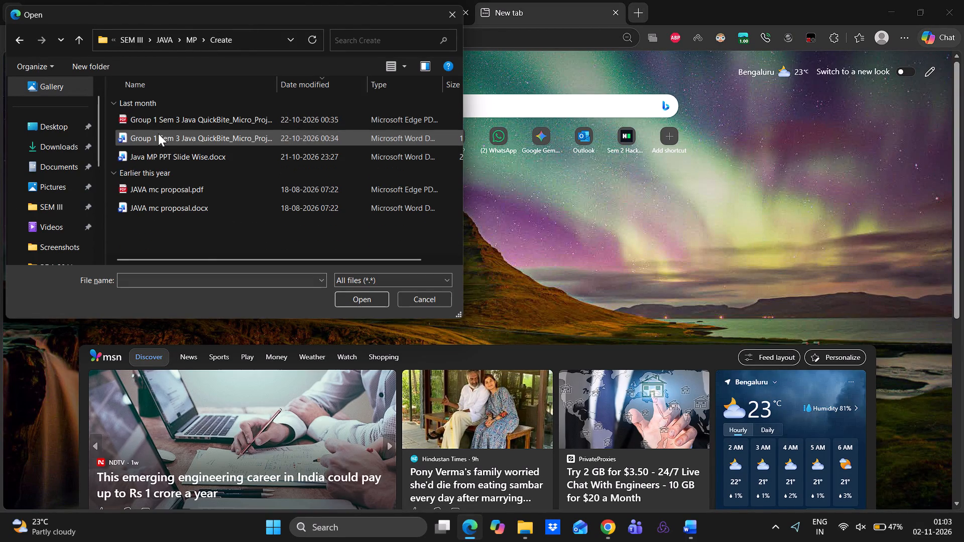
pyautogui.doubleClick(175, 114)
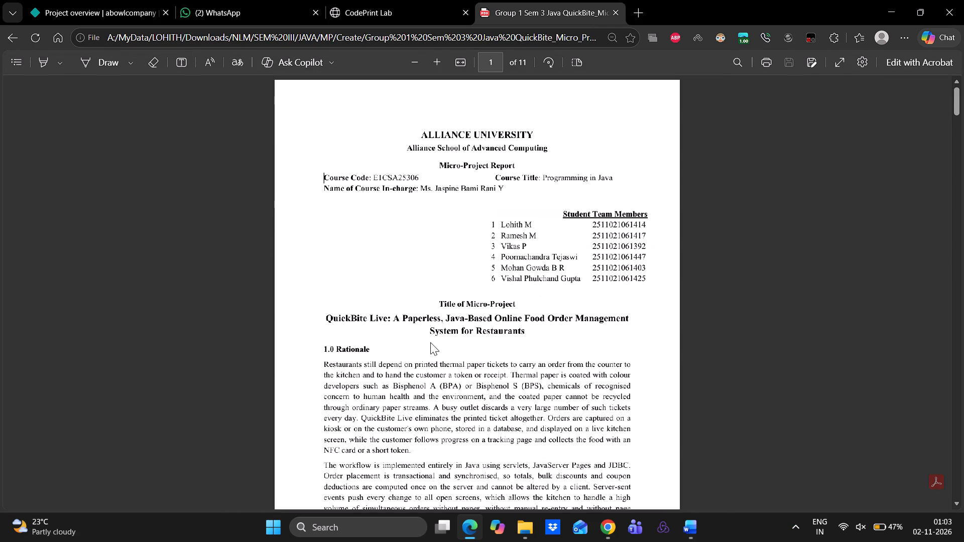
# Select the full micro-project title "QuickBite Live: A Paperless, Java-Based Online Food Order Management System for Restaurants" in the PDF report.
pyautogui.moveTo(532, 328); pyautogui.dragTo(349, 310)
pyautogui.click(322, 314)
pyautogui.moveTo(322, 314); pyautogui.dragTo(551, 334)
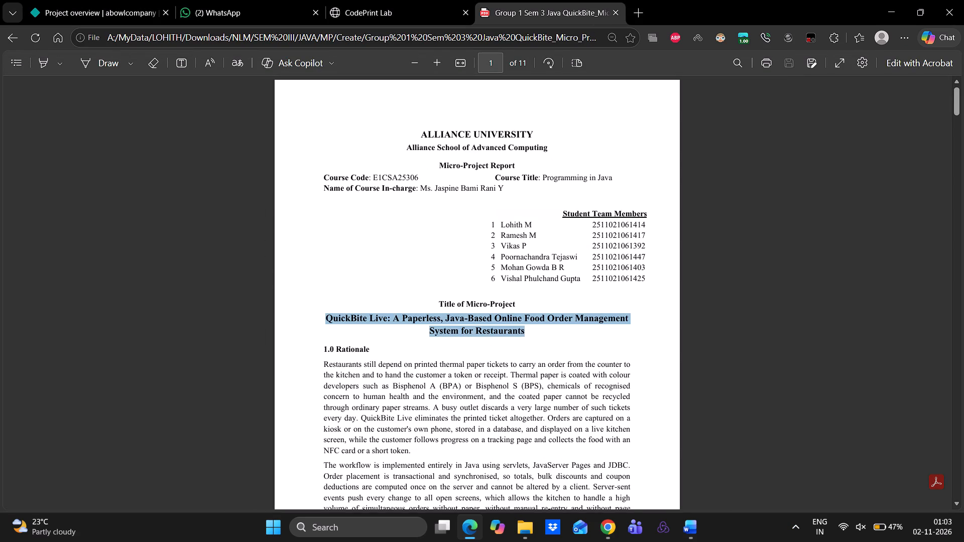
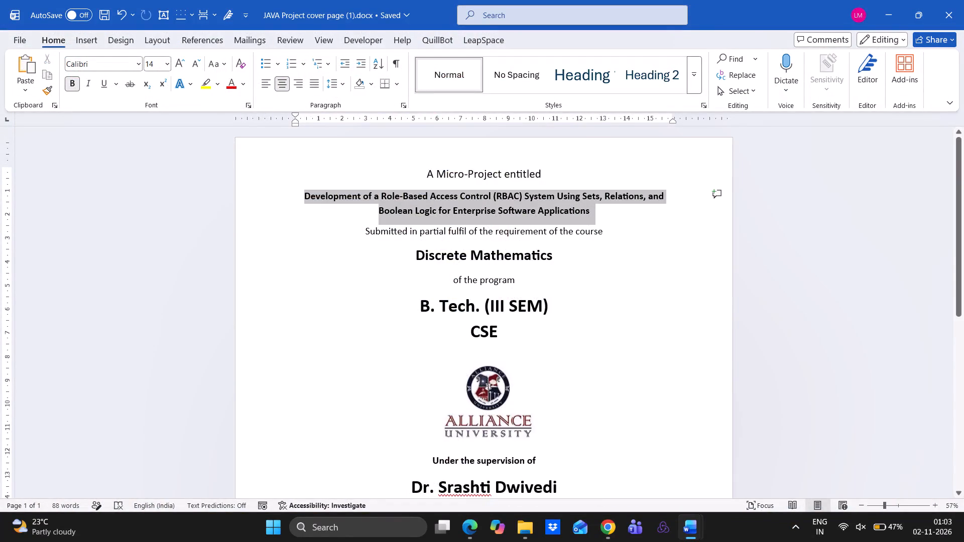
# Replace the cover page title with the copied QuickBite Live title, with a line break before "System for Restaurants" and the following text on its own line.
pyautogui.moveTo(306, 195); pyautogui.dragTo(305, 195)
pyautogui.hotkey('ctrl', 'shift', 'v')
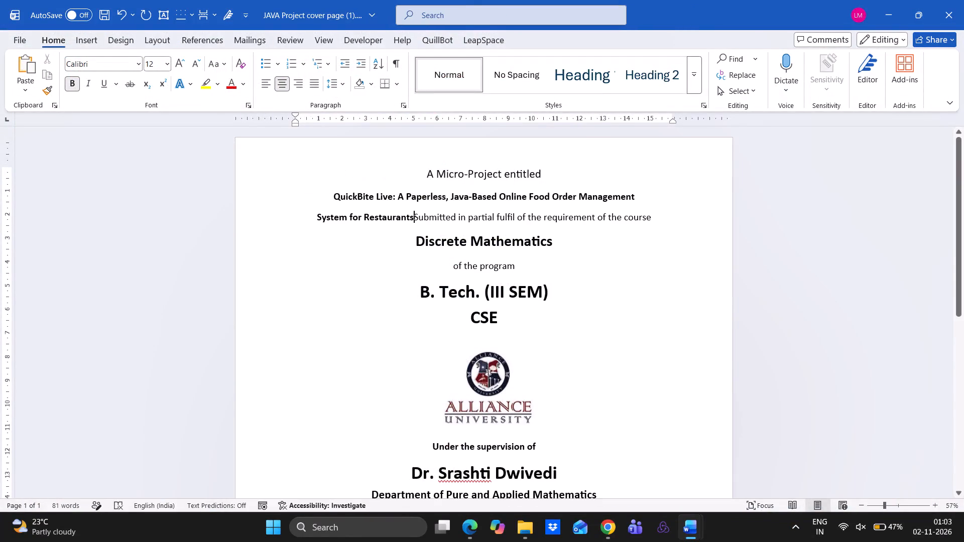
pyautogui.press('Return')
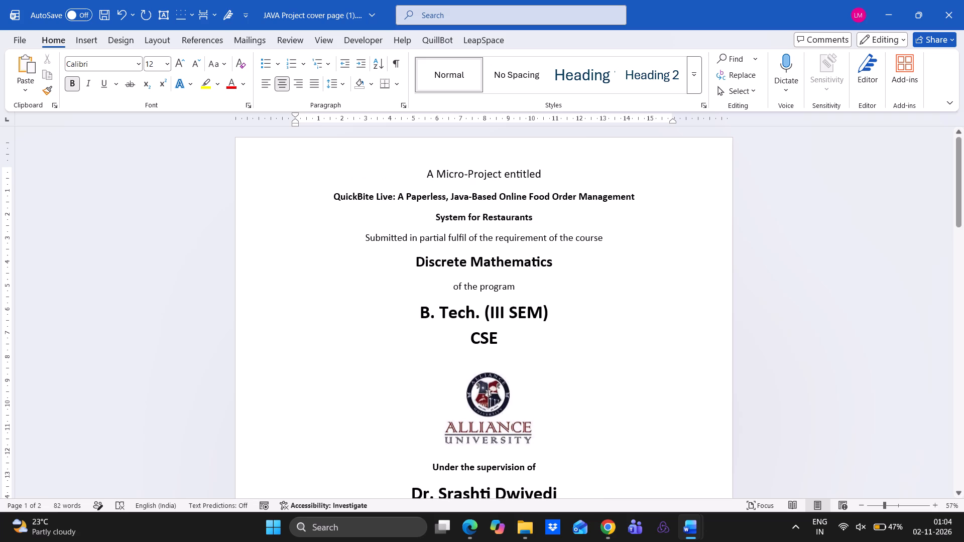
pyautogui.click(435, 214)
pyautogui.press('BackSpace')
pyautogui.press('BackSpace')
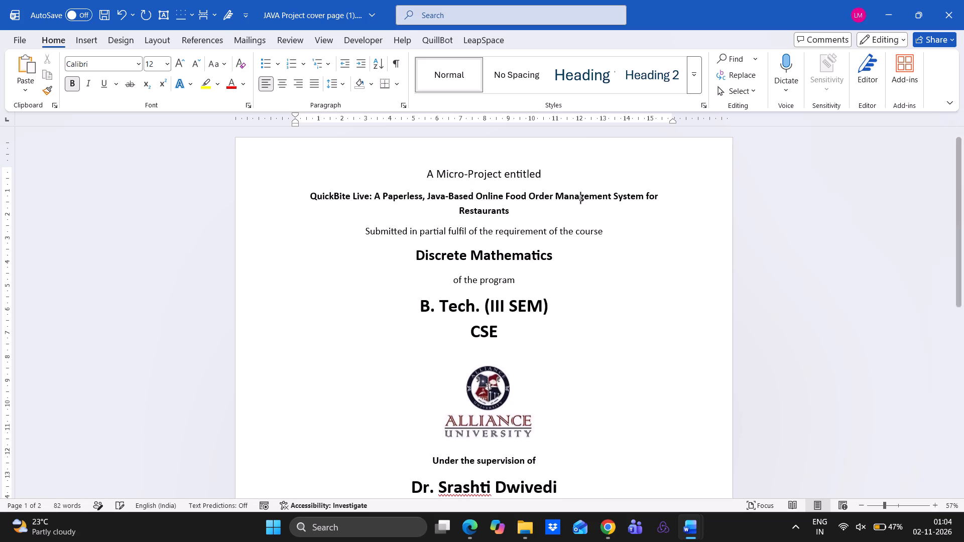
pyautogui.hotkey('shift', 'Return')
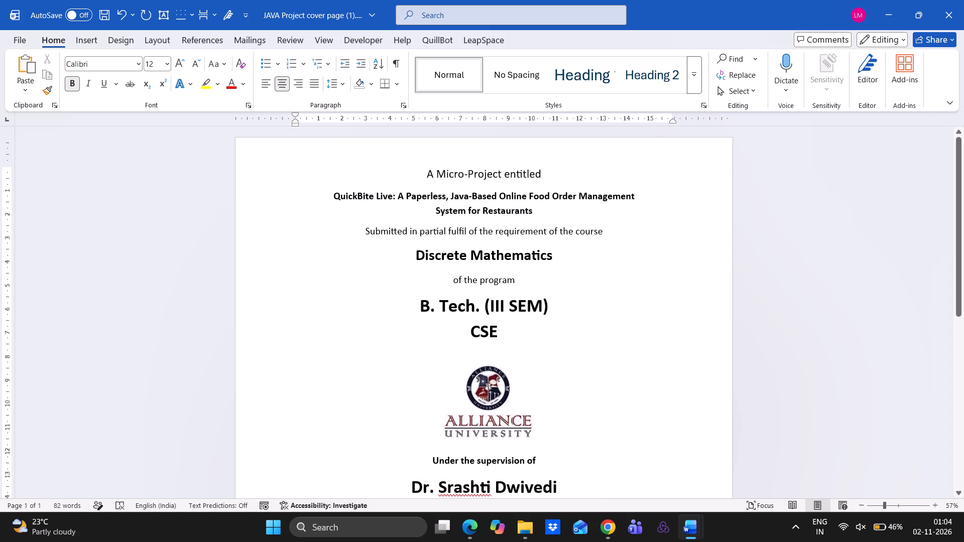
# Replace the supervisor's name on the Word cover page with the course in-charge's name copied from the PDF report.
pyautogui.hotkey('alt', 'Tab')
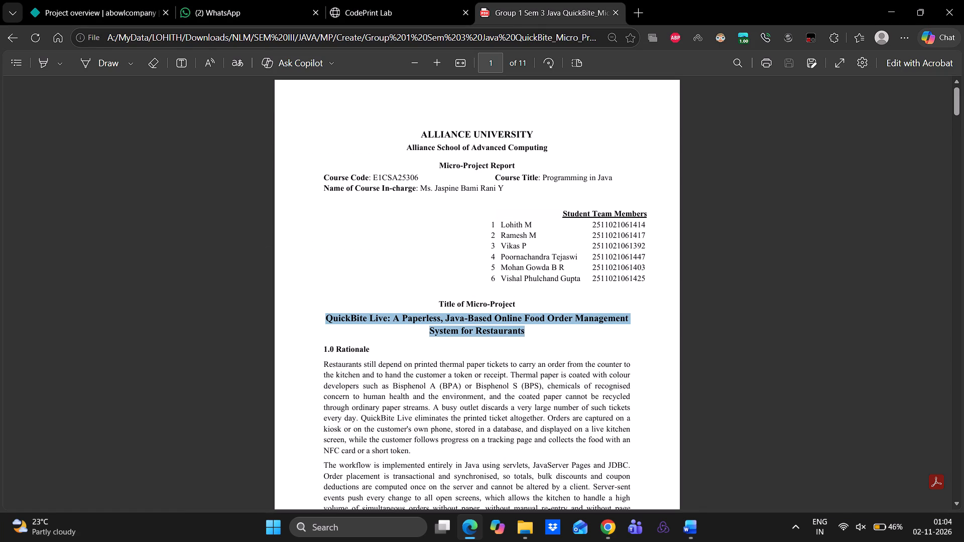
pyautogui.moveTo(509, 189); pyautogui.dragTo(424, 191)
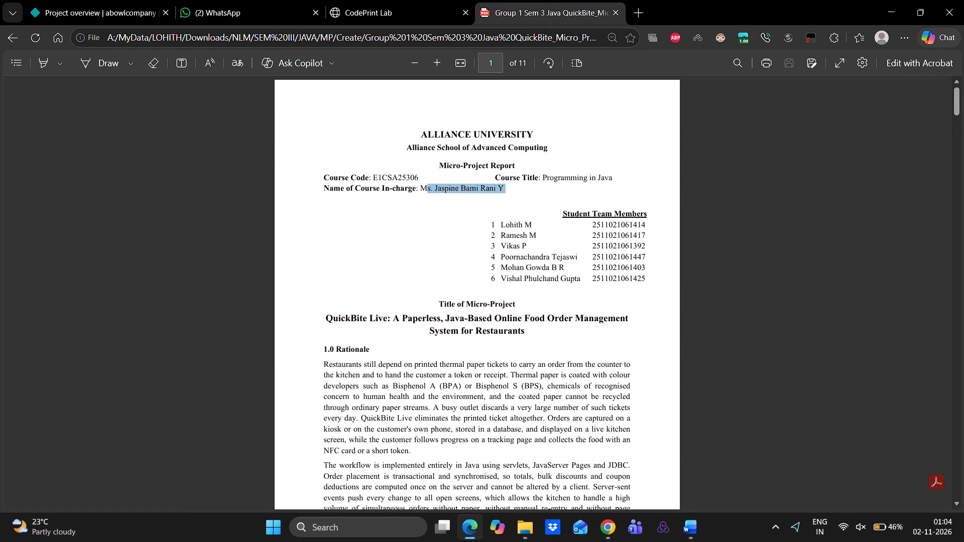
pyautogui.moveTo(424, 191); pyautogui.dragTo(419, 190)
pyautogui.hotkey('ctrl', 'c')
pyautogui.hotkey('alt', 'Tab')
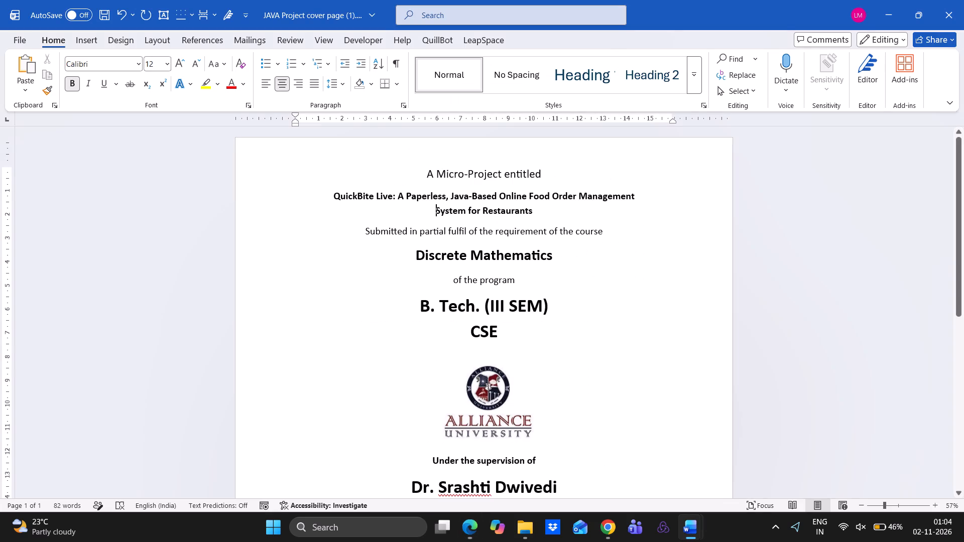
pyautogui.scroll(-2, 484, 257)
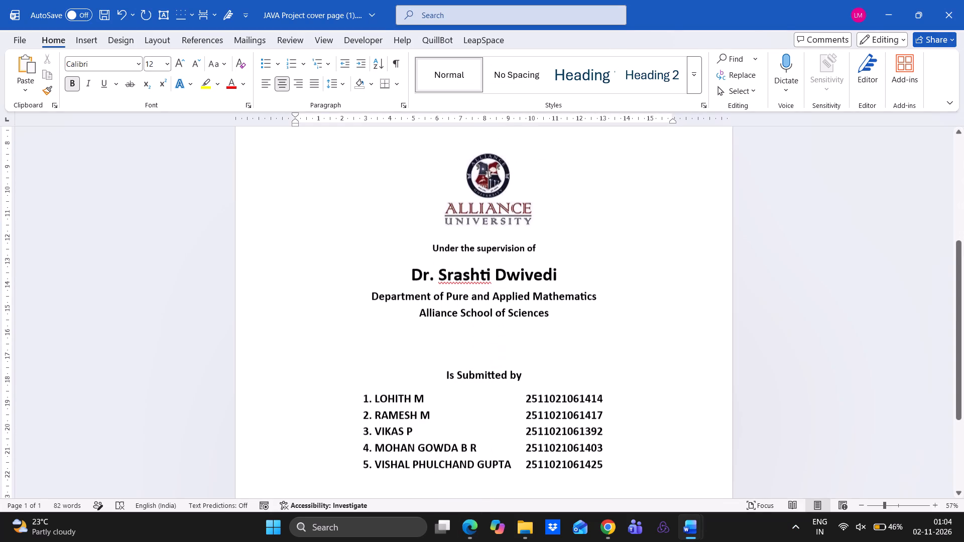
pyautogui.moveTo(562, 267); pyautogui.dragTo(414, 275)
pyautogui.hotkey('ctrl', 'shift', 'v')
pyautogui.press('Return')
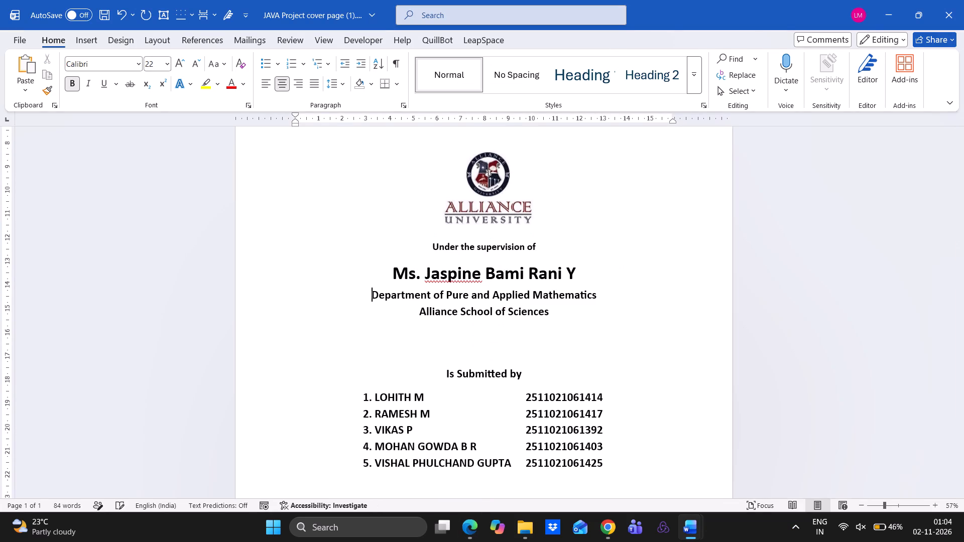
# Replace the course name on the Word cover page with "Programming in Java" copied from the PDF report's course title.
pyautogui.hotkey('alt', 'Tab')
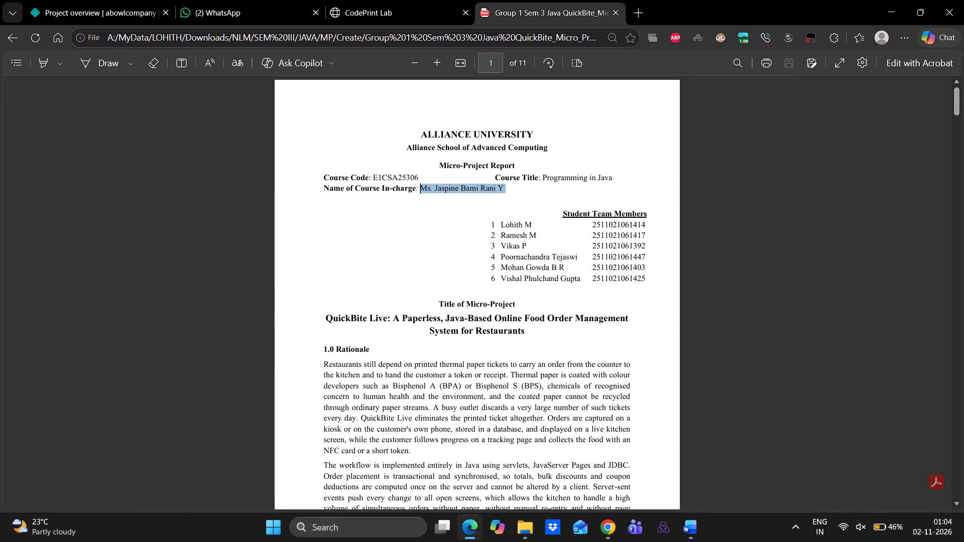
pyautogui.moveTo(544, 180); pyautogui.dragTo(615, 173)
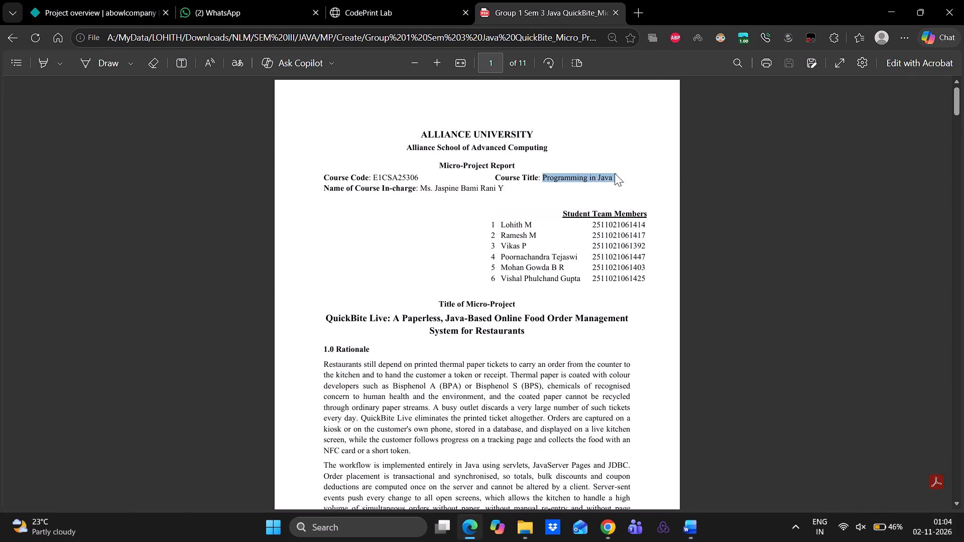
pyautogui.hotkey('ctrl', 'c')
pyautogui.hotkey('alt', 'Tab')
pyautogui.scroll(1, 541, 216)
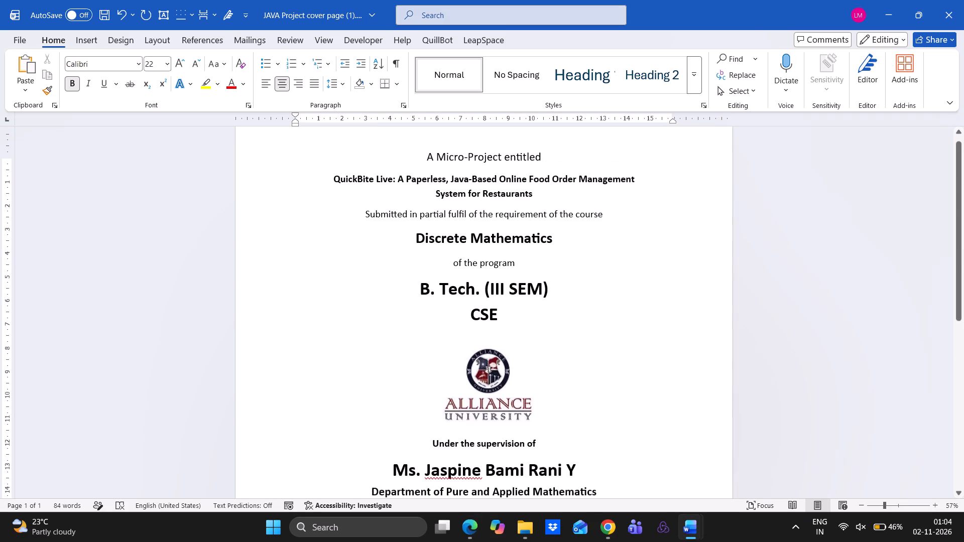
pyautogui.scroll(1, 541, 216)
pyautogui.moveTo(550, 253); pyautogui.dragTo(485, 253)
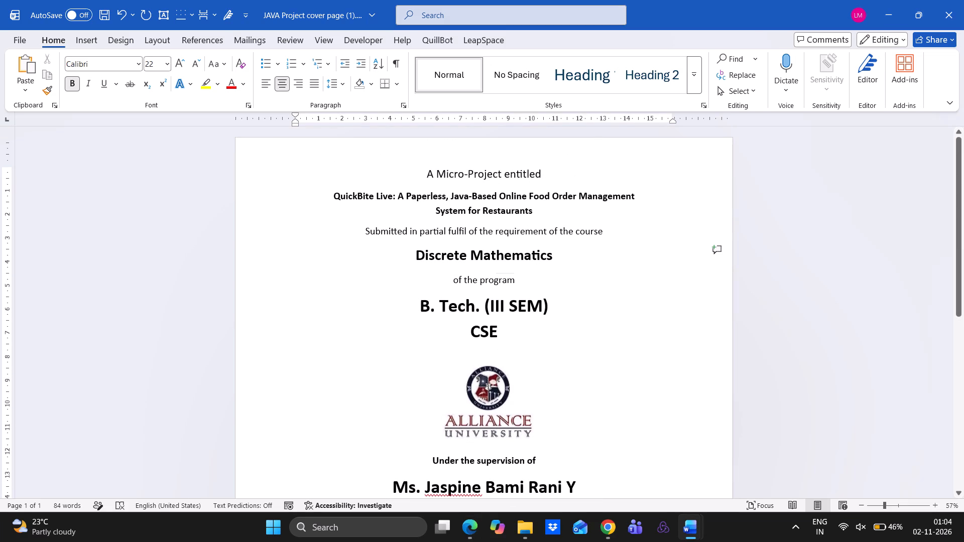
pyautogui.moveTo(485, 253); pyautogui.dragTo(412, 259)
pyautogui.hotkey('ctrl', 'shift', 'v')
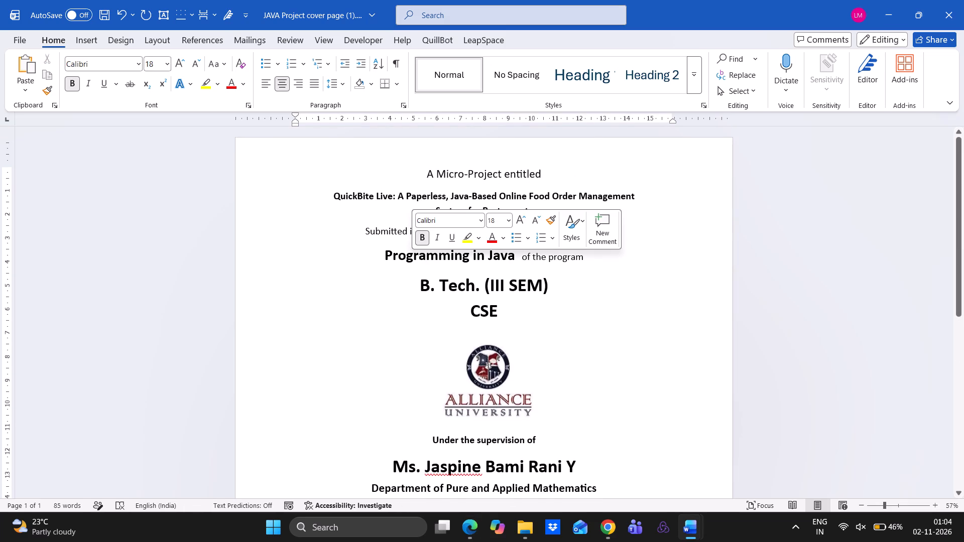
pyautogui.press('Return')
# Change the supervisor's affiliation on the cover page to "Department of Computer Science and Engineering" and "Alliance School of Advanced Computing".
pyautogui.hotkey('alt', 'Tab')
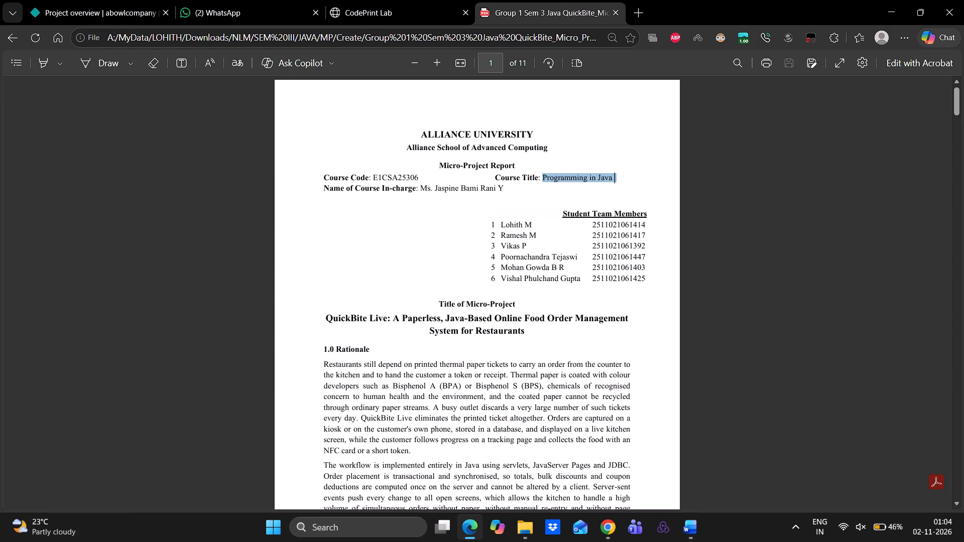
pyautogui.click(423, 178)
pyautogui.hotkey('alt', 'Tab')
pyautogui.scroll(-1, 388, 261)
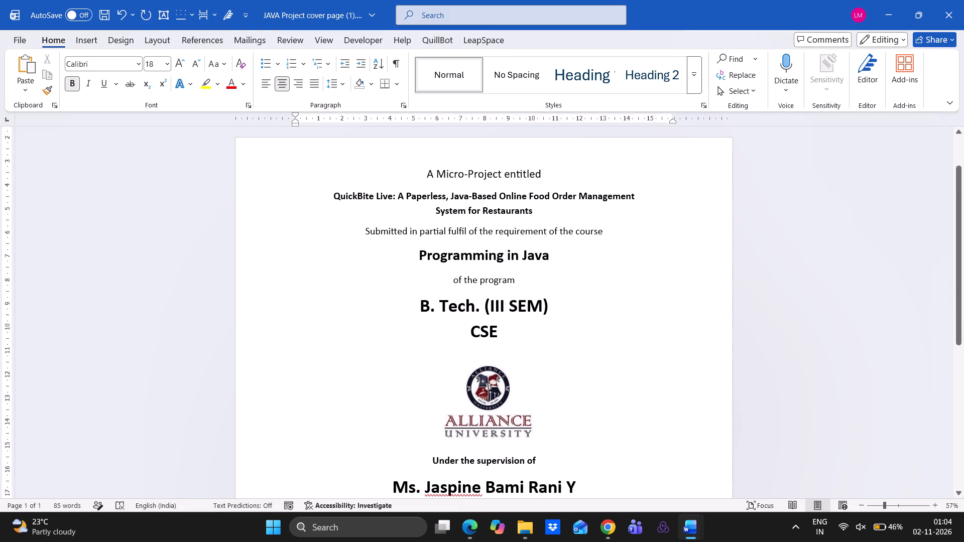
pyautogui.scroll(-1, 388, 261)
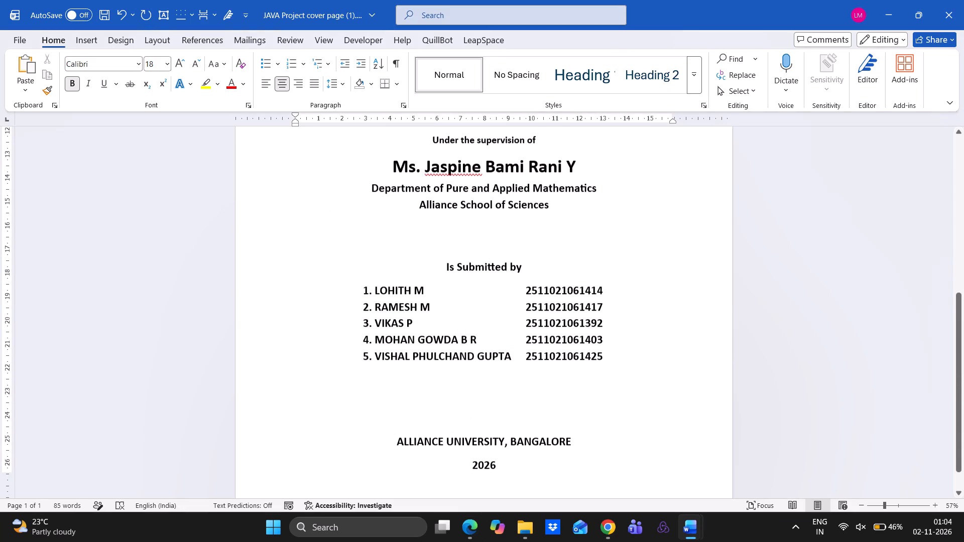
pyautogui.moveTo(446, 187); pyautogui.dragTo(596, 191)
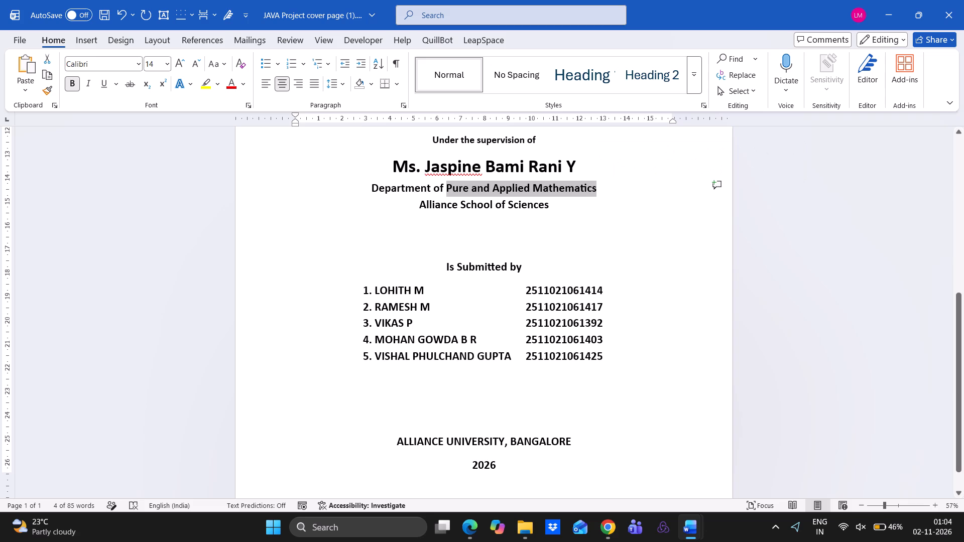
pyautogui.write('Computer Science')
pyautogui.moveTo(563, 204); pyautogui.dragTo(509, 205)
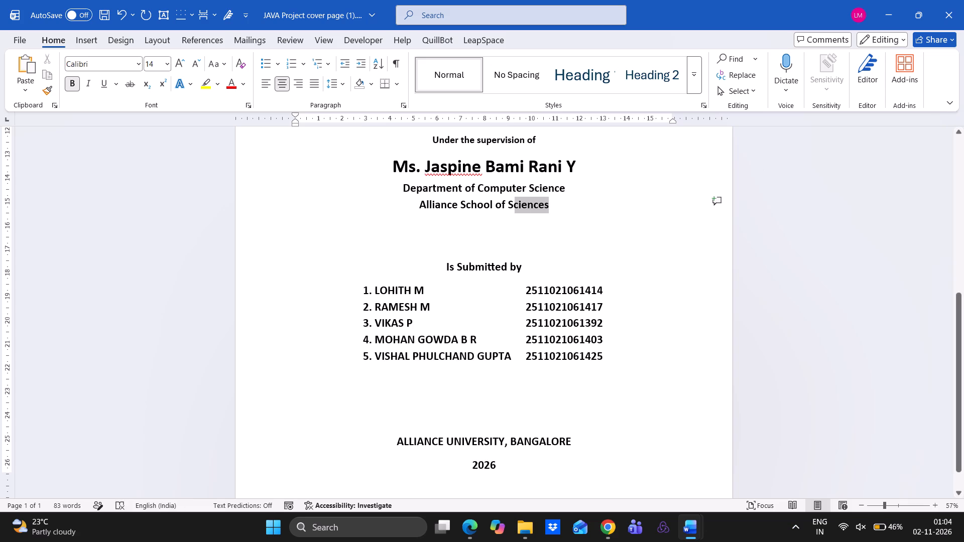
pyautogui.moveTo(509, 205); pyautogui.dragTo(508, 205)
pyautogui.write('Advanced Computing')
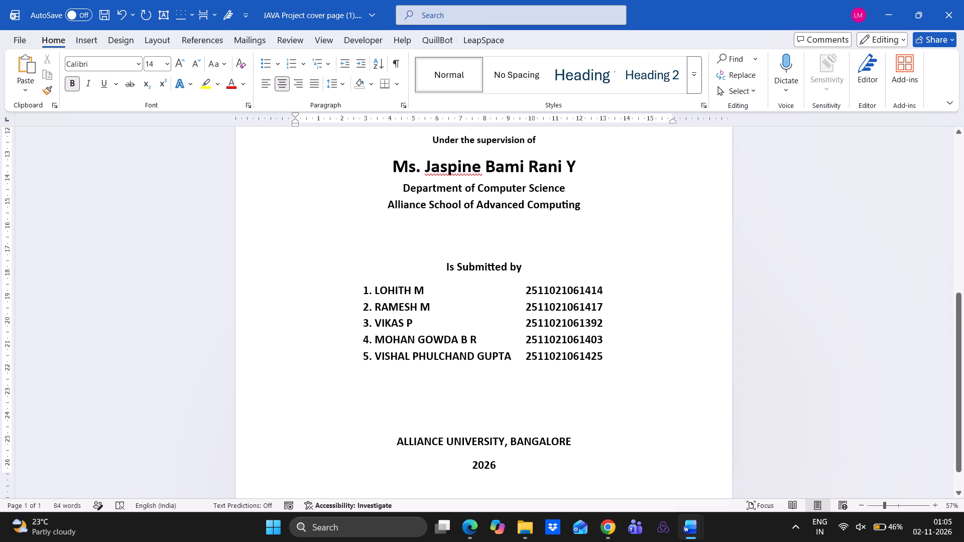
pyautogui.click(574, 187)
pyautogui.press('space')
pyautogui.write('and Engineering')
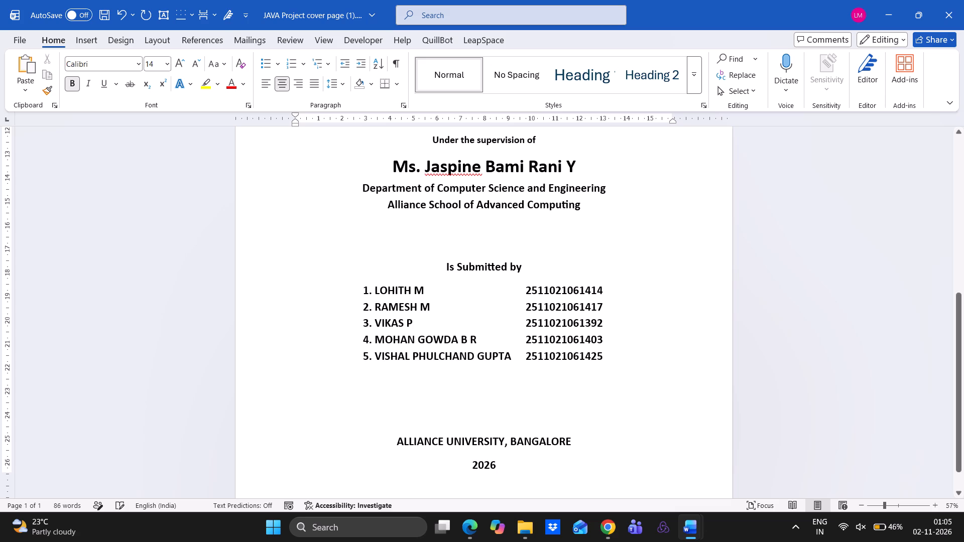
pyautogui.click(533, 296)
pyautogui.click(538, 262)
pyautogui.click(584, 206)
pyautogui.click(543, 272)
# Insert a new row below the last student in the "Is Submitted by" table.
pyautogui.click(602, 355)
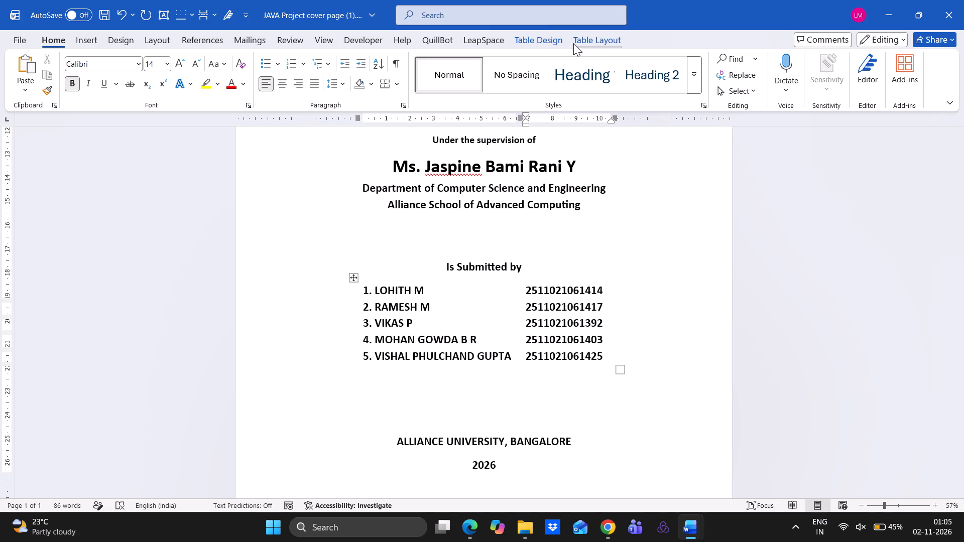
pyautogui.click(579, 44)
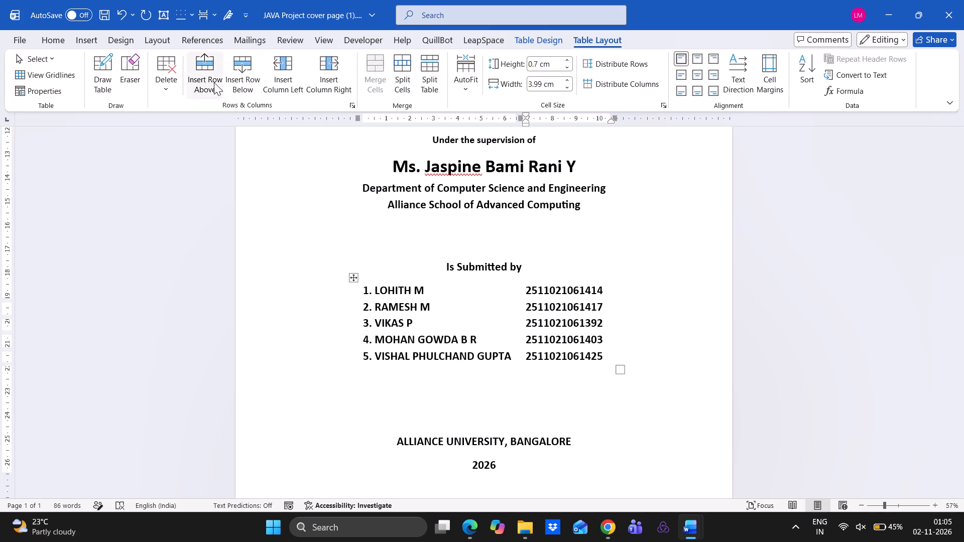
pyautogui.click(242, 86)
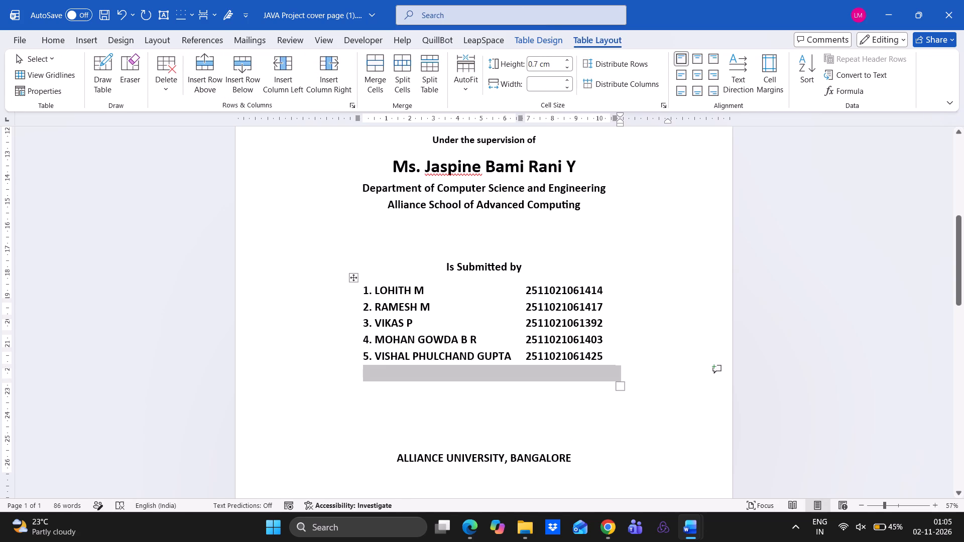
# Enter "6." and the name of the report's fourth-listed team member, copied from the PDF, in the new row's first cell.
pyautogui.click(389, 374)
pyautogui.hotkey('alt', 'Tab')
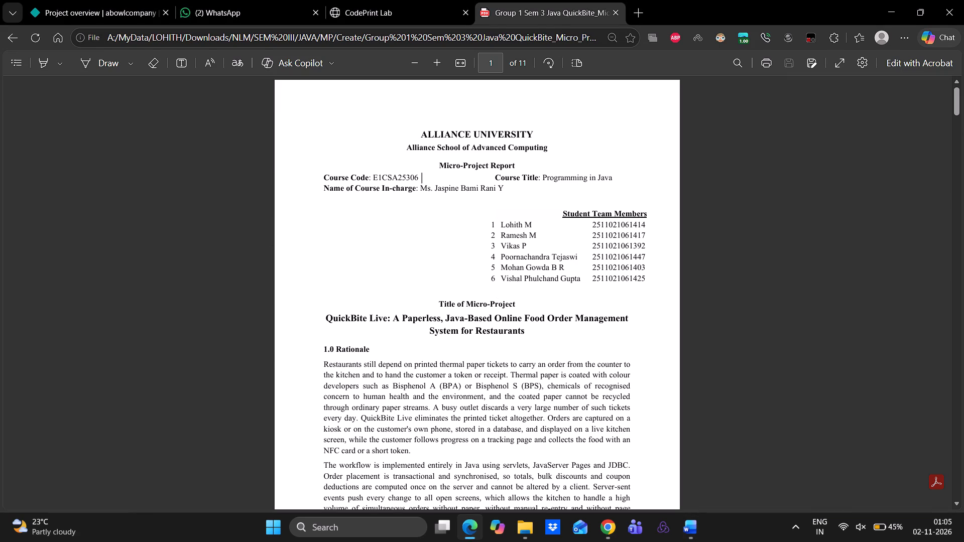
pyautogui.moveTo(501, 256); pyautogui.dragTo(569, 257)
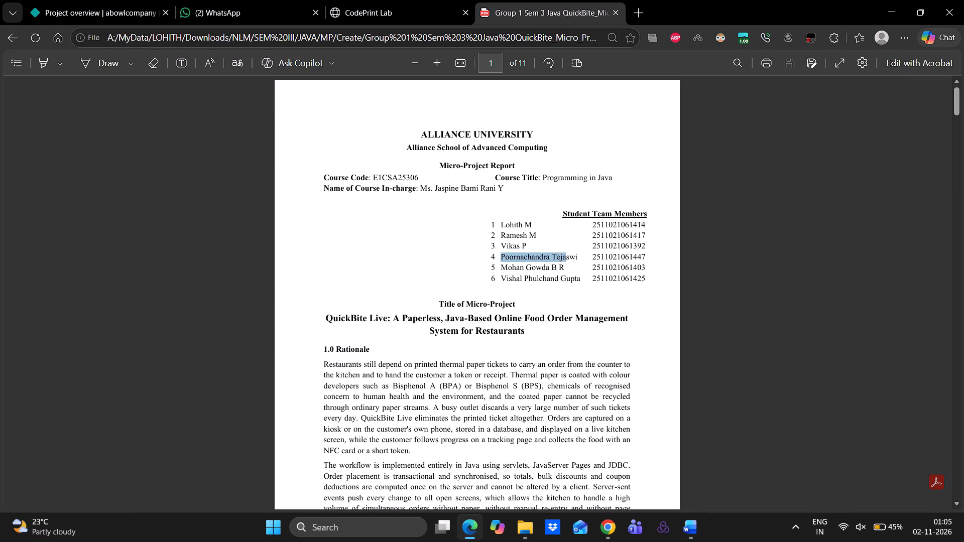
pyautogui.moveTo(569, 257); pyautogui.dragTo(579, 256)
pyautogui.hotkey('ctrl', 'c')
pyautogui.hotkey('alt', 'Tab')
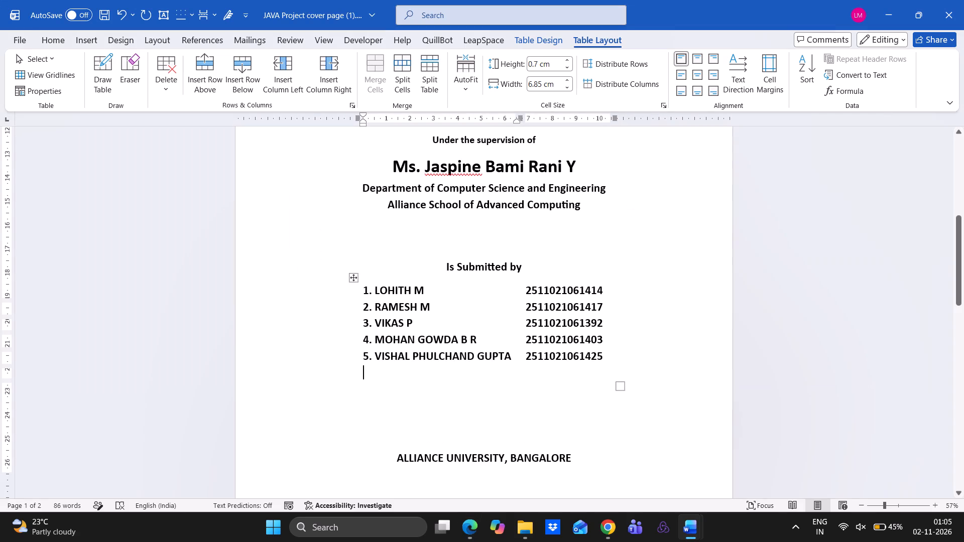
pyautogui.write('6.')
pyautogui.press('space')
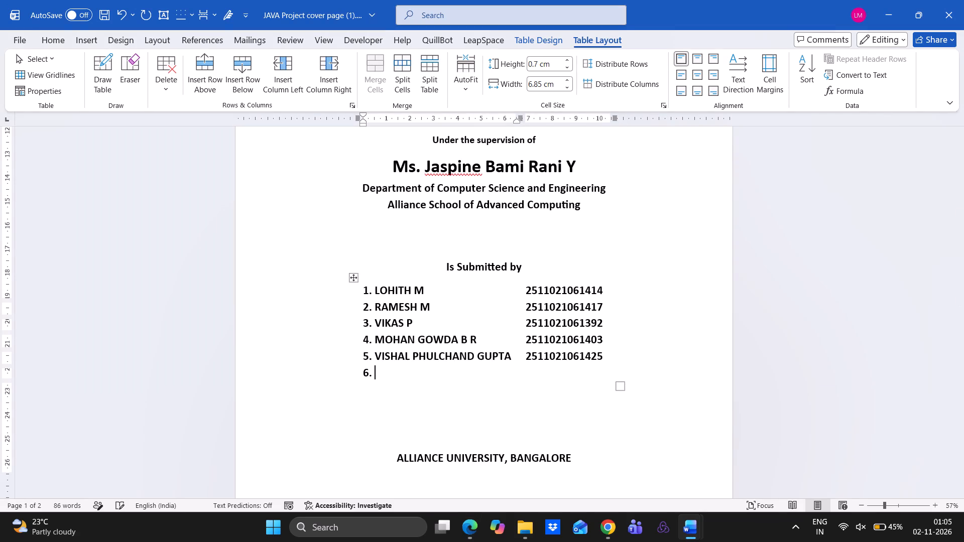
pyautogui.hotkey('ctrl', 'shift', 'v')
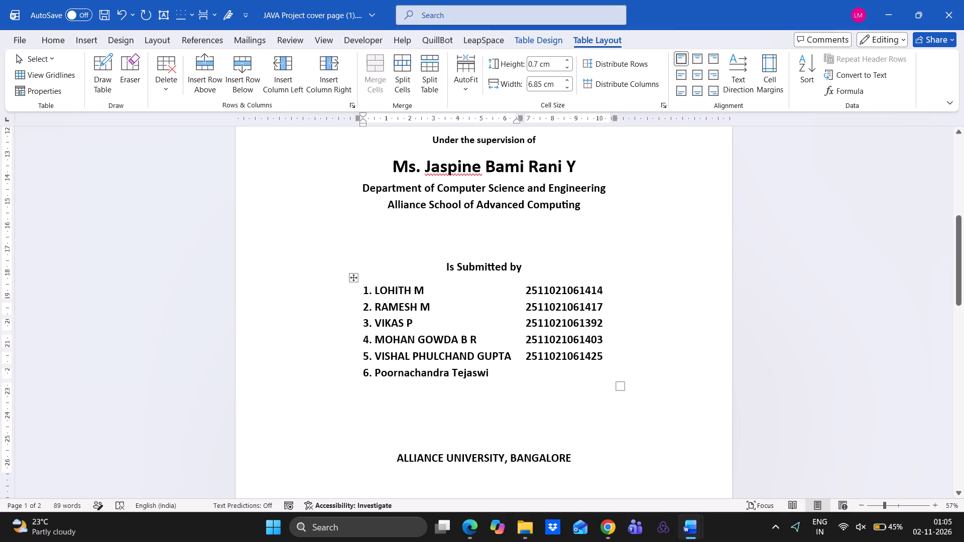
# Change the sixth student's name in the "Is Submitted by" table to uppercase.
pyautogui.moveTo(374, 374); pyautogui.dragTo(492, 370)
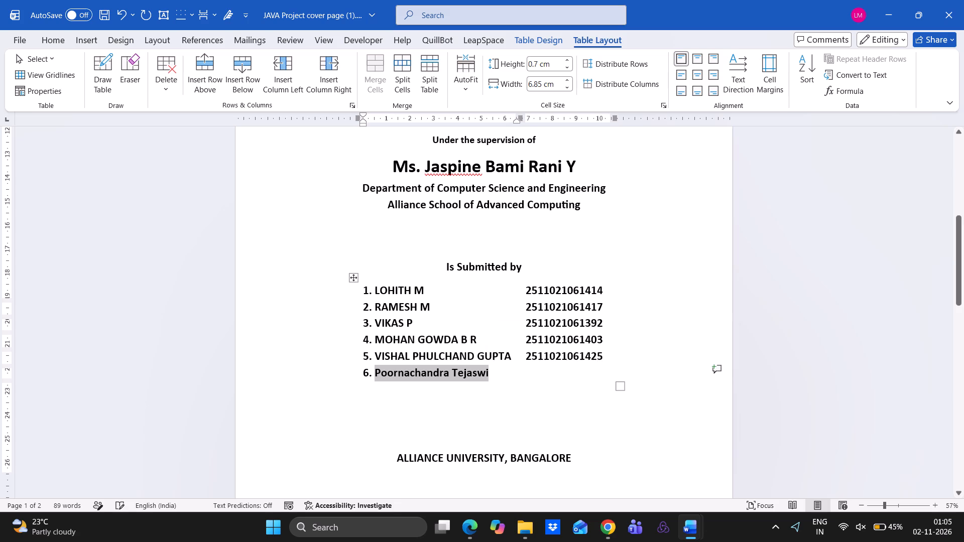
pyautogui.click(56, 38)
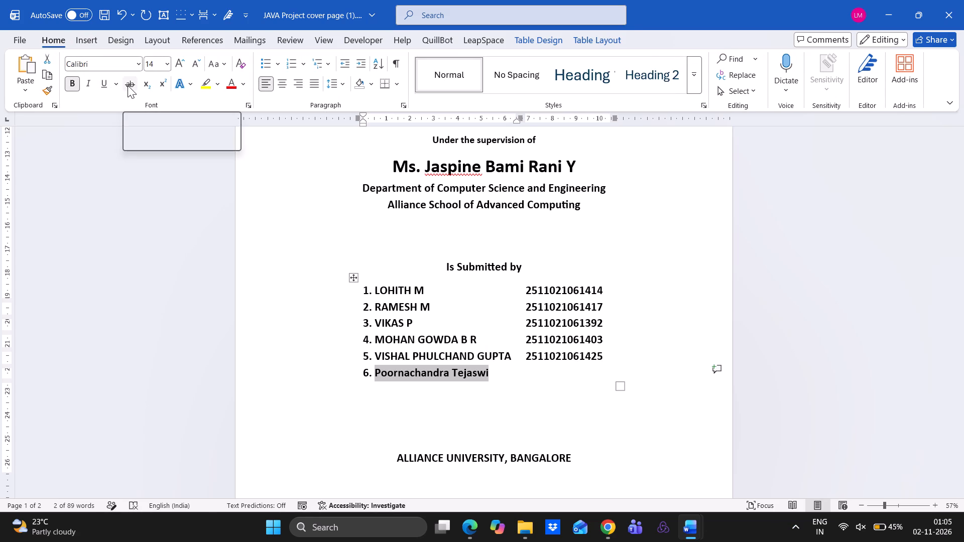
pyautogui.click(216, 64)
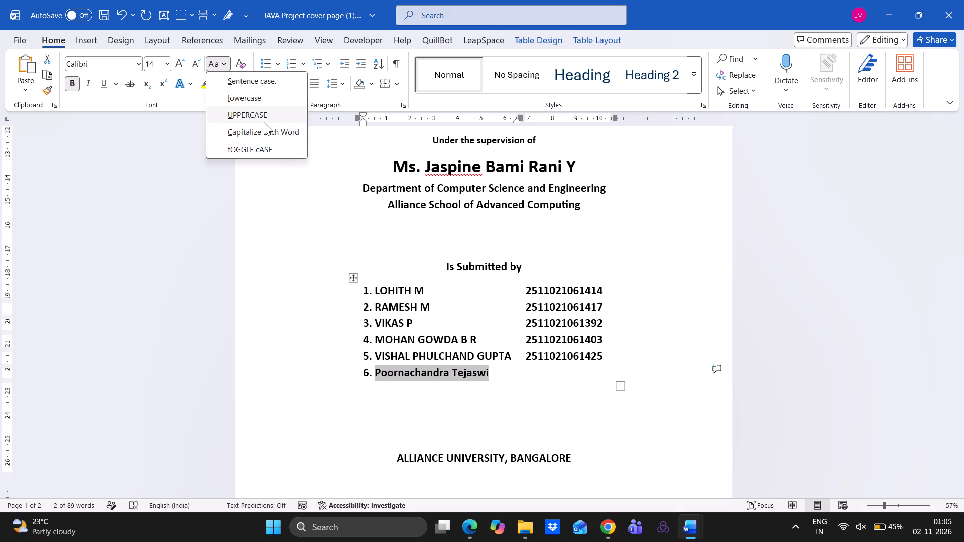
pyautogui.click(264, 122)
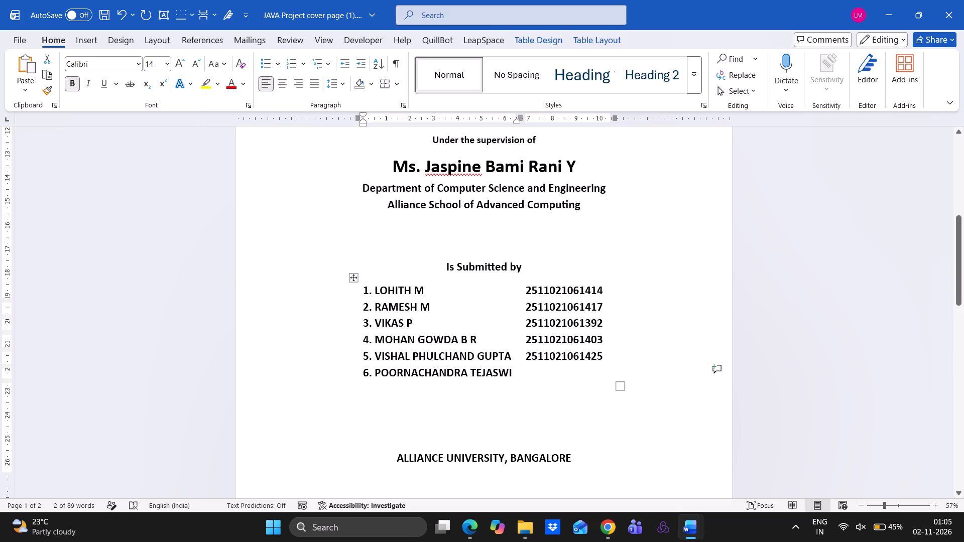
# Copy the fourth-listed team member's registration number from the PDF report into the second cell of row 6 as plain text.
pyautogui.click(548, 376)
pyautogui.hotkey('alt', 'Tab')
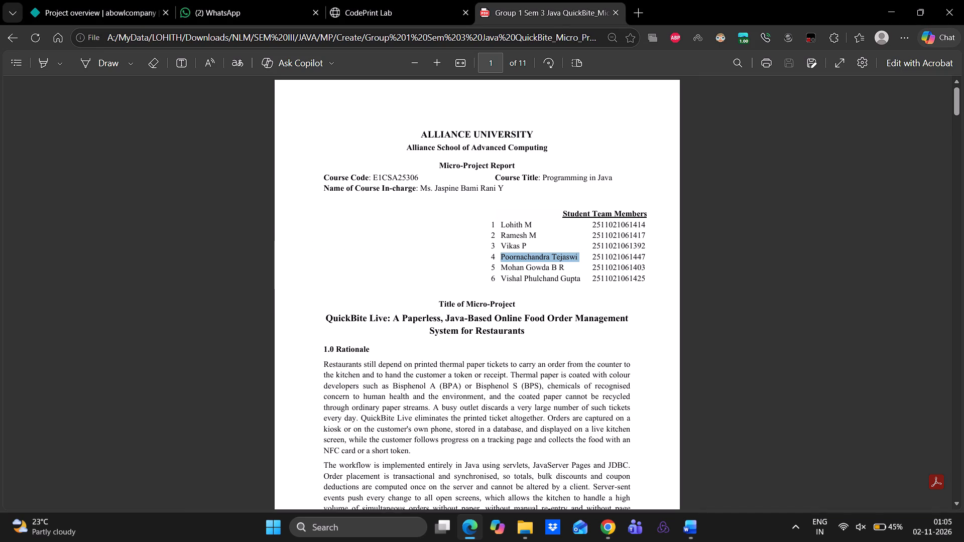
pyautogui.moveTo(592, 257); pyautogui.dragTo(648, 253)
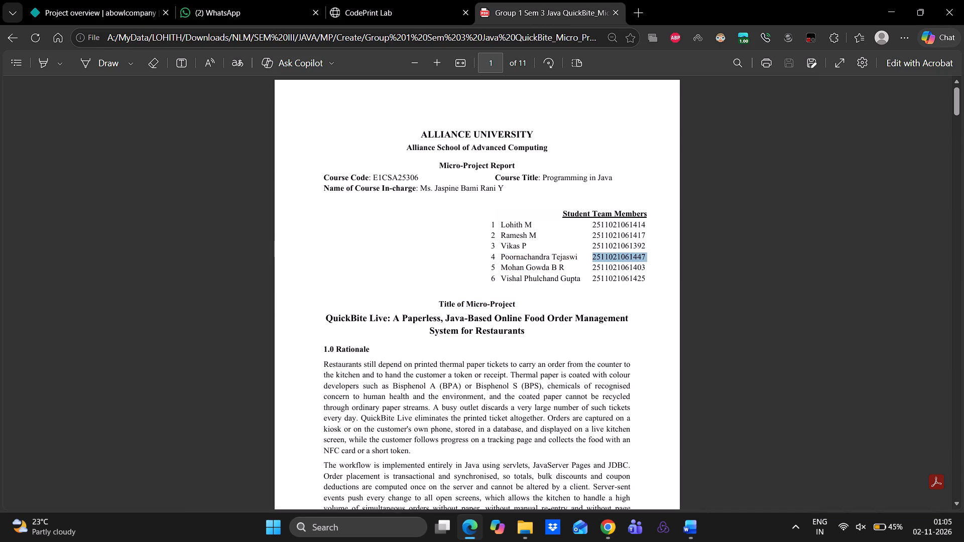
pyautogui.moveTo(648, 253); pyautogui.dragTo(648, 254)
pyautogui.hotkey('ctrl', 'x')
pyautogui.hotkey('ctrl', 'c')
pyautogui.hotkey('ctrl', 'c')
pyautogui.hotkey('ctrl', 'c')
pyautogui.hotkey('alt', 'Tab')
pyautogui.hotkey('ctrl', 'shift', 'v')
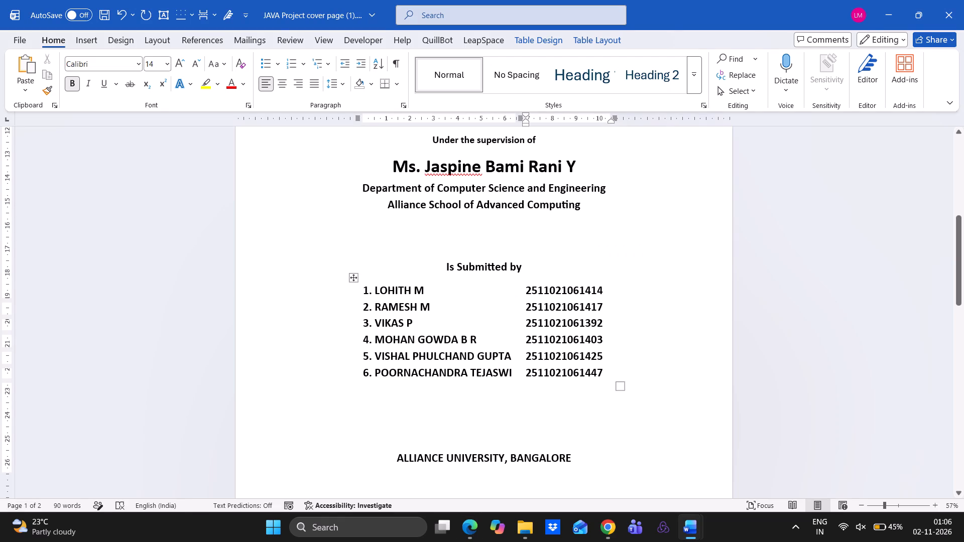
# Delete blank line spacing between the student table and "ALLIANCE UNIVERSITY, BANGALORE" to fit the cover page on one page.
pyautogui.click(499, 425)
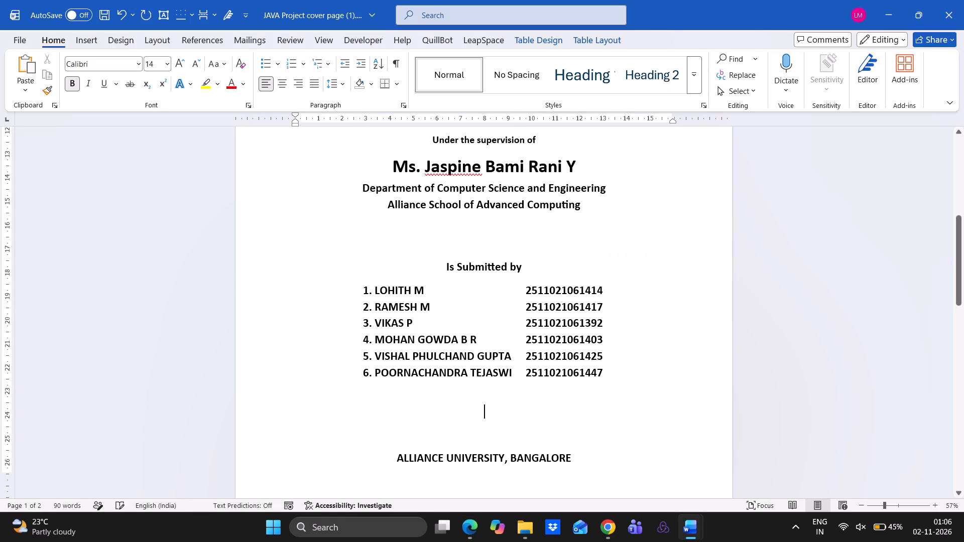
pyautogui.press('BackSpace')
pyautogui.press('BackSpace')
pyautogui.press('BackSpace')
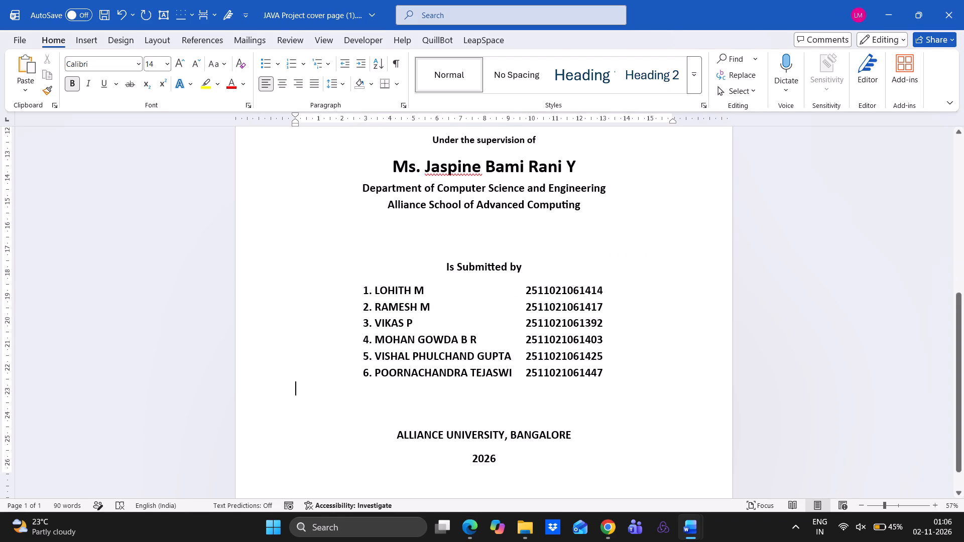
# Review the whole cover page, from the micro-project title and course to the student table, university line and year.
pyautogui.scroll(-2, 563, 389)
pyautogui.scroll(1, 563, 389)
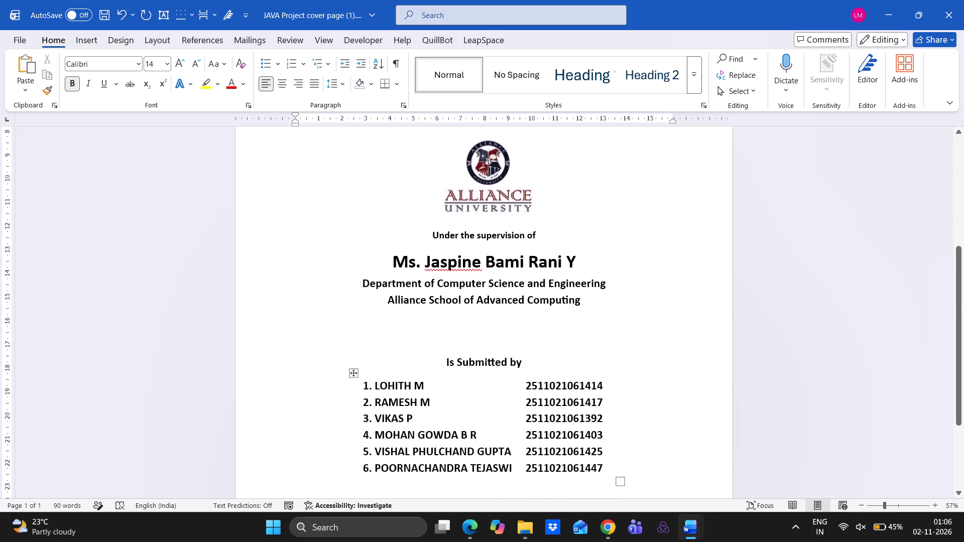
pyautogui.scroll(4, 563, 389)
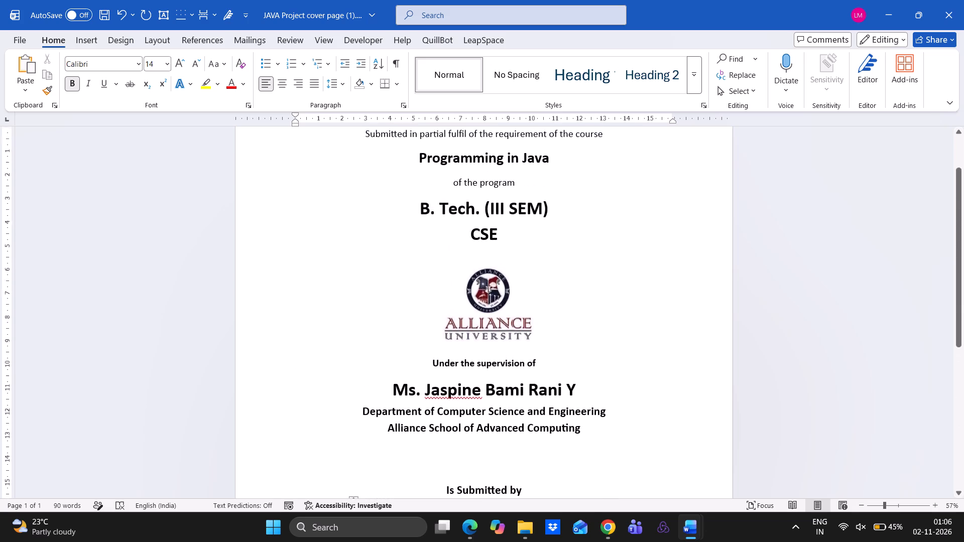
pyautogui.scroll(2, 563, 389)
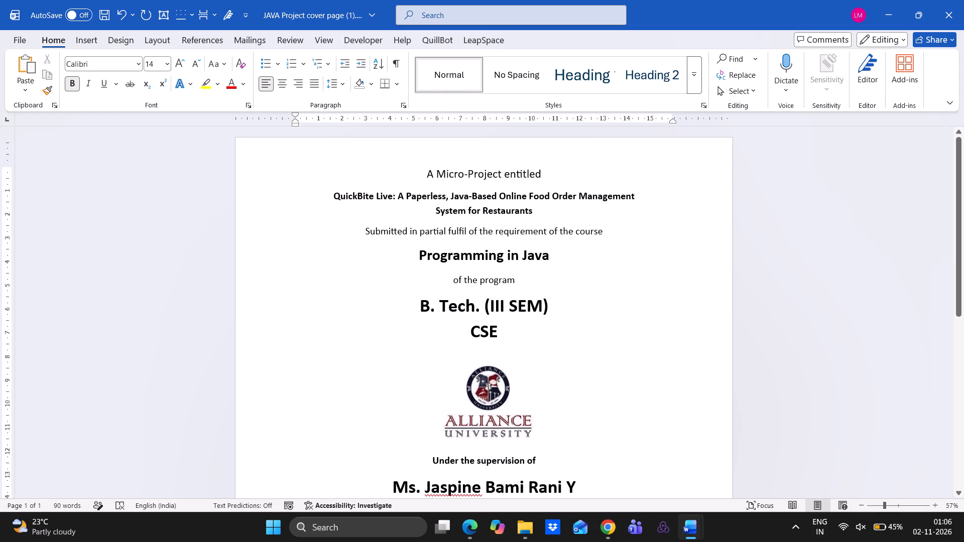
pyautogui.moveTo(537, 213); pyautogui.dragTo(519, 212)
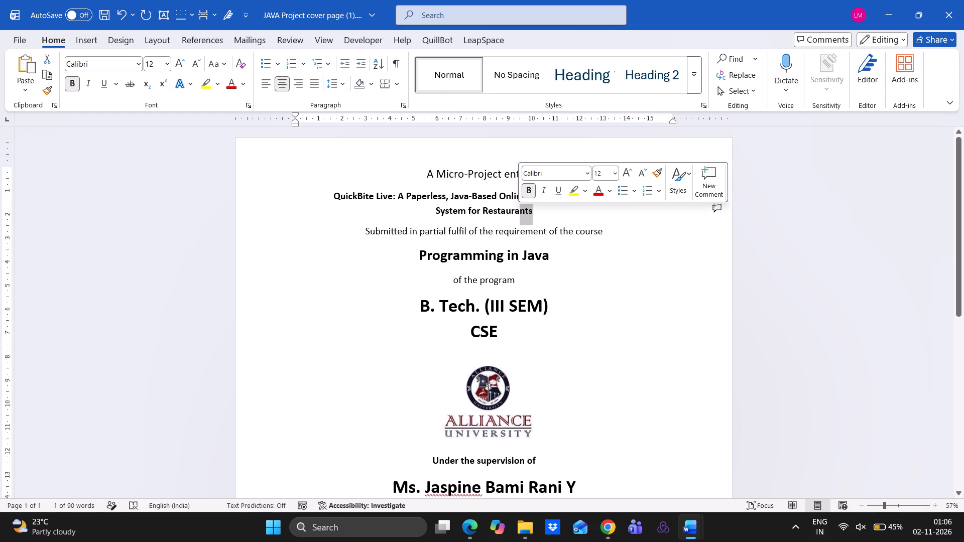
pyautogui.click(631, 251)
pyautogui.scroll(-6, 631, 251)
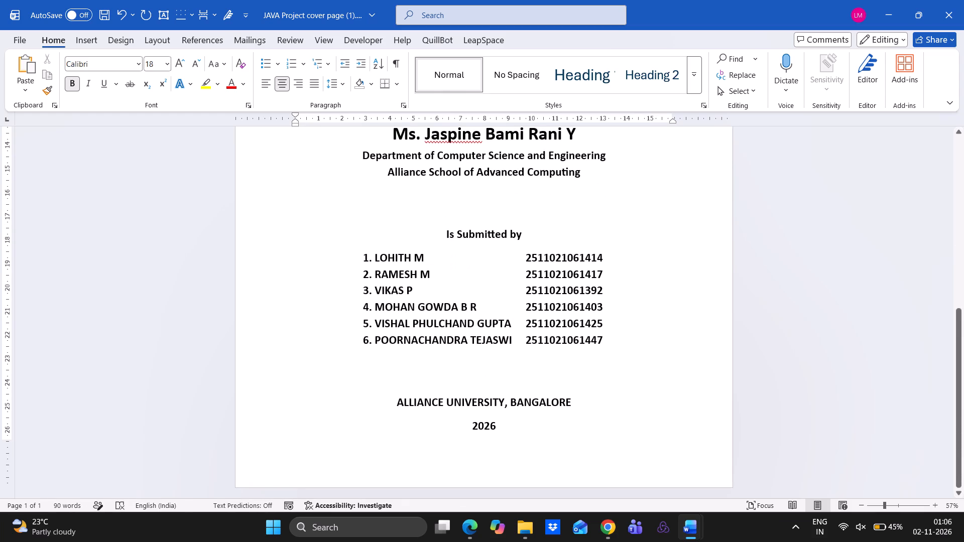
pyautogui.scroll(-2, 637, 327)
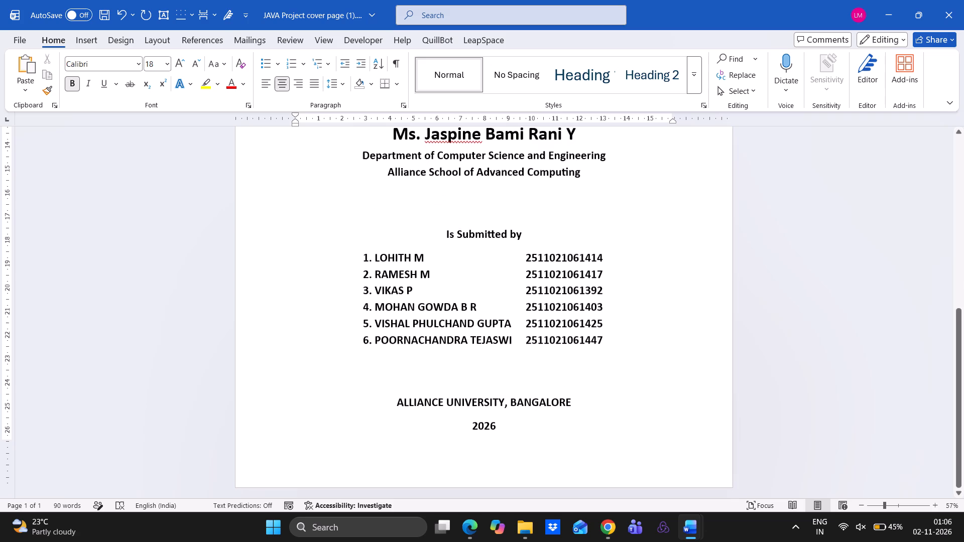
pyautogui.scroll(3, 637, 327)
pyautogui.scroll(-3, 637, 327)
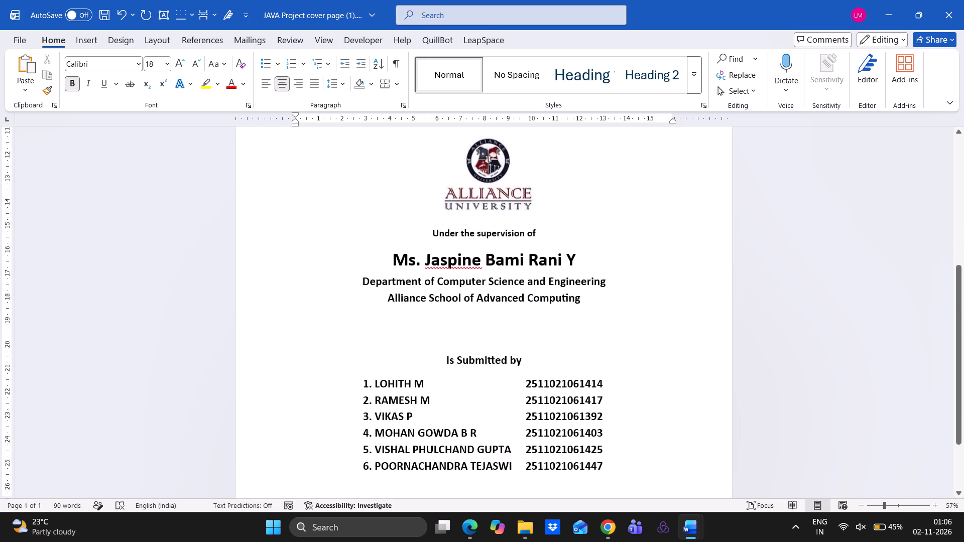
pyautogui.scroll(-2, 637, 327)
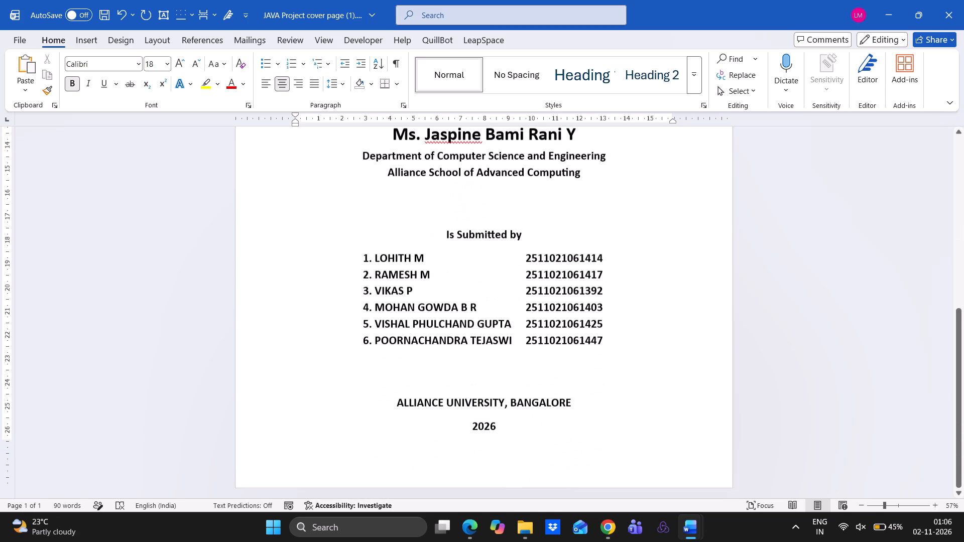
# Save the cover page document.
pyautogui.hotkey('ctrl', 's')
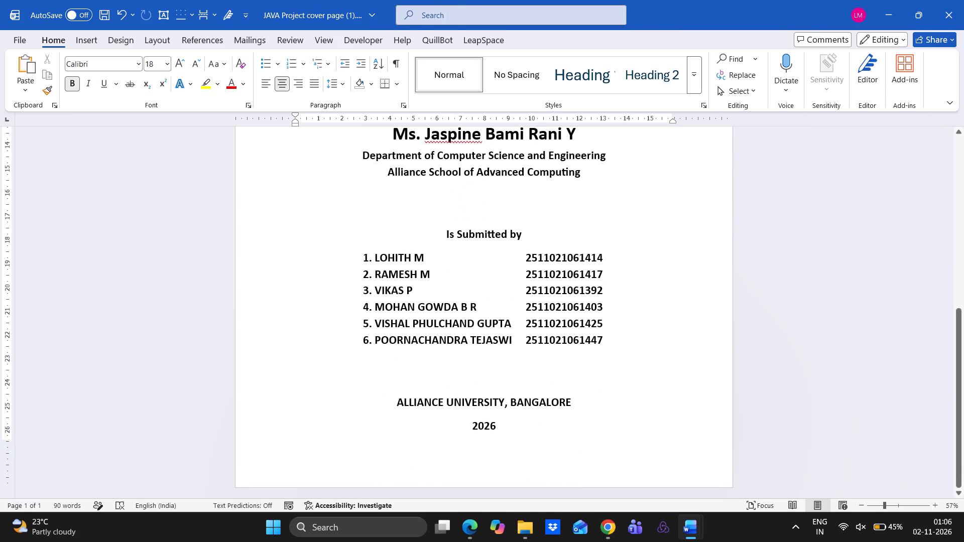
# Export the cover page as a PDF named "1. JAVA Project cover page (1).pdf" in SEM III > JAVA > MP > Create.
pyautogui.click(25, 34)
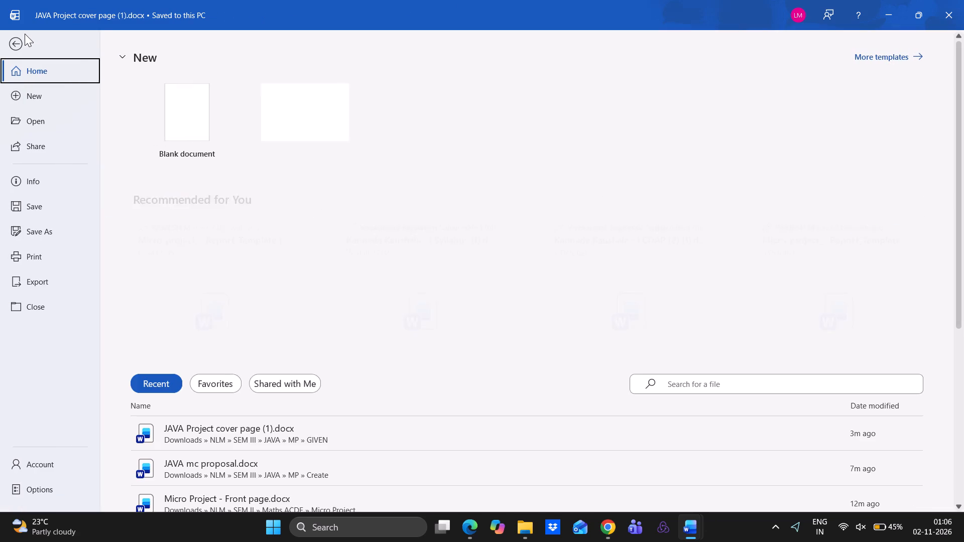
pyautogui.click(56, 277)
pyautogui.click(356, 164)
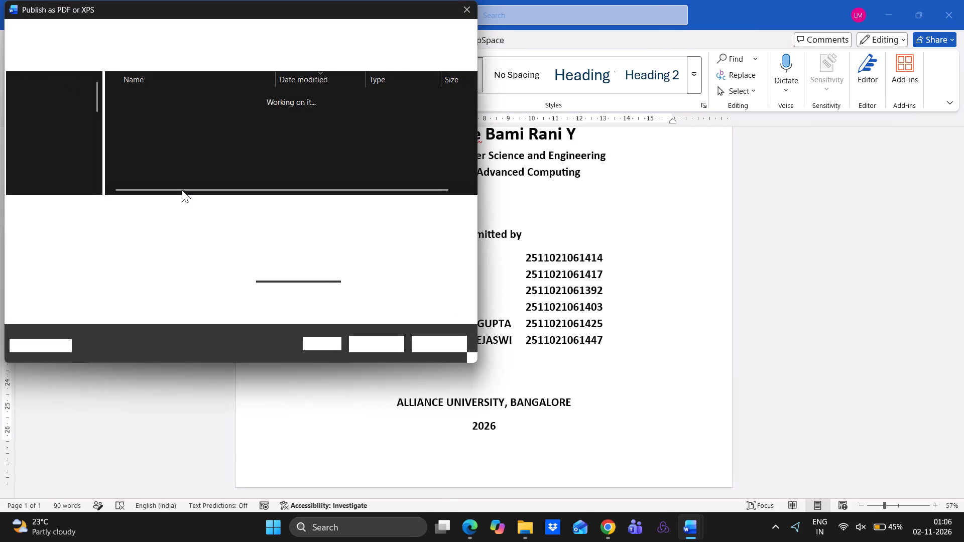
pyautogui.scroll(2, 57, 151)
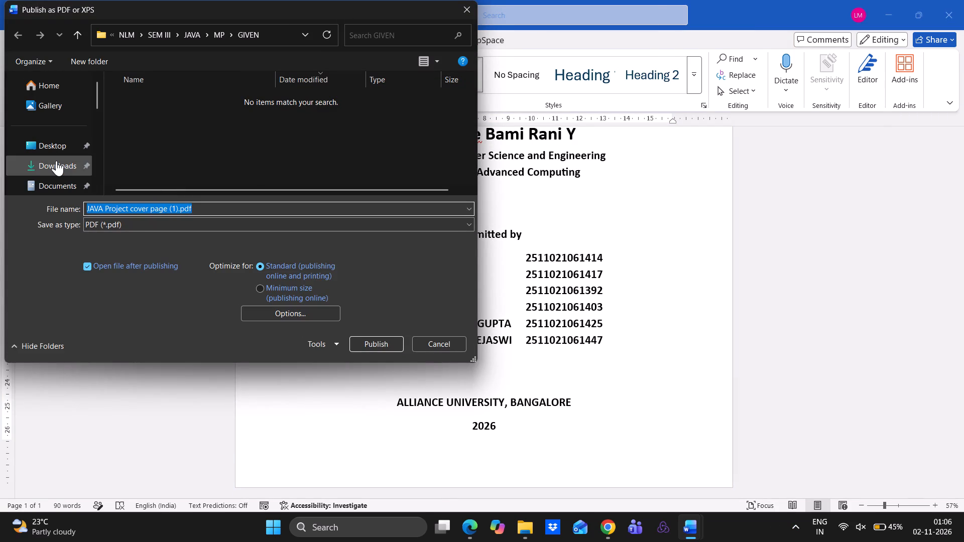
pyautogui.click(56, 161)
pyautogui.scroll(-1, 56, 161)
pyautogui.click(52, 140)
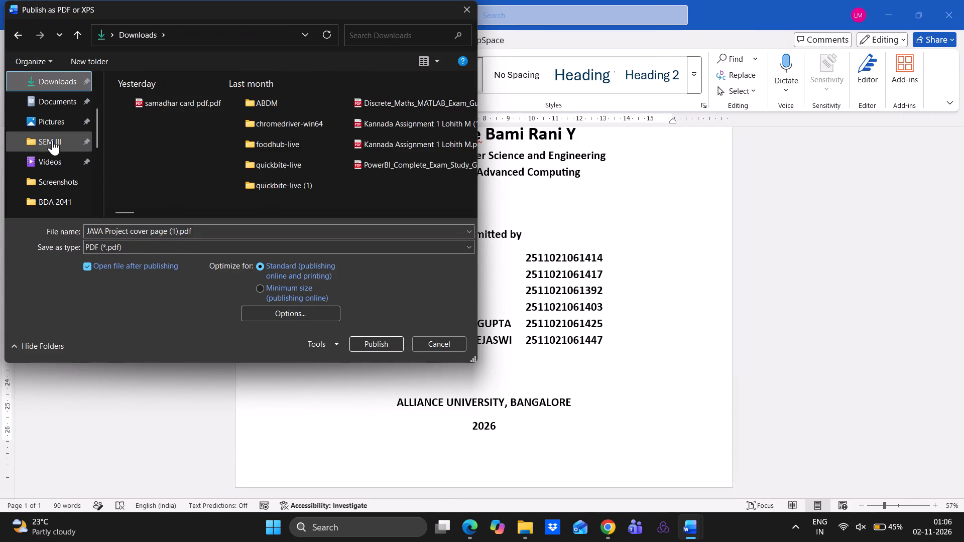
pyautogui.scroll(-1, 154, 150)
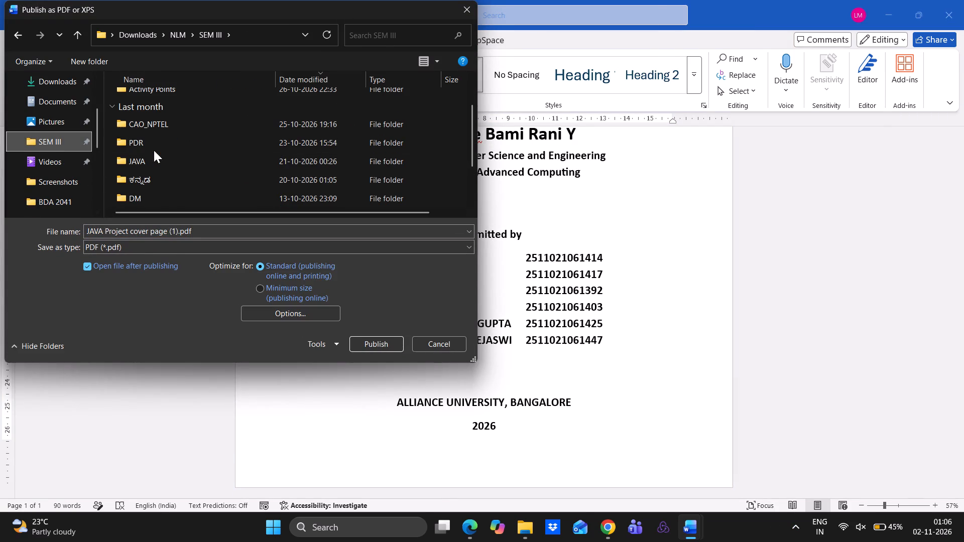
pyautogui.click(156, 201)
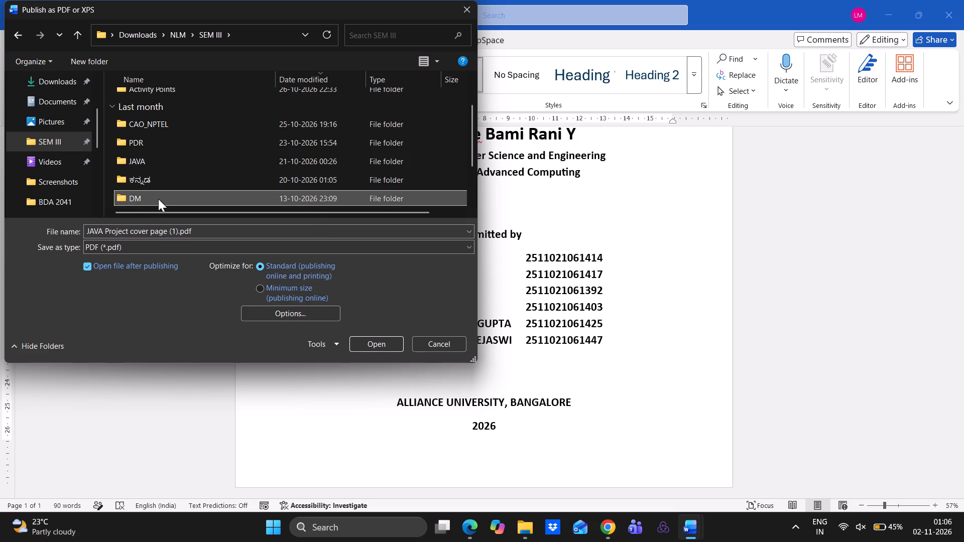
pyautogui.doubleClick(163, 163)
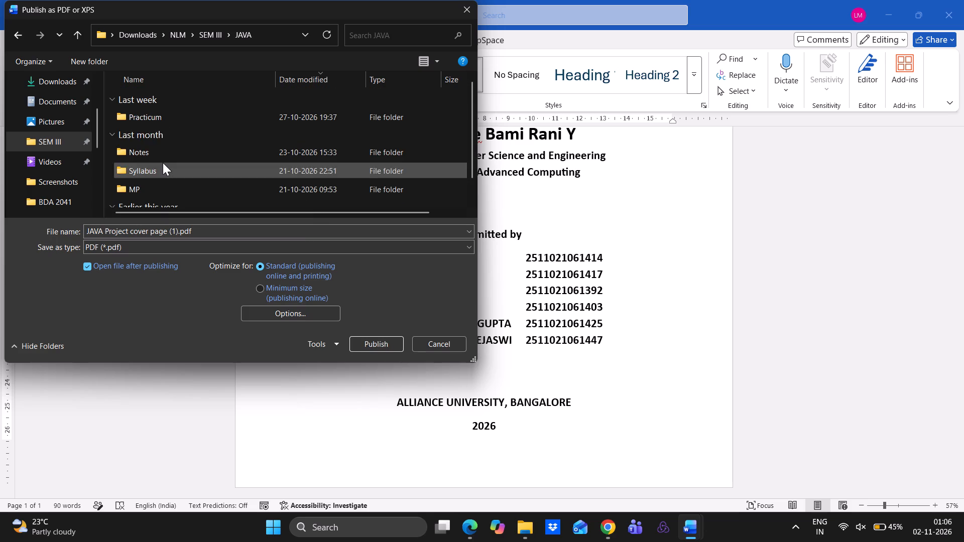
pyautogui.doubleClick(158, 183)
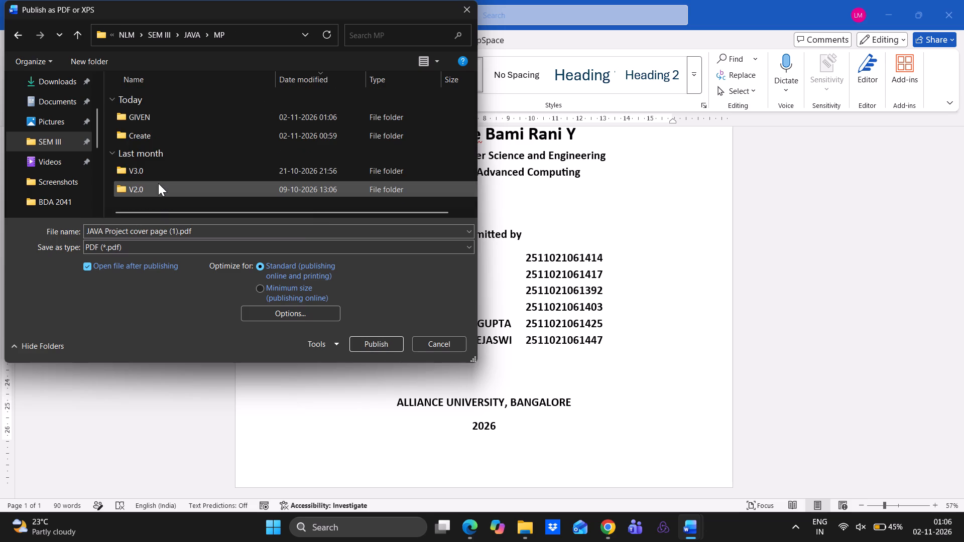
pyautogui.doubleClick(170, 133)
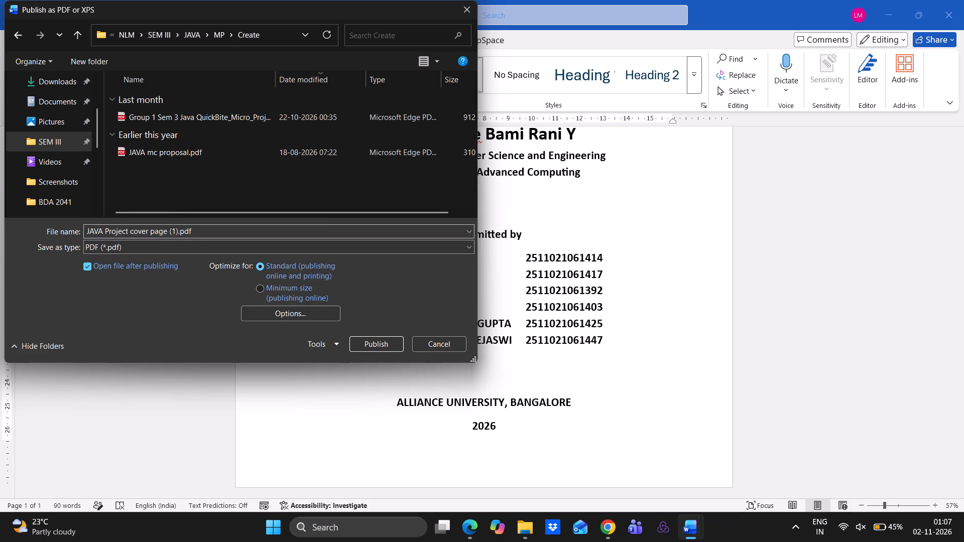
pyautogui.click(159, 234)
pyautogui.press('Left')
pyautogui.write('1.')
pyautogui.press('space')
pyautogui.press('Return')
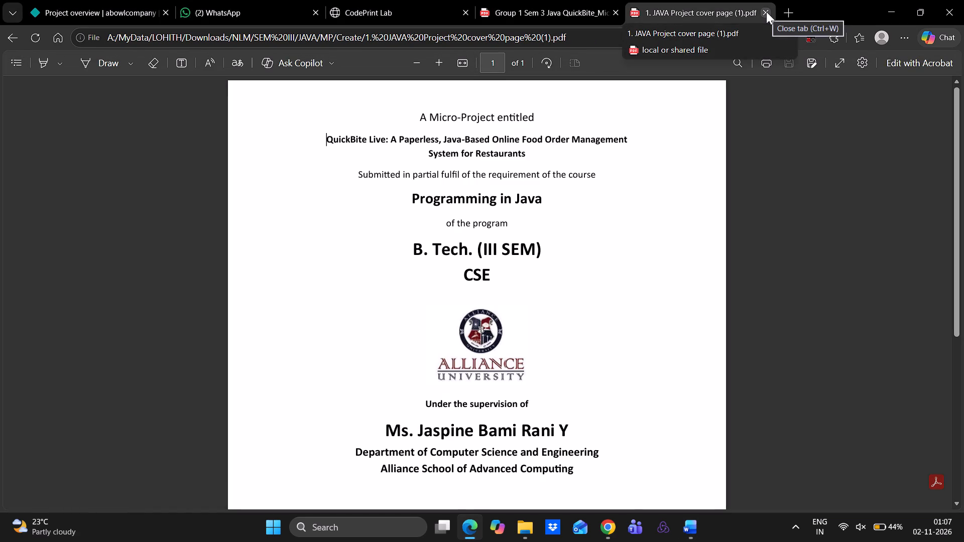
# Close the exported cover page PDF and the QuickBite micro-project report in the browser.
pyautogui.click(766, 12)
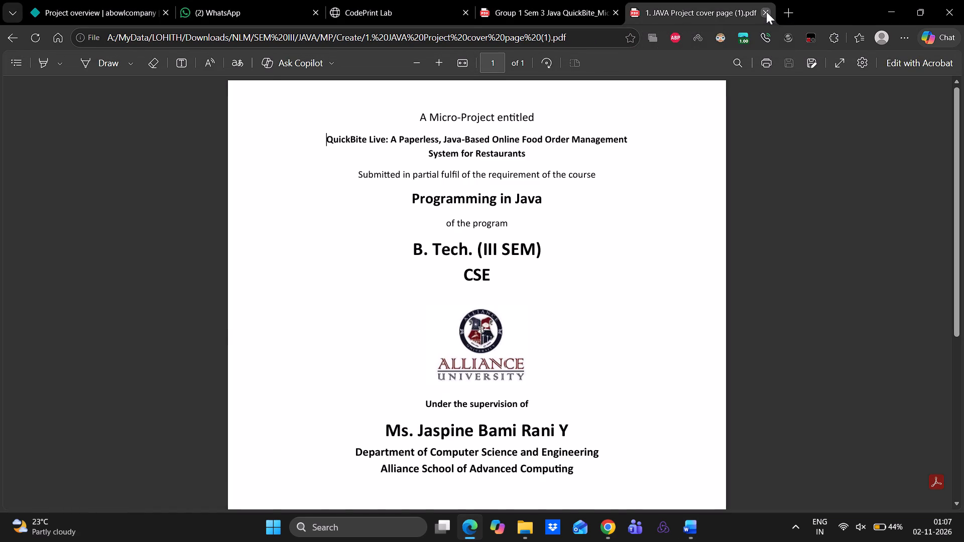
pyautogui.click(616, 11)
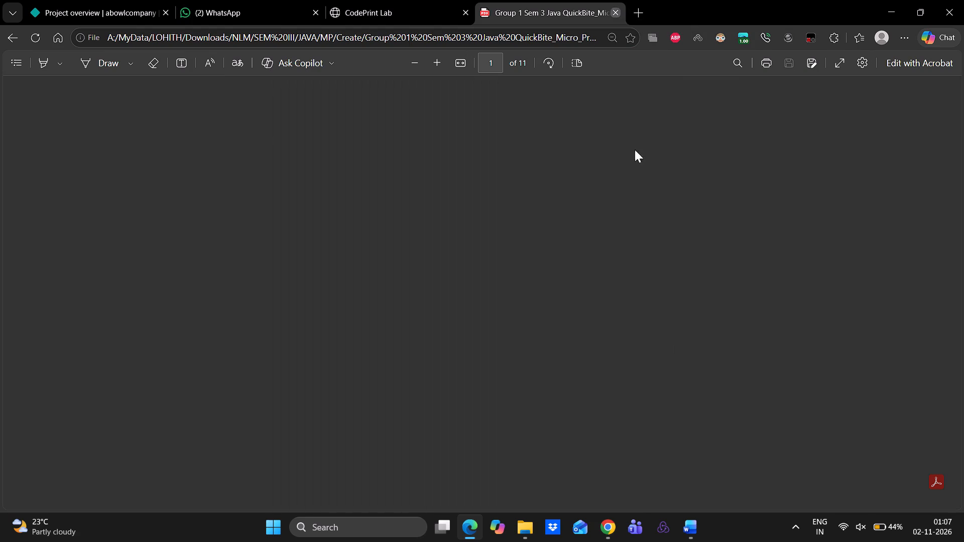
# Save a copy of the DM micro-project rubrics document as "JAVA PROPER 2 PAGE Micro Project Rubrics.docx" in SEM III > JAVA > MP > GIVEN.
pyautogui.click(697, 517)
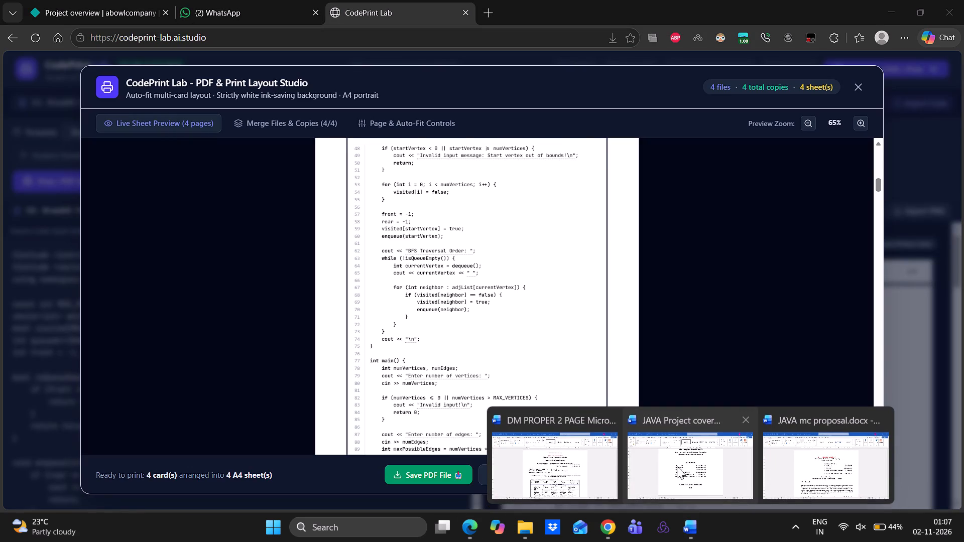
pyautogui.click(576, 453)
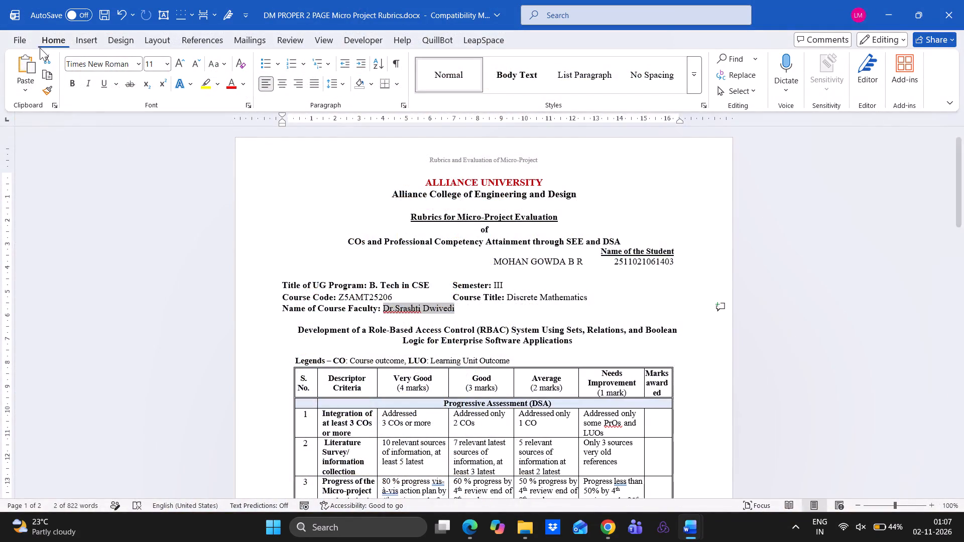
pyautogui.click(22, 43)
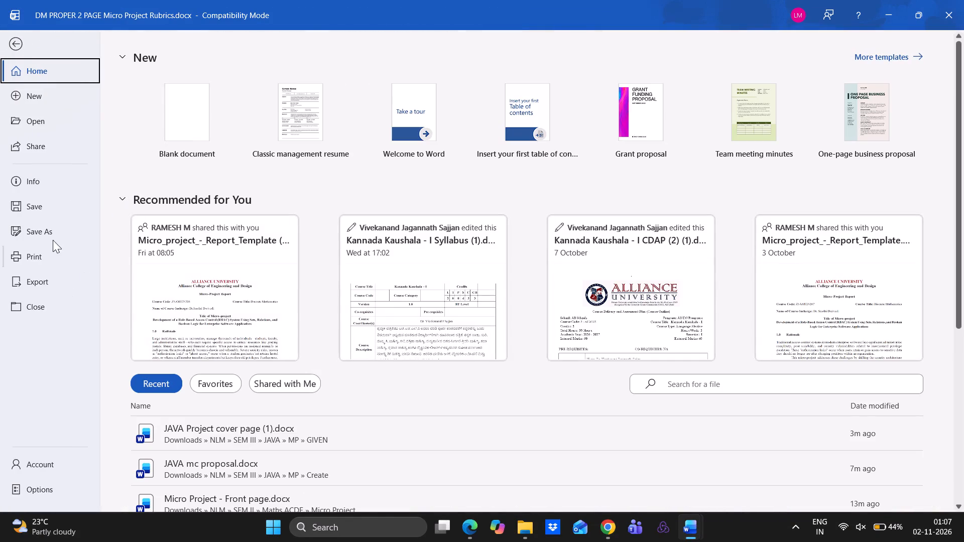
pyautogui.click(53, 232)
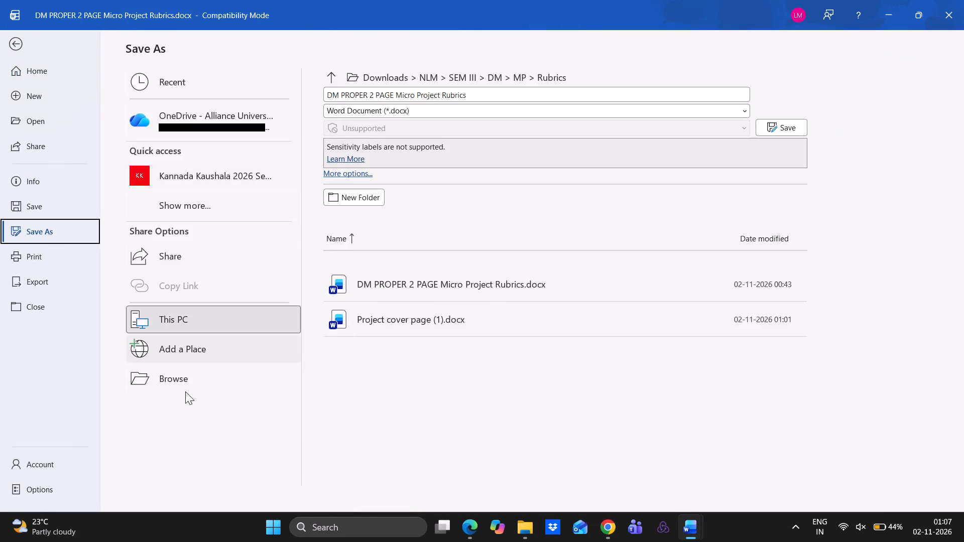
pyautogui.click(191, 384)
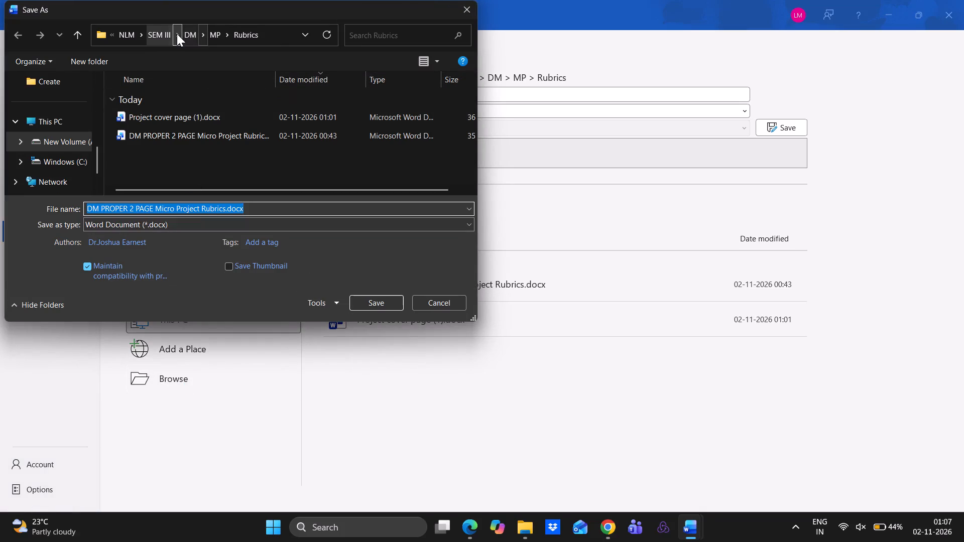
pyautogui.click(164, 34)
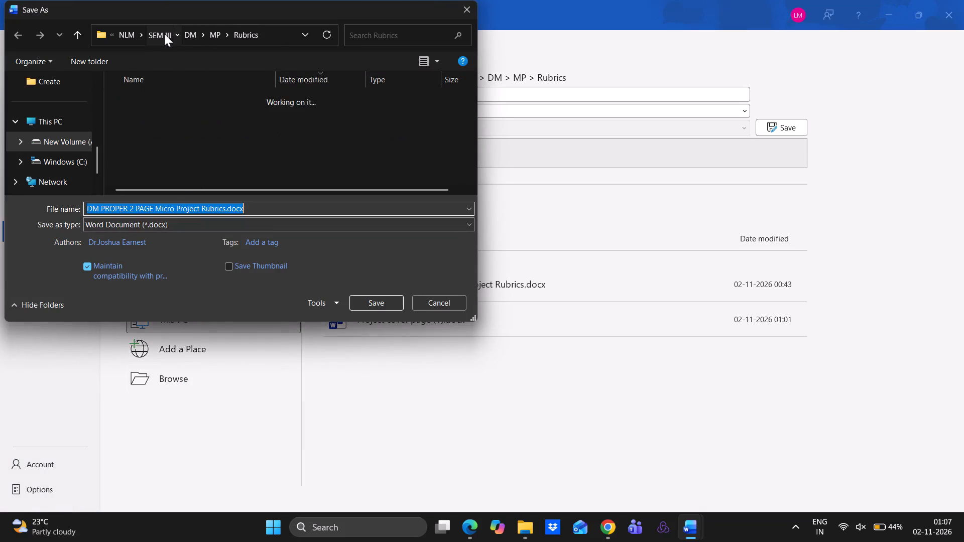
pyautogui.scroll(-1, 167, 153)
pyautogui.doubleClick(175, 157)
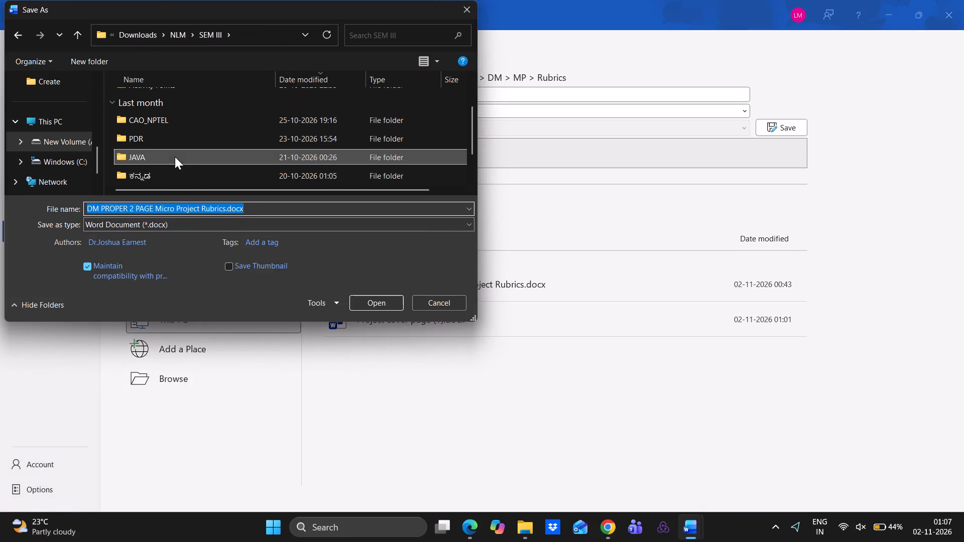
pyautogui.scroll(-1, 168, 155)
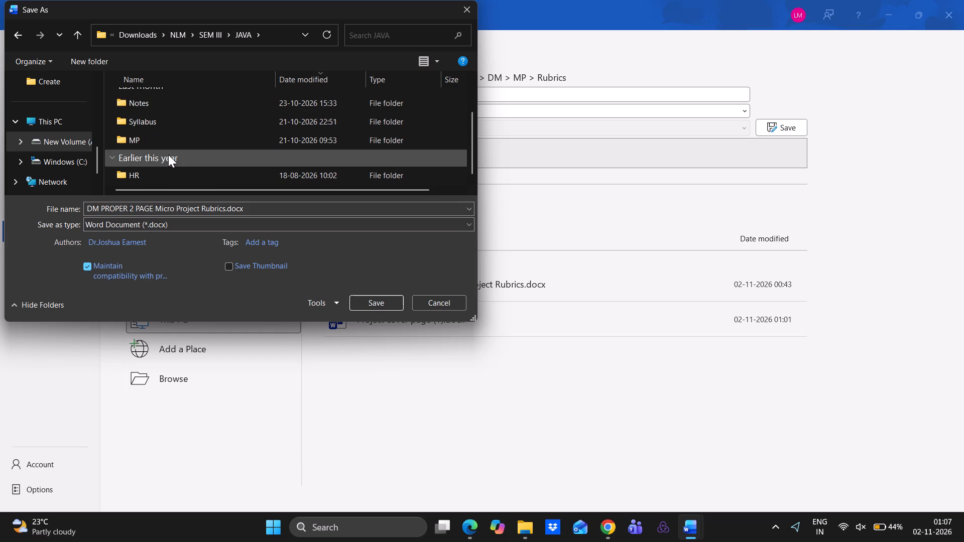
pyautogui.scroll(-1, 168, 155)
pyautogui.doubleClick(169, 145)
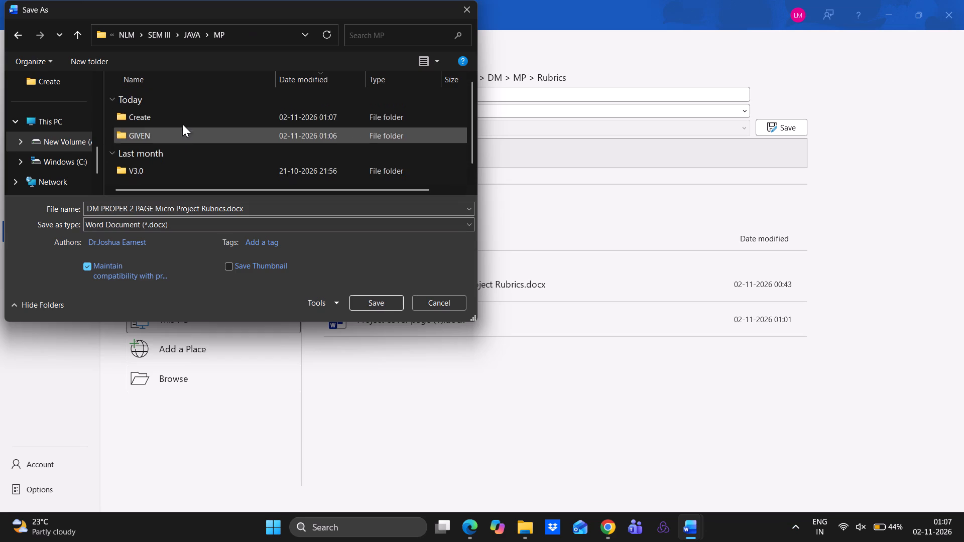
pyautogui.doubleClick(177, 142)
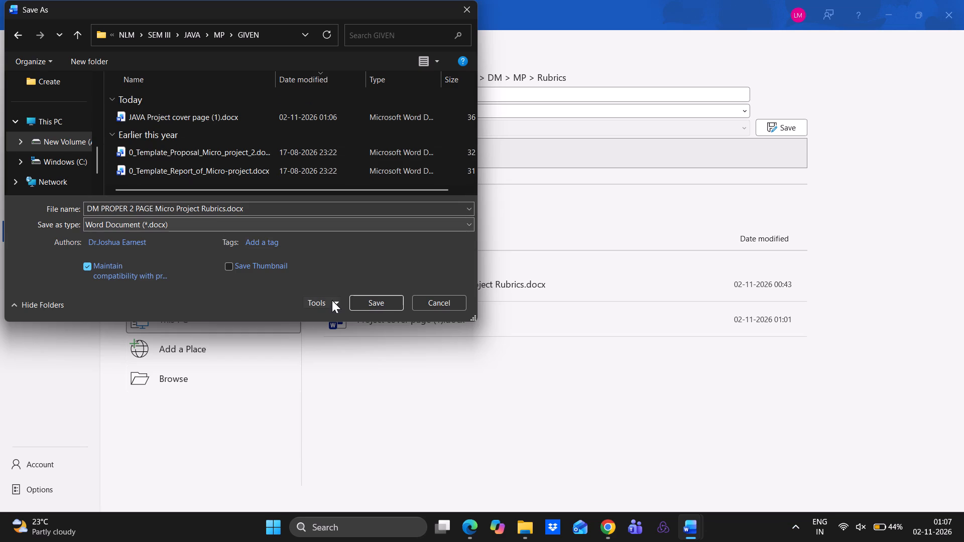
pyautogui.click(254, 209)
pyautogui.press('Left')
pyautogui.press('Delete')
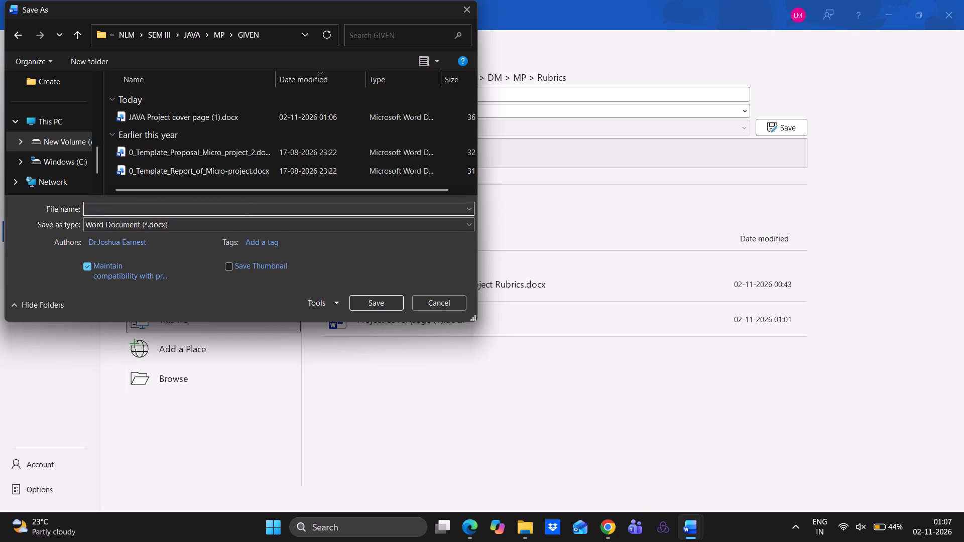
pyautogui.press('Delete')
pyautogui.write('JAVA')
pyautogui.press('Return')
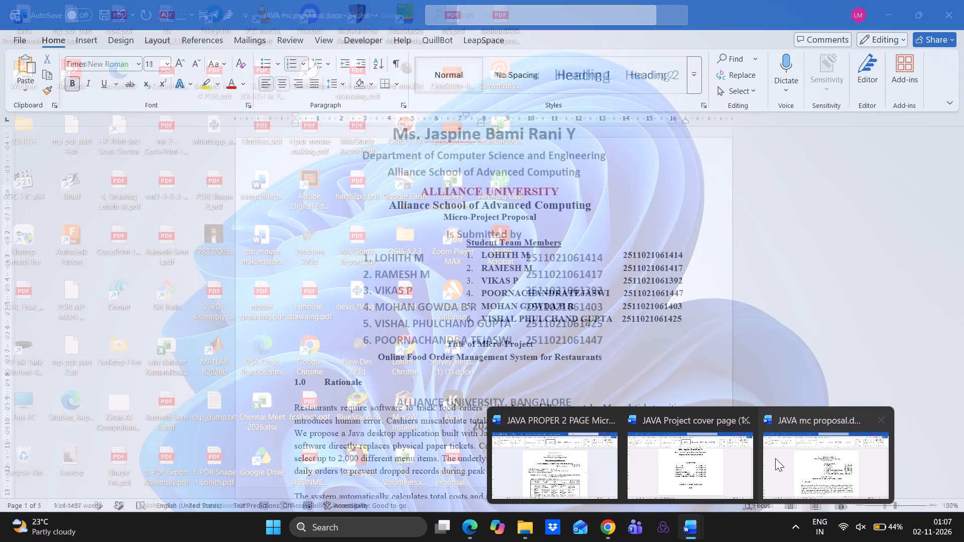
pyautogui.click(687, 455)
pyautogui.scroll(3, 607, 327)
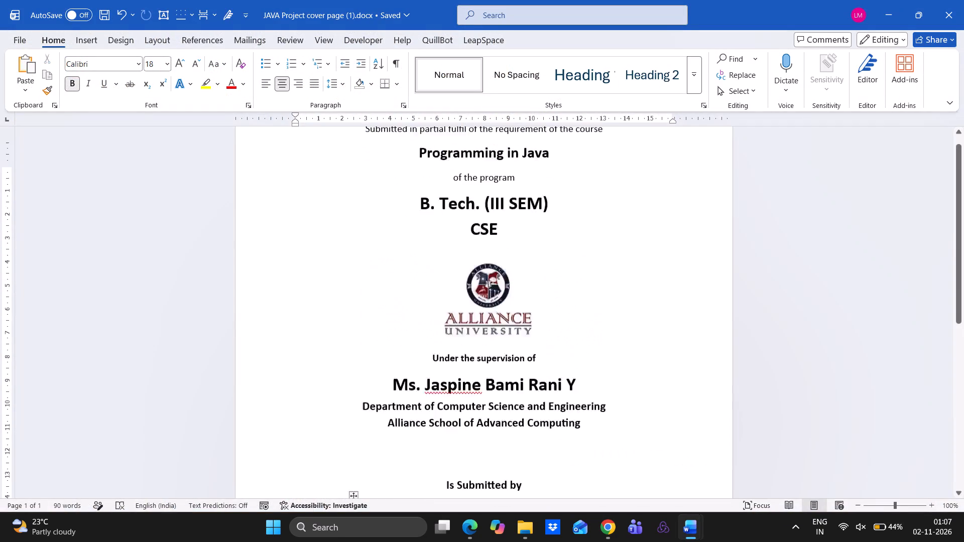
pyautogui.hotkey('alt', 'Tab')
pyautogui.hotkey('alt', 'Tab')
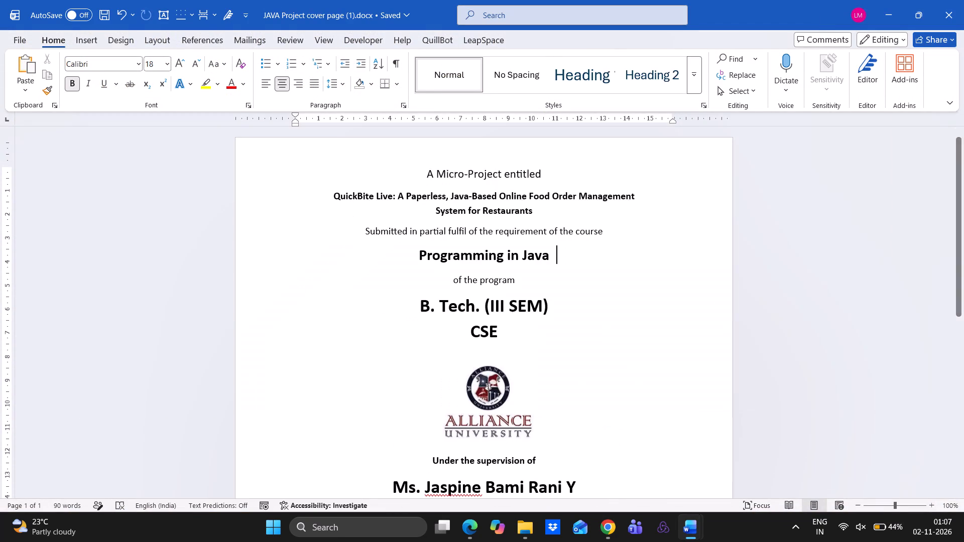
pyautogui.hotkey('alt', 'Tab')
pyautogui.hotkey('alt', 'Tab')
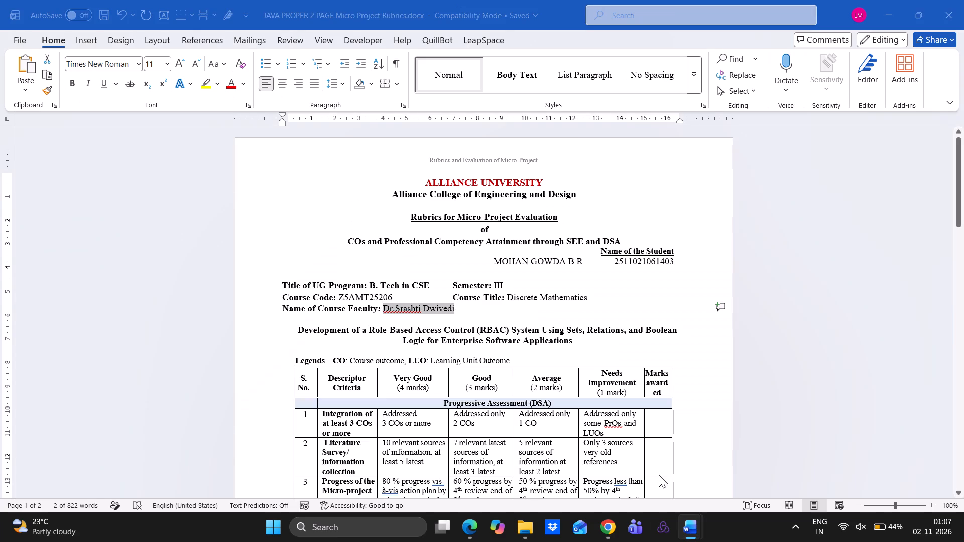
# Switch to Microsoft Edge and reopen the closed Group 1 Java QuickBite micro-project report.
pyautogui.hotkey('alt', 'Tab')
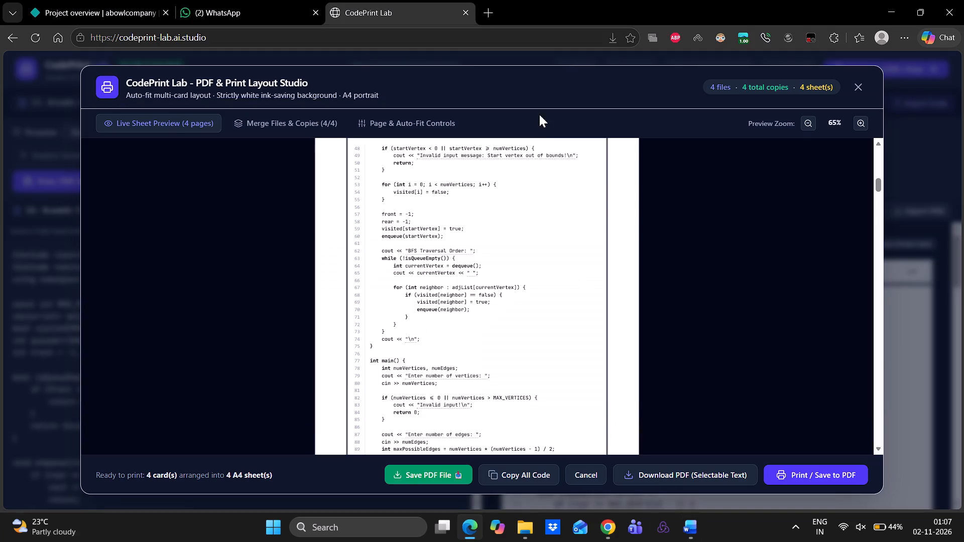
pyautogui.hotkey('ctrl', 'shift', 't')
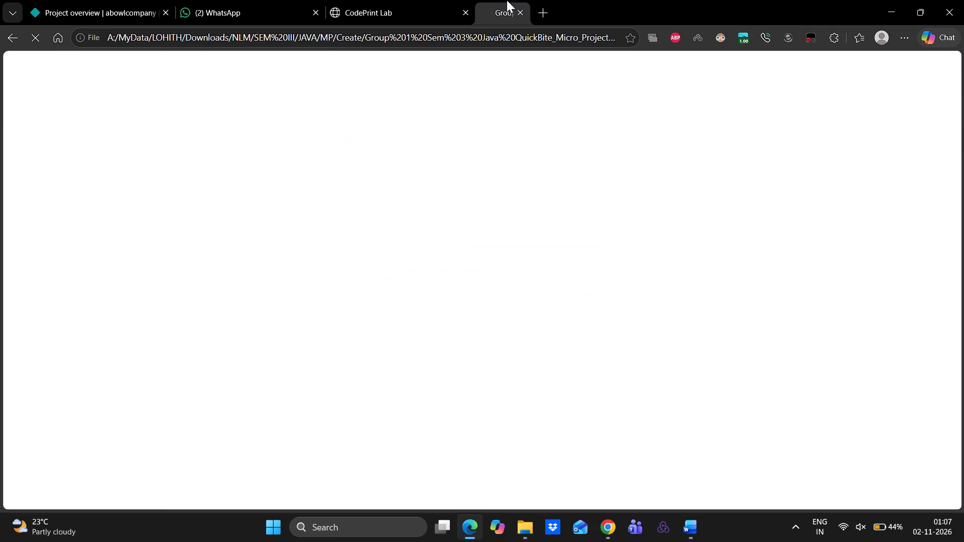
# Replace the course code in the JAVA rubrics document with E1CSA25306, copied from the QuickBite report and inserted as plain text.
pyautogui.hotkey('alt', 'Tab')
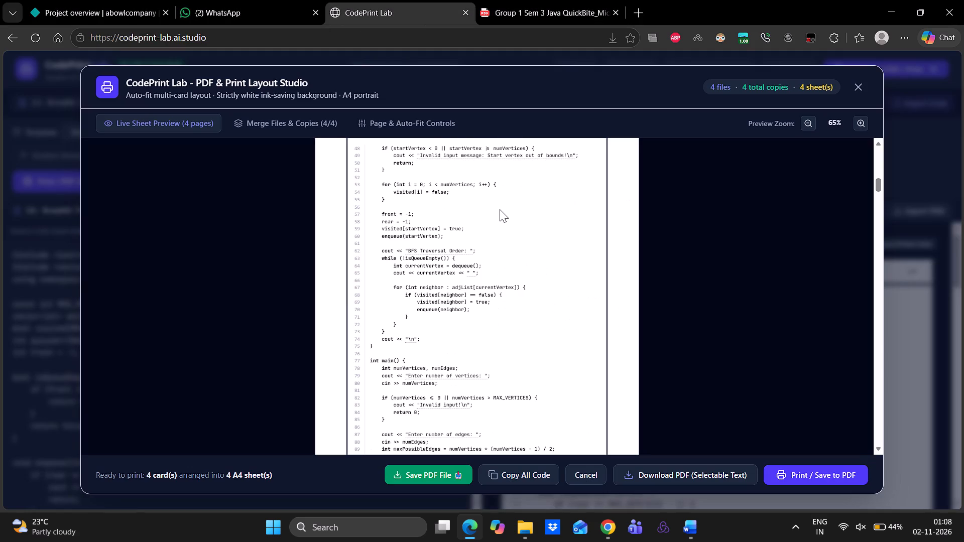
pyautogui.hotkey('alt', 'Tab')
pyautogui.hotkey('alt', 'Tab')
pyautogui.hotkey('alt', 'Tab')
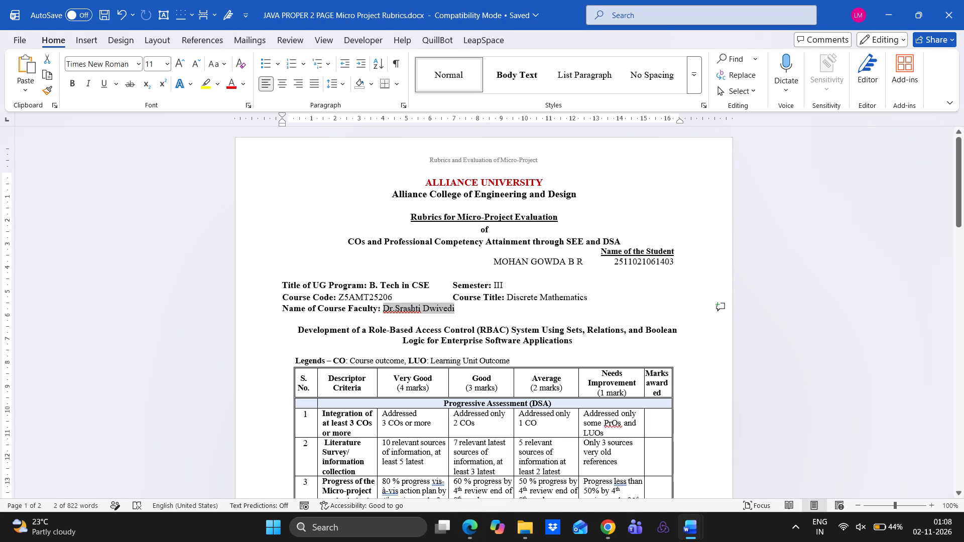
pyautogui.hotkey('alt', 'Tab')
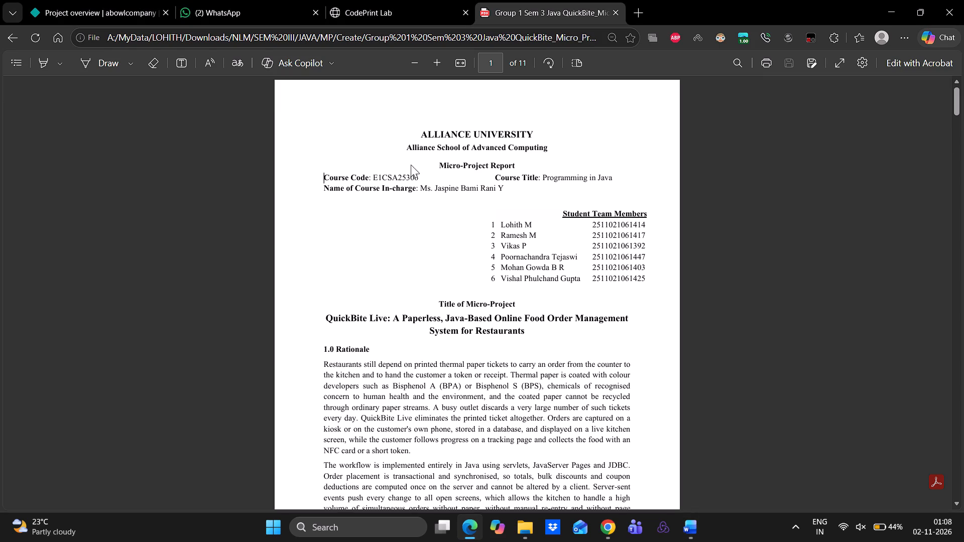
pyautogui.moveTo(425, 176); pyautogui.dragTo(371, 177)
pyautogui.hotkey('ctrl', 'c')
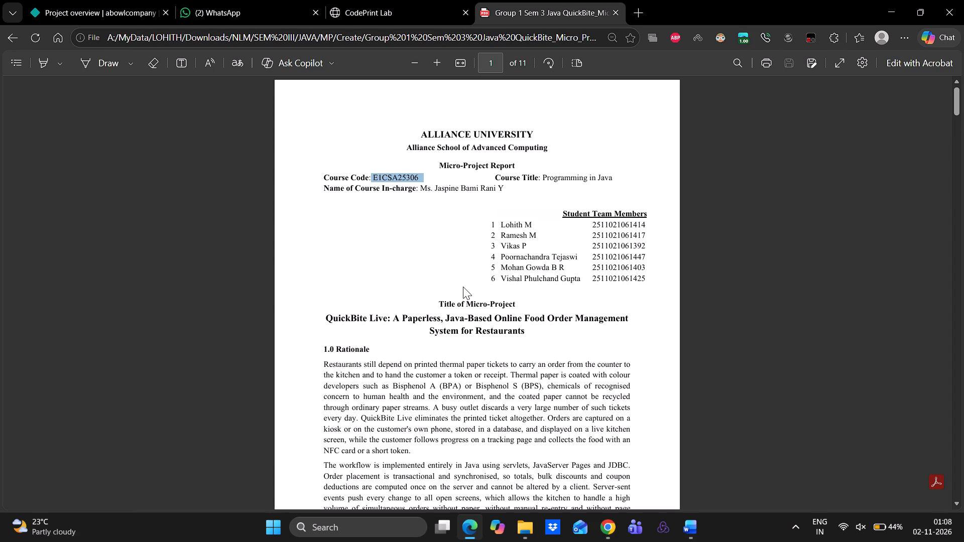
pyautogui.hotkey('ctrl', 'c')
pyautogui.hotkey('alt', 'Tab')
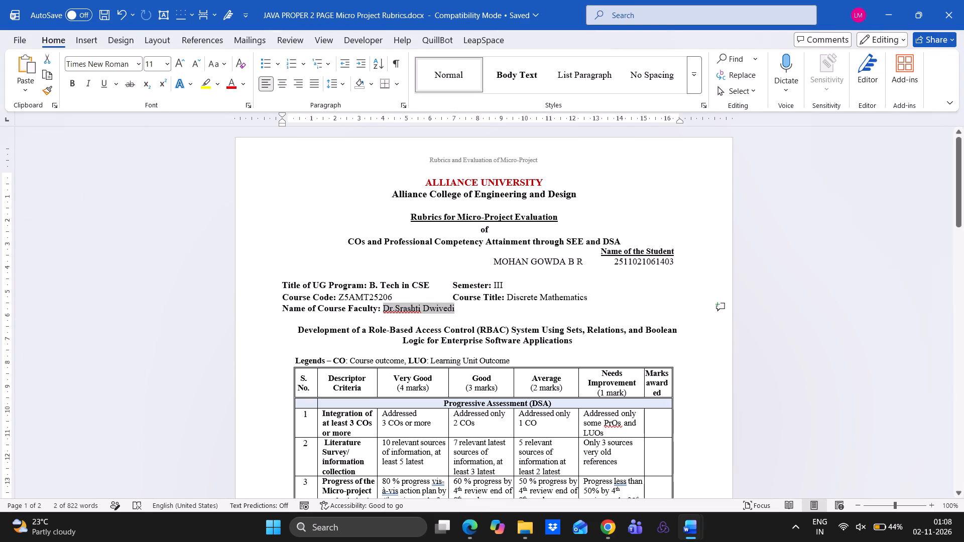
pyautogui.moveTo(400, 299); pyautogui.dragTo(335, 299)
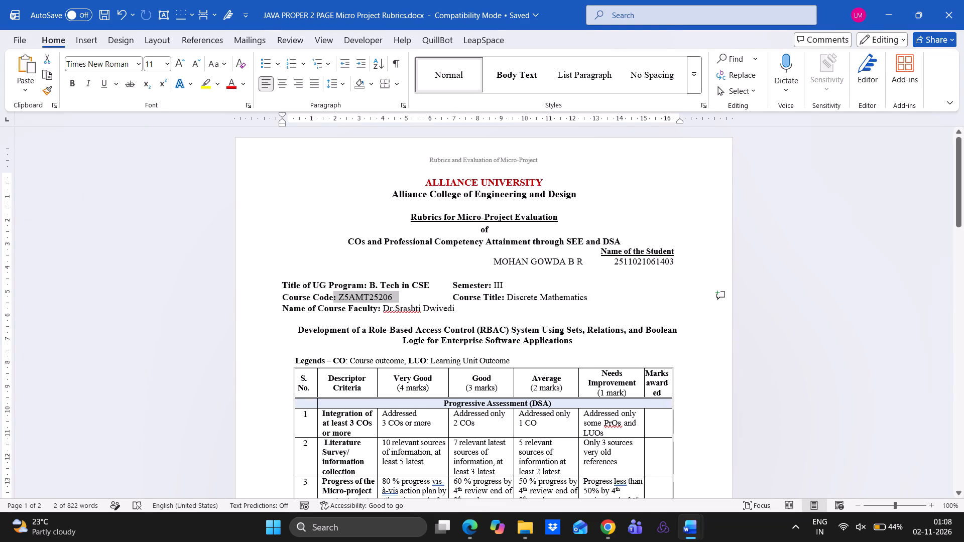
pyautogui.moveTo(335, 299); pyautogui.dragTo(339, 299)
pyautogui.hotkey('ctrl', 'shift', 'v')
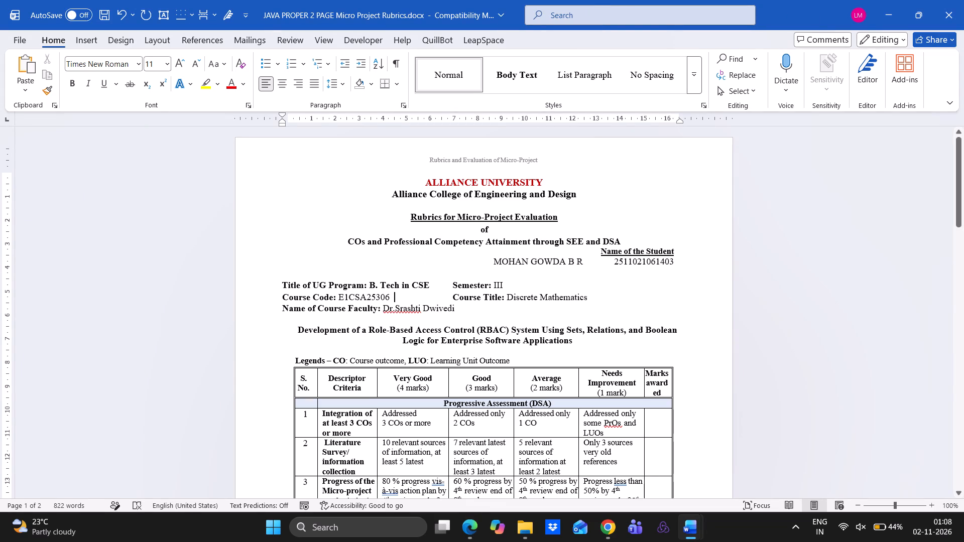
# Replace the course faculty name in the rubrics document with the course in-charge's name copied from the QuickBite report.
pyautogui.hotkey('alt', 'Tab')
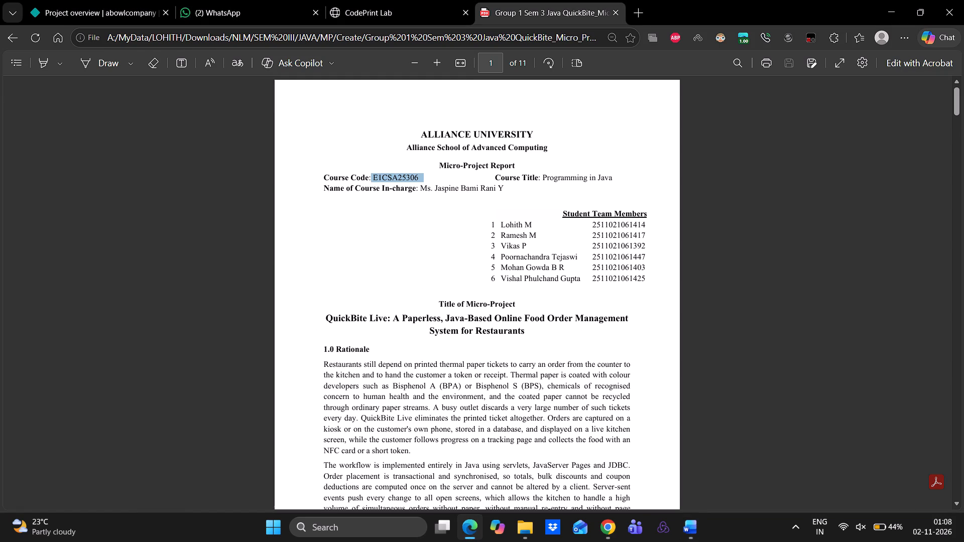
pyautogui.hotkey('alt', 'Tab')
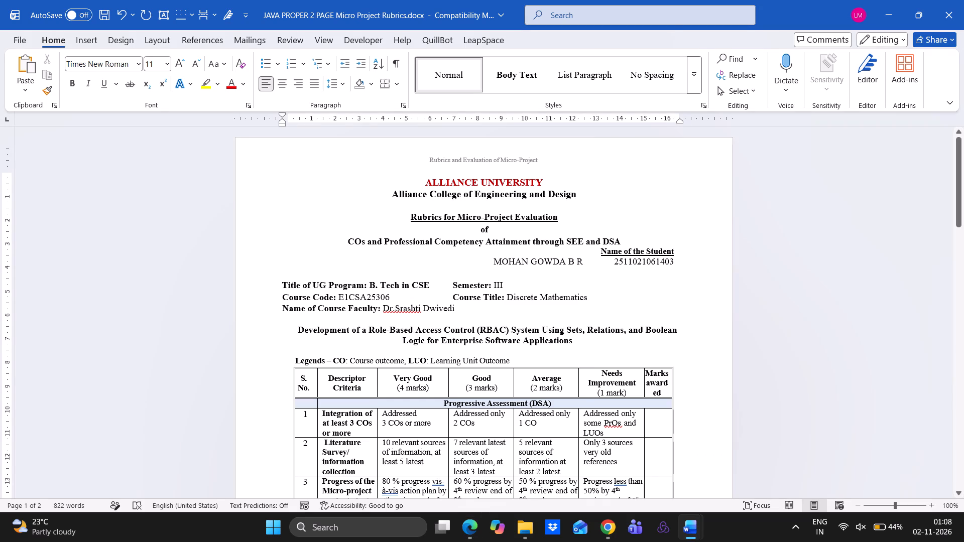
pyautogui.hotkey('alt', 'Tab')
pyautogui.moveTo(516, 191); pyautogui.dragTo(421, 190)
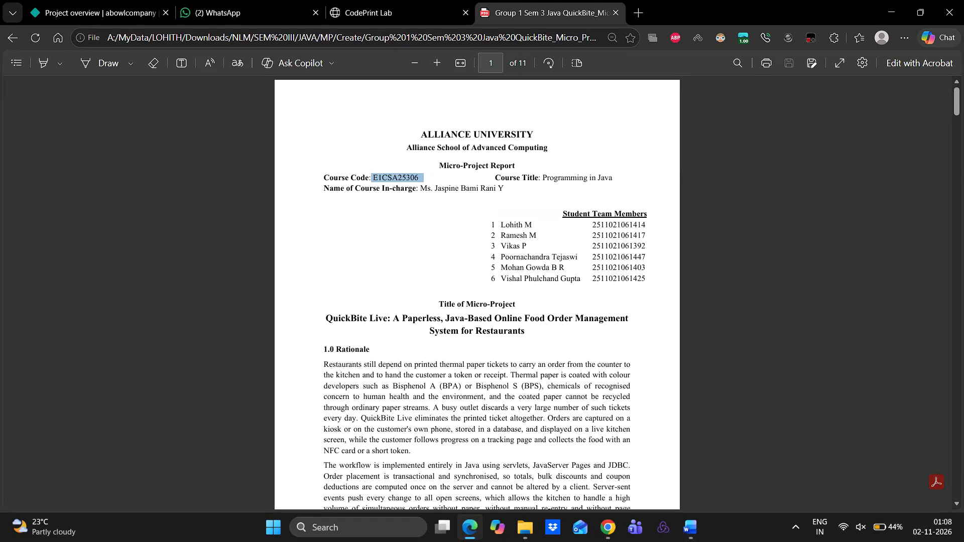
pyautogui.moveTo(421, 190); pyautogui.dragTo(420, 188)
pyautogui.moveTo(420, 188); pyautogui.dragTo(504, 191)
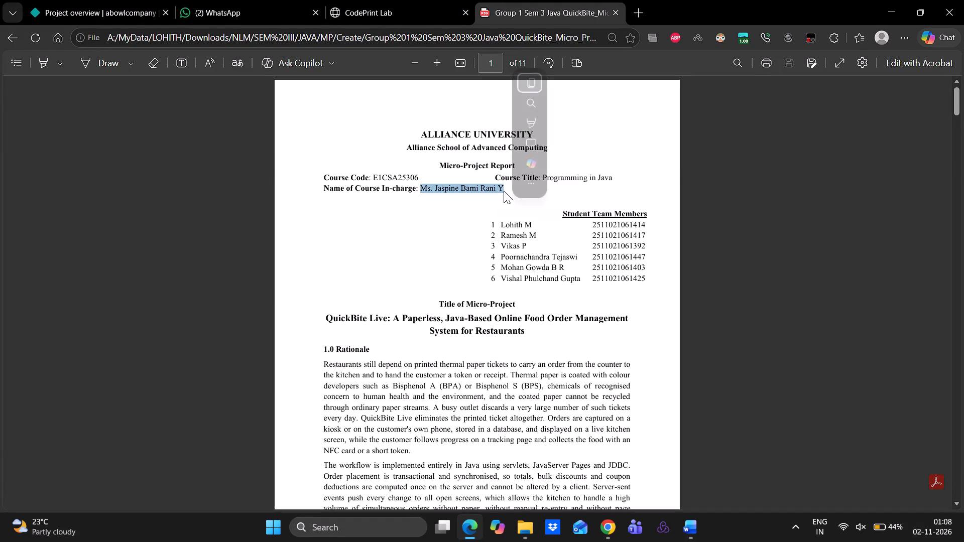
pyautogui.hotkey('ctrl', 'c')
pyautogui.hotkey('alt', 'Tab')
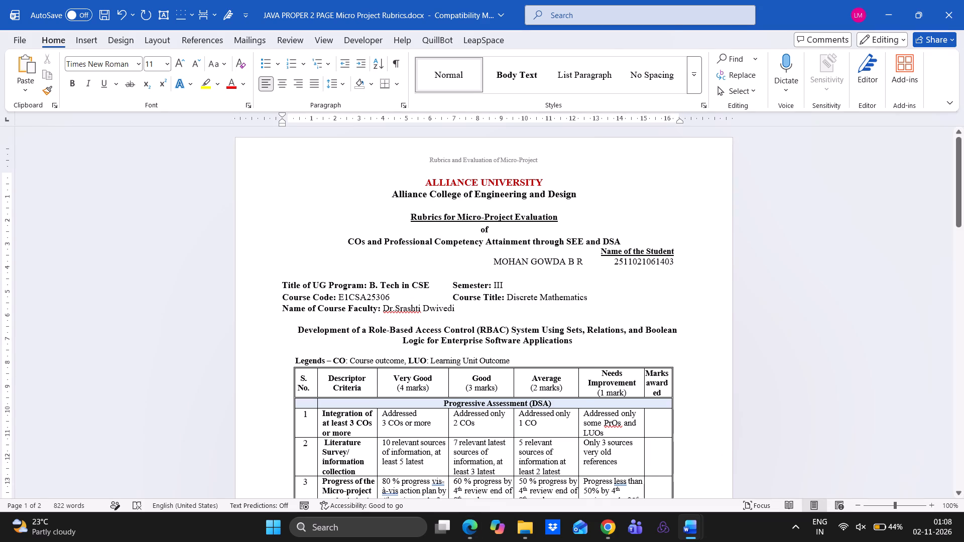
pyautogui.moveTo(458, 308); pyautogui.dragTo(384, 307)
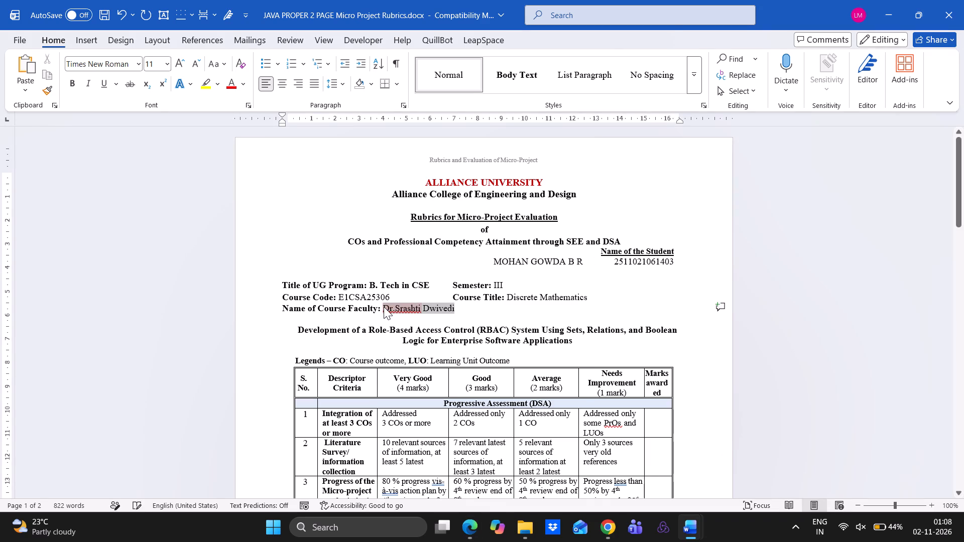
pyautogui.hotkey('ctrl', 'shift', 'v')
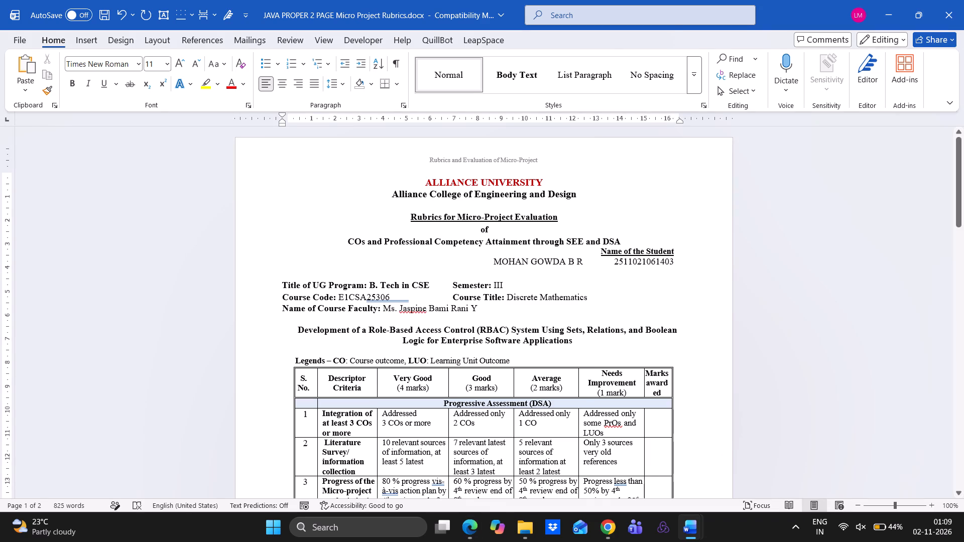
# Replace the course title in the rubrics document with "Programming in Java", copied from the QuickBite report and inserted as plain text.
pyautogui.click(601, 296)
pyautogui.hotkey('alt', 'Tab')
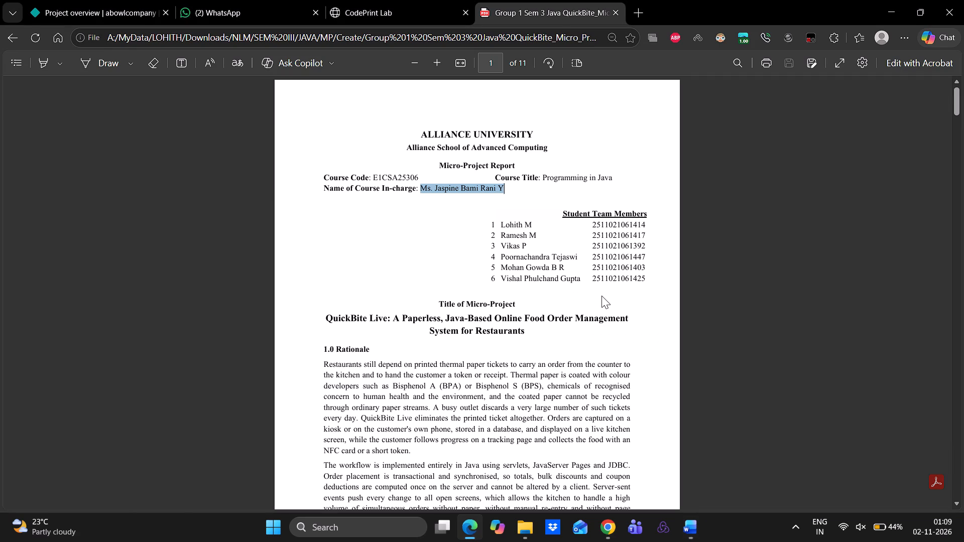
pyautogui.moveTo(542, 177); pyautogui.dragTo(613, 179)
pyautogui.hotkey('ctrl', 'c')
pyautogui.hotkey('alt', 'Tab')
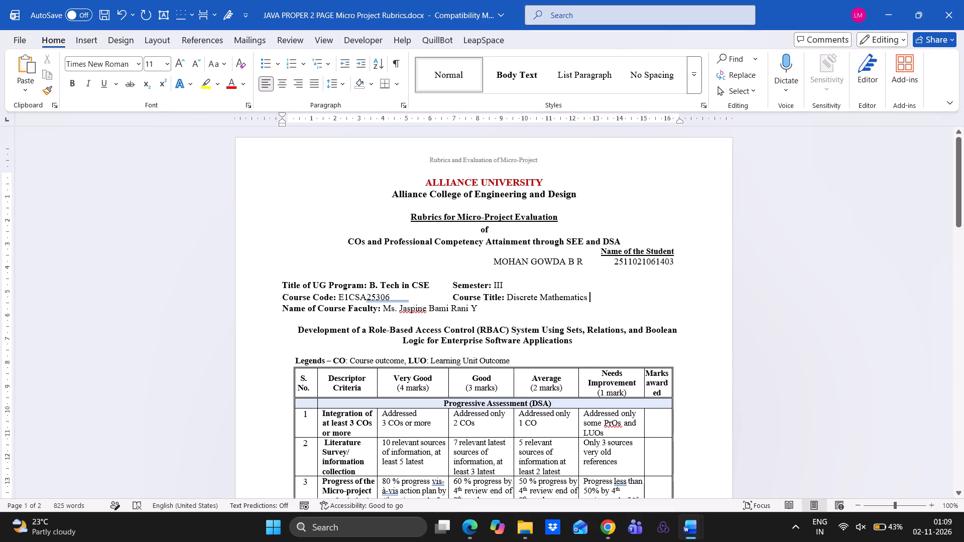
pyautogui.moveTo(509, 297); pyautogui.dragTo(579, 295)
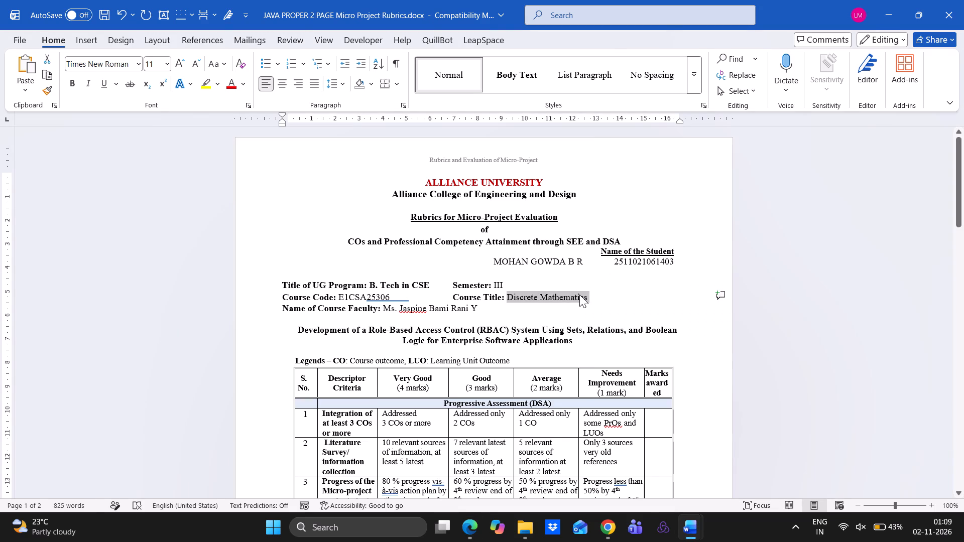
pyautogui.hotkey('ctrl', 'shift', 'v')
pyautogui.click(600, 302)
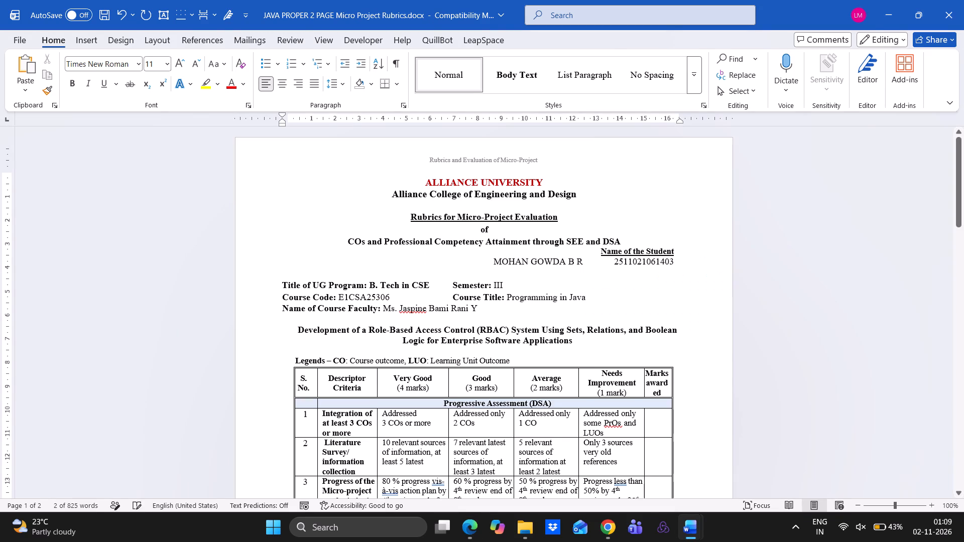
pyautogui.hotkey('alt', 'Tab')
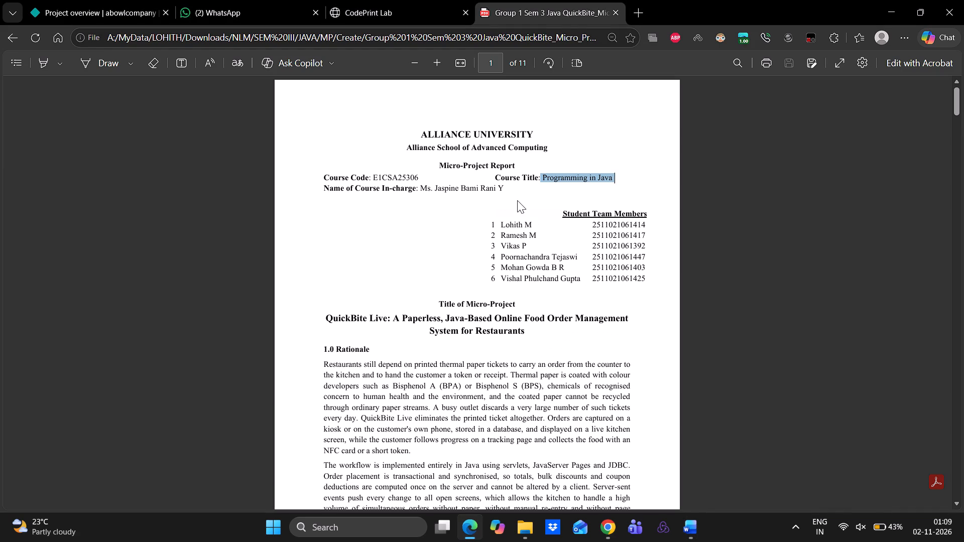
pyautogui.hotkey('alt', 'Tab')
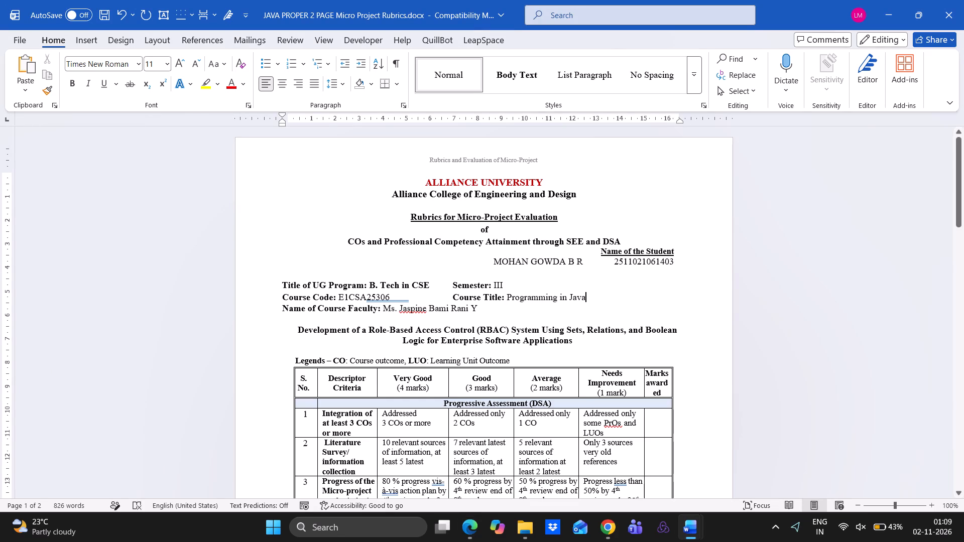
# Examine the CO list under the rubrics' Final Micro-Project Evaluation Criteria and the report's section 3.0 Course Outcomes table in Edge.
pyautogui.scroll(-6, 499, 276)
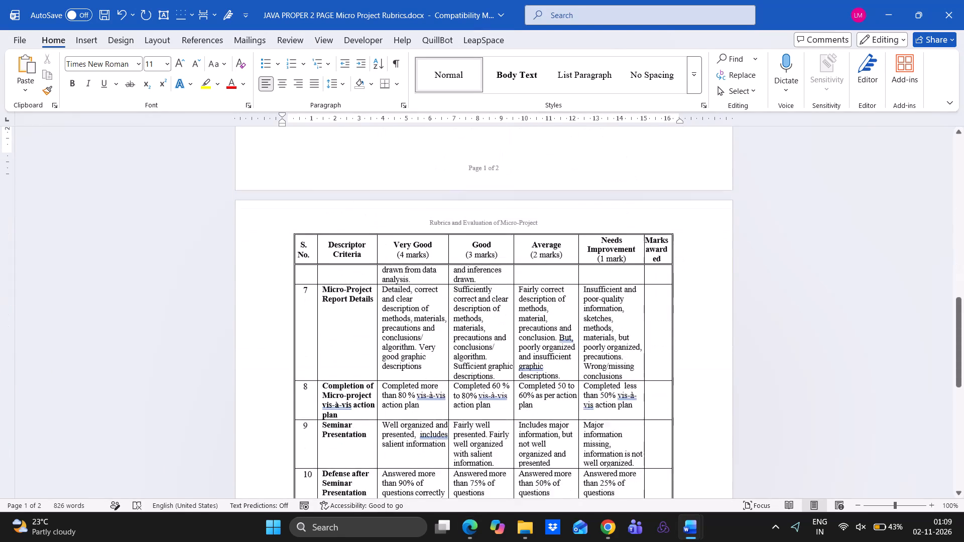
pyautogui.scroll(-3, 499, 276)
pyautogui.scroll(1, 499, 276)
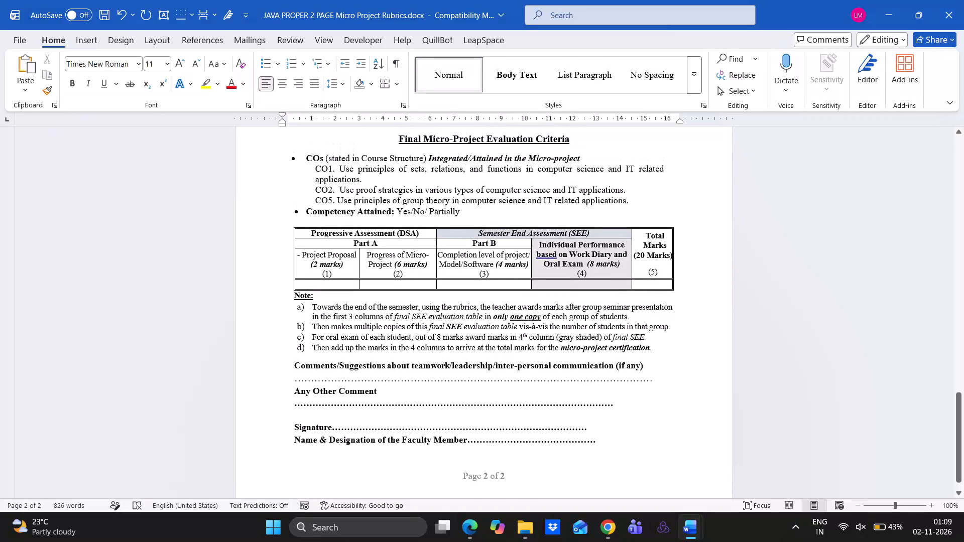
pyautogui.scroll(1, 499, 276)
pyautogui.hotkey('alt', 'Tab')
pyautogui.scroll(-3, 499, 276)
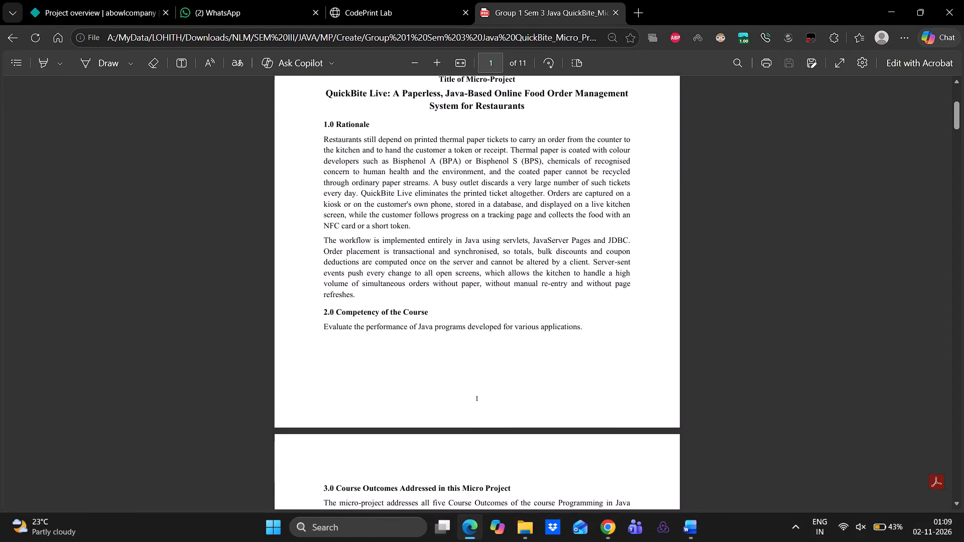
pyautogui.scroll(-4, 499, 276)
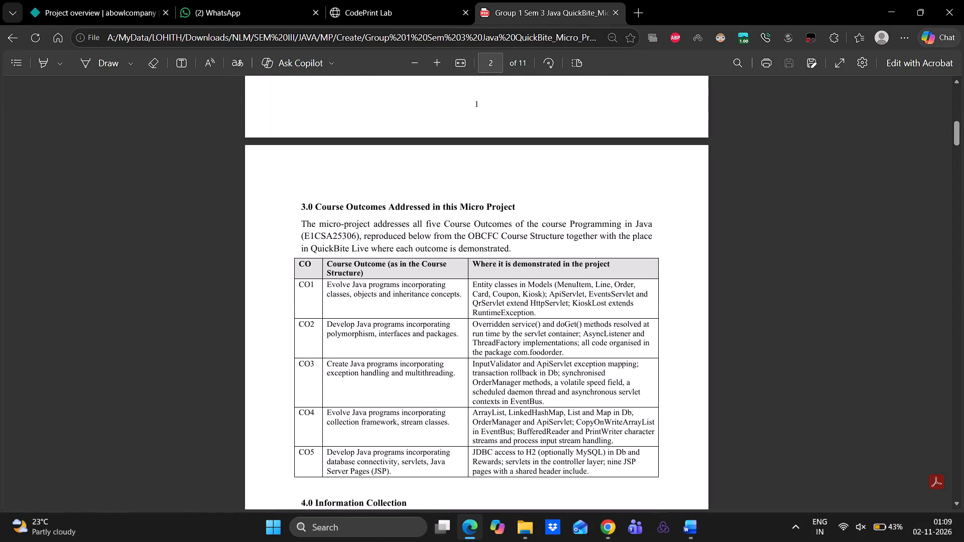
pyautogui.scroll(-1, 443, 288)
pyautogui.scroll(-1, 389, 293)
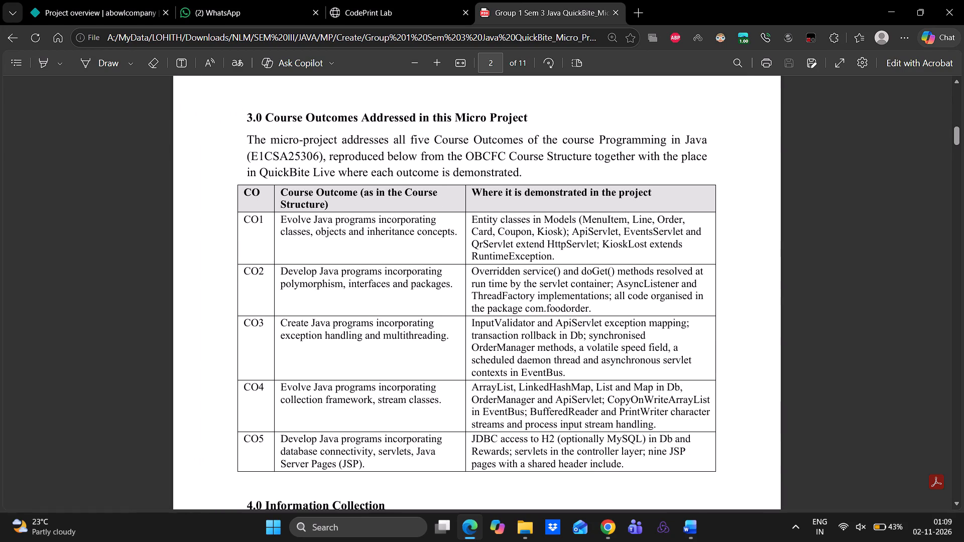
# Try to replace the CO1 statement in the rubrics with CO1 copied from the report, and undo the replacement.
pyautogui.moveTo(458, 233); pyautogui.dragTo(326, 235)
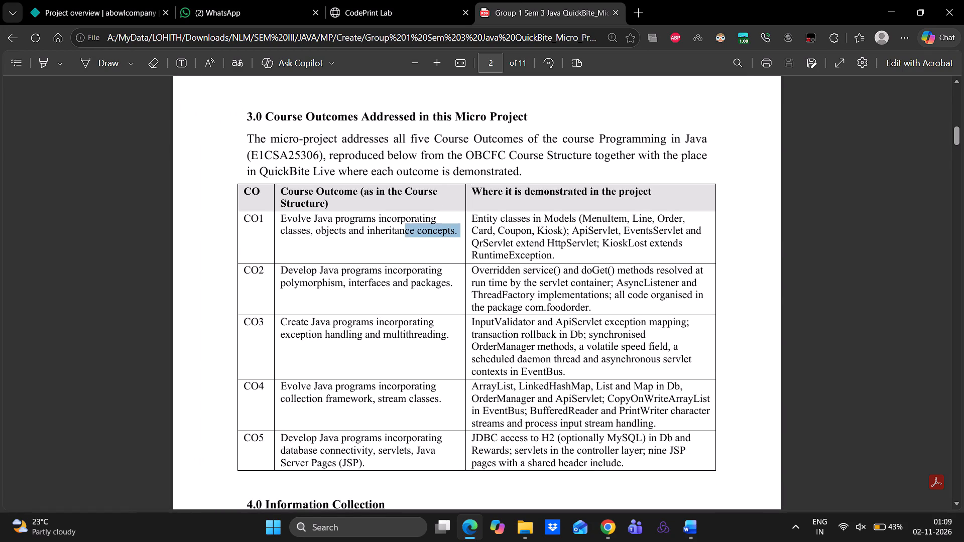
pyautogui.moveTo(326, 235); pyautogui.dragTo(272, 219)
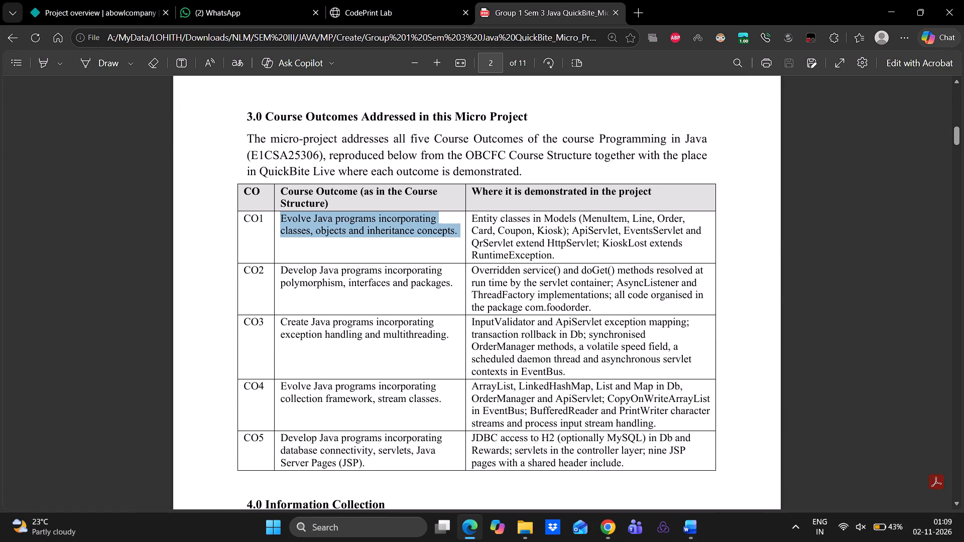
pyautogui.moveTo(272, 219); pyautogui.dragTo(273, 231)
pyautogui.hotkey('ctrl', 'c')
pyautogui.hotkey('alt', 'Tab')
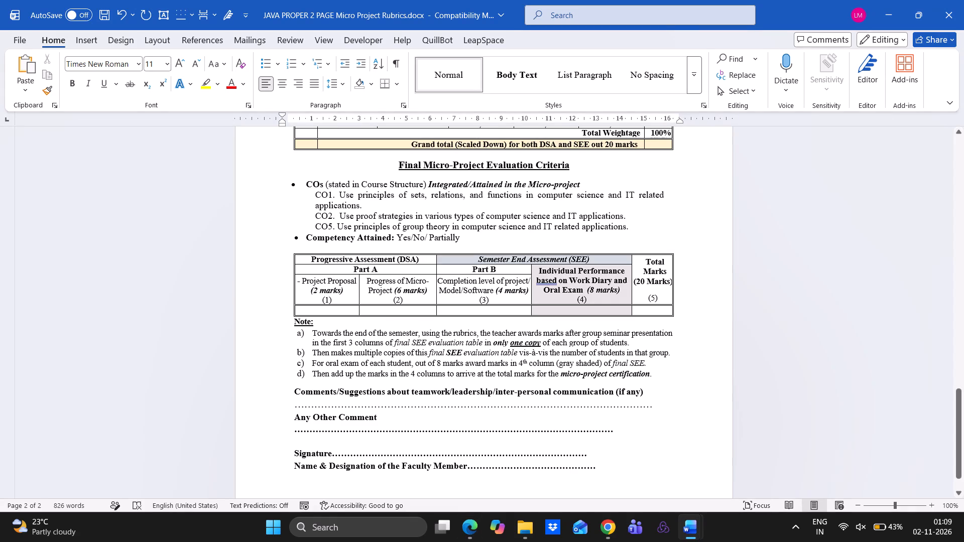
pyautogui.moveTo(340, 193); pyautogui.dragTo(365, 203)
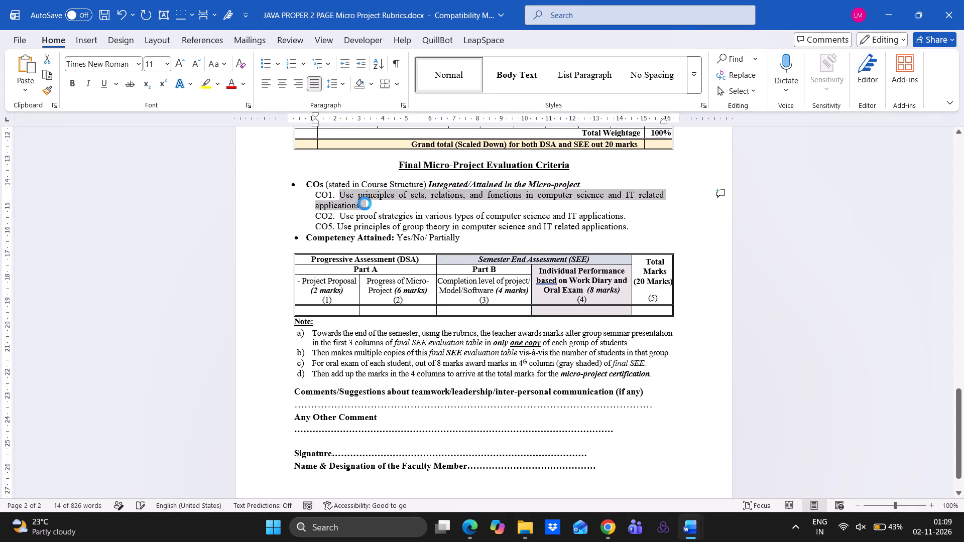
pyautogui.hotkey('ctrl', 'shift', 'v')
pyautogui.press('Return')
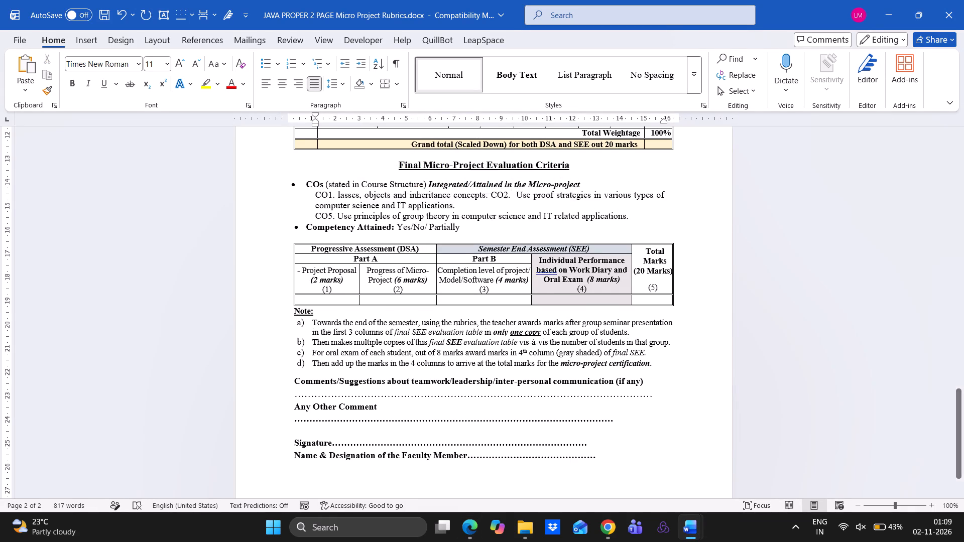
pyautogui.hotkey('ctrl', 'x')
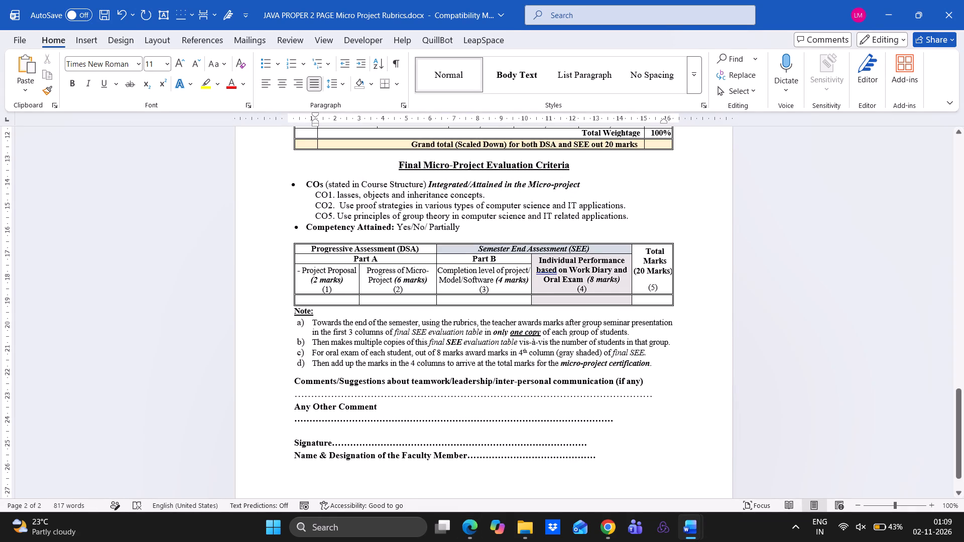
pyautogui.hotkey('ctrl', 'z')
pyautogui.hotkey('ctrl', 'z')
# Replace the rubrics' CO1 statement with the report's "Evolve Java programs incorporating classes, objects and inheritance concepts." on one line, keeping CO2 on its own line.
pyautogui.hotkey('alt', 'Tab')
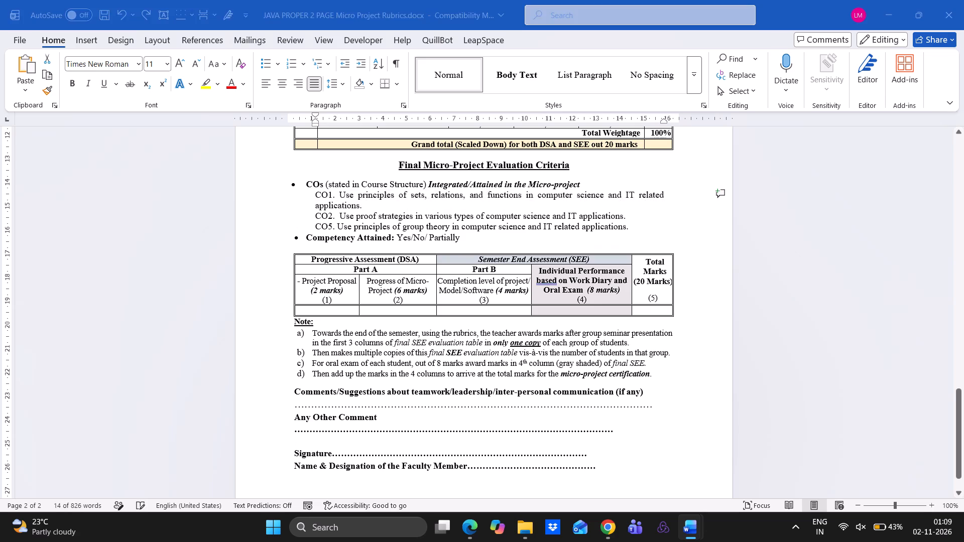
pyautogui.moveTo(279, 217); pyautogui.dragTo(331, 227)
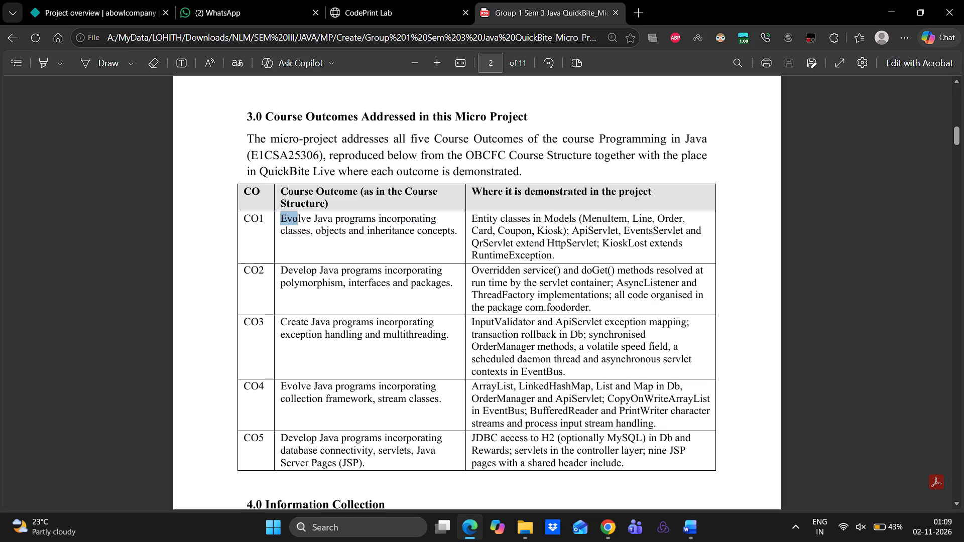
pyautogui.moveTo(331, 227); pyautogui.dragTo(456, 225)
pyautogui.hotkey('ctrl', 'c')
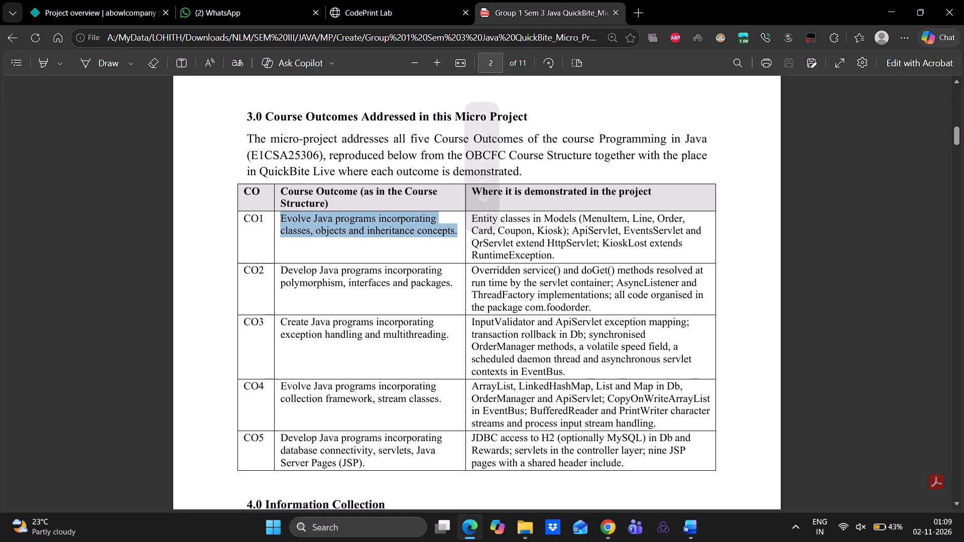
pyautogui.hotkey('alt', 'Tab')
pyautogui.hotkey('ctrl', 'shift', 'v')
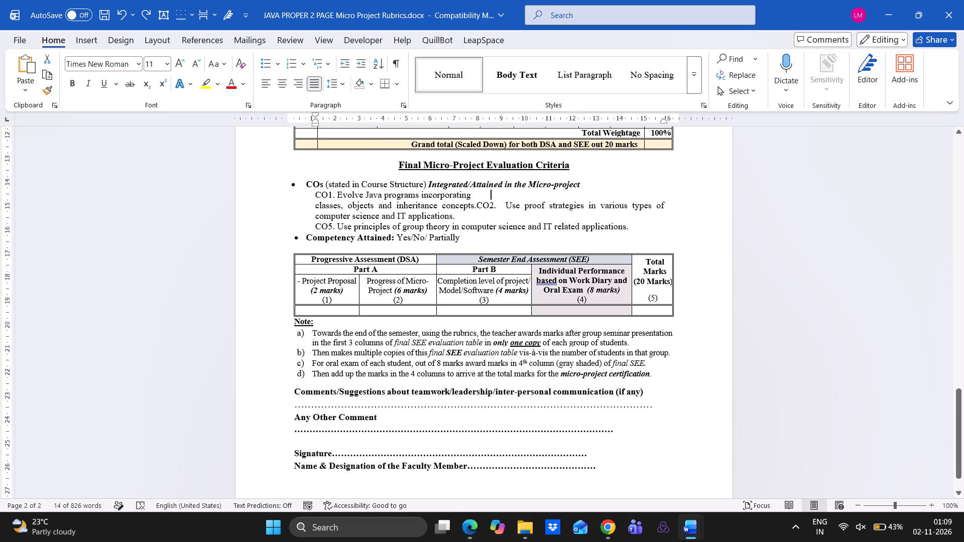
pyautogui.press('Return')
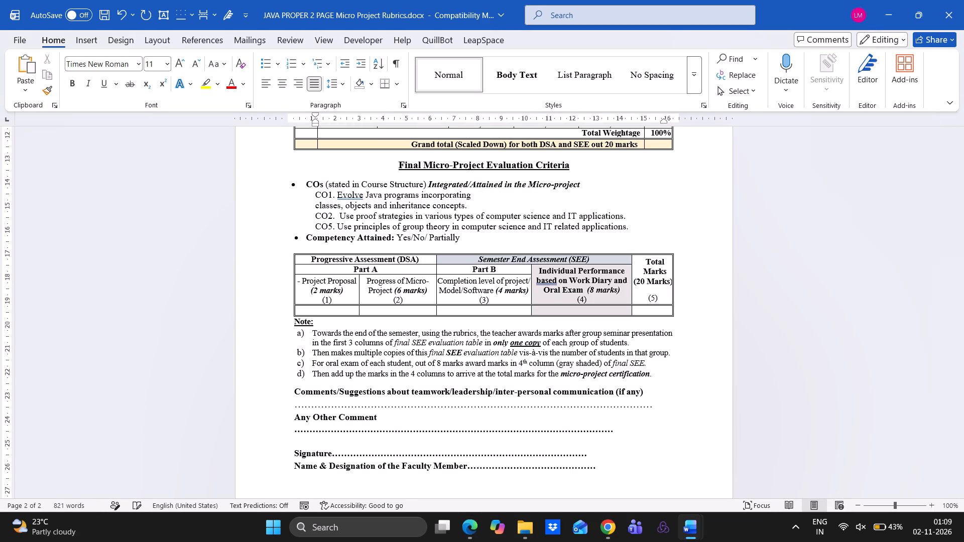
pyautogui.press('Up')
pyautogui.press('BackSpace')
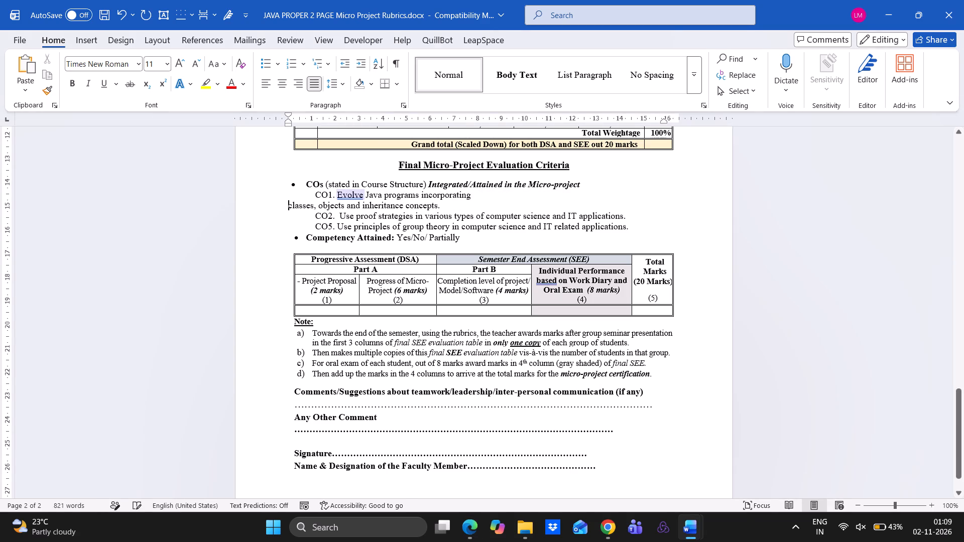
pyautogui.press('BackSpace')
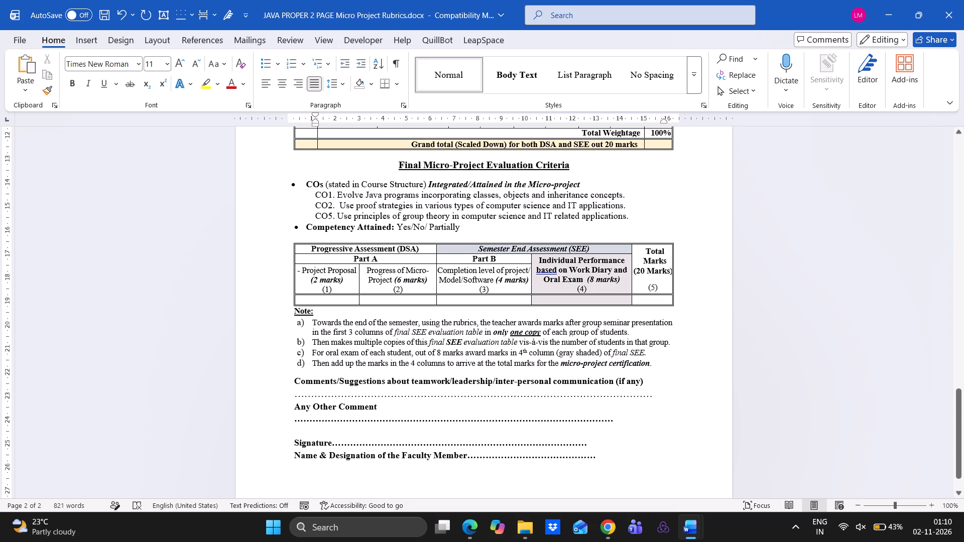
# Replace the rubrics' CO2 statement with "Develop Java programs incorporating polymorphism, interfaces and packages.", copied from the report as plain text.
pyautogui.hotkey('alt', 'Tab')
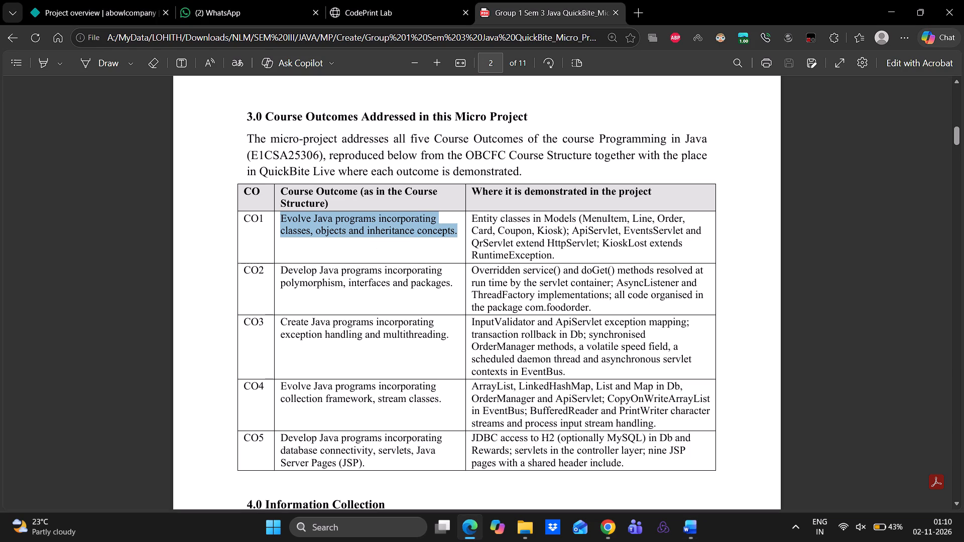
pyautogui.moveTo(281, 268); pyautogui.dragTo(449, 282)
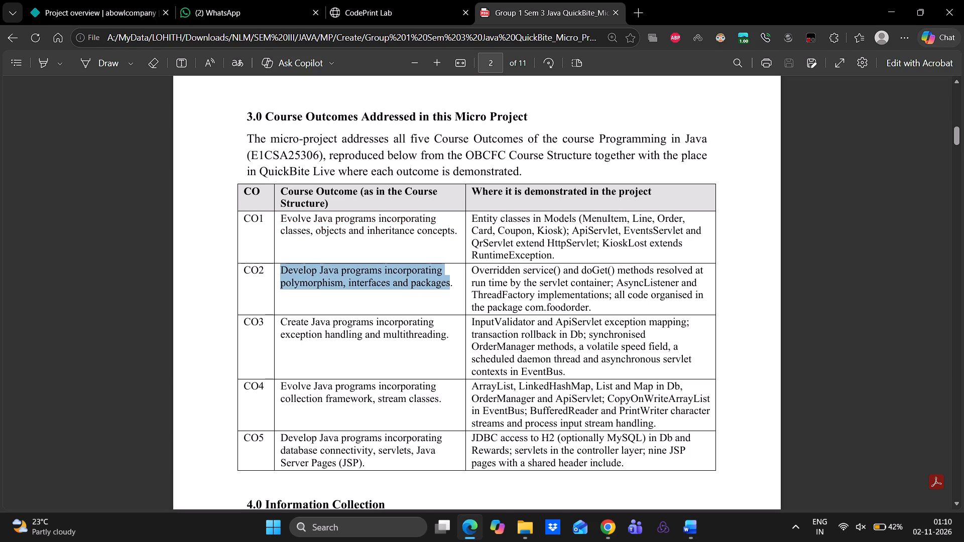
pyautogui.moveTo(449, 282); pyautogui.dragTo(456, 283)
pyautogui.hotkey('ctrl', 'c')
pyautogui.hotkey('alt', 'Tab')
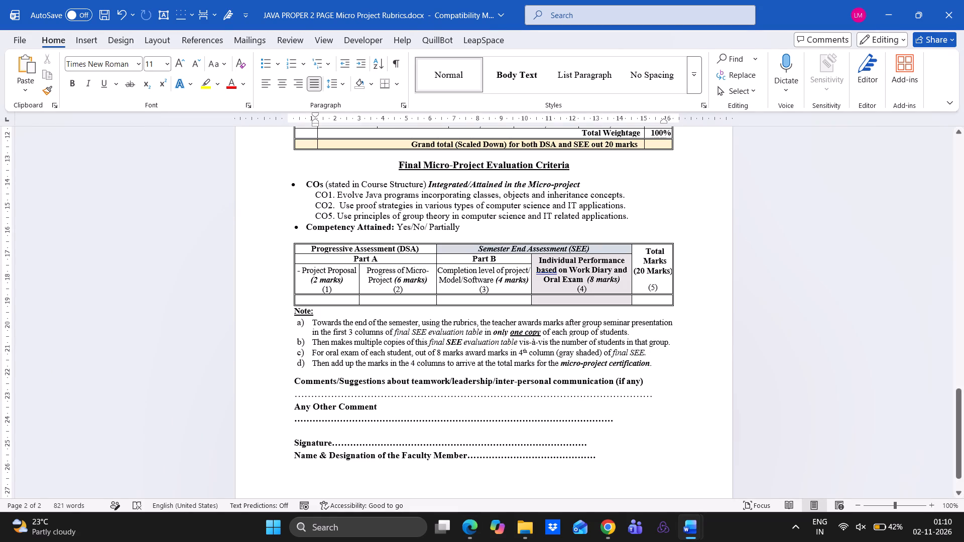
pyautogui.moveTo(338, 206); pyautogui.dragTo(660, 205)
pyautogui.press('BackSpace')
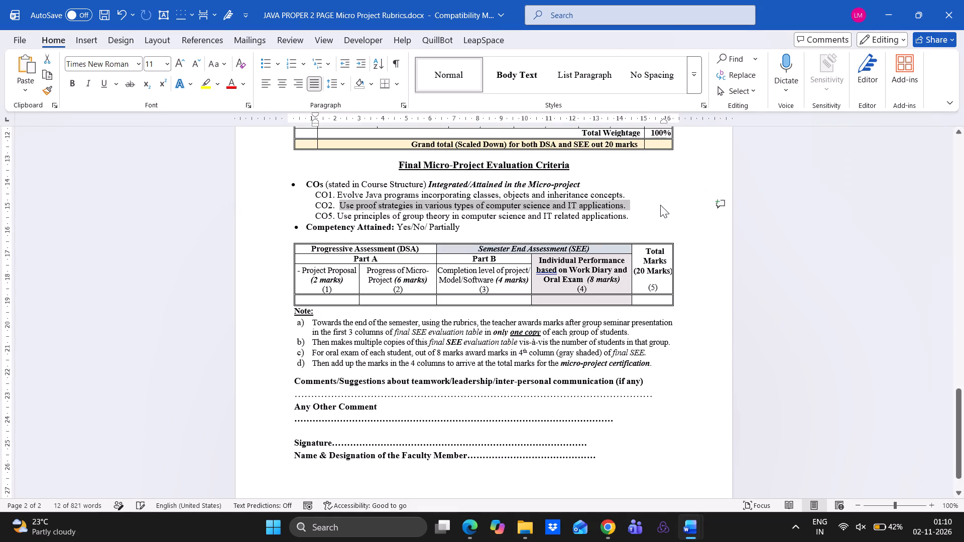
pyautogui.press('BackSpace')
pyautogui.hotkey('ctrl', 'shift', 'v')
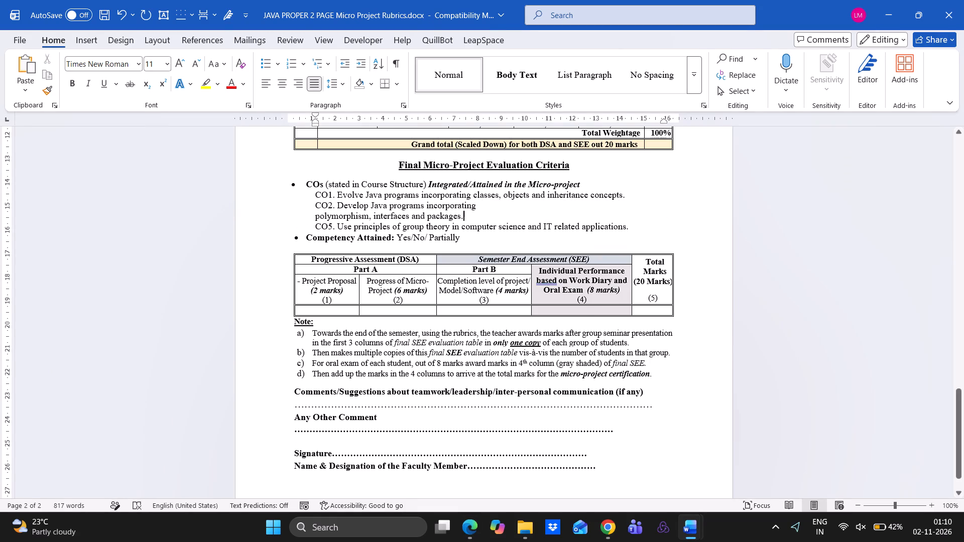
# Join the two lines of the CO2 statement into one, with a space between "incorporating" and "polymorphism".
pyautogui.press('Up')
pyautogui.press('Down')
pyautogui.press('Up')
pyautogui.press('Right')
pyautogui.press('Right')
pyautogui.press('Right')
pyautogui.press('Delete')
pyautogui.press('Delete')
pyautogui.press('space')
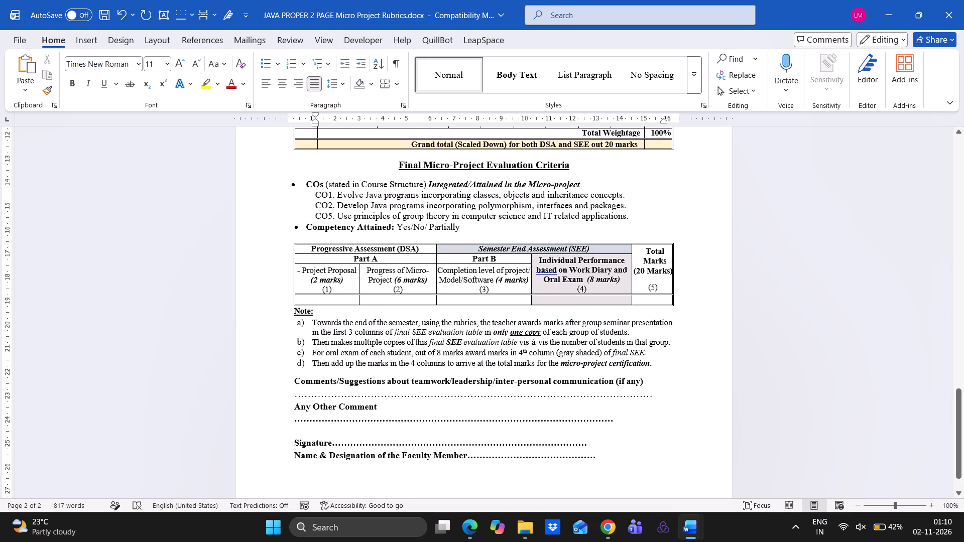
# Add two new lines labelled "CO3." and "CO4." between the CO2 and CO5 statements in the rubrics.
pyautogui.click(634, 205)
pyautogui.press('Return')
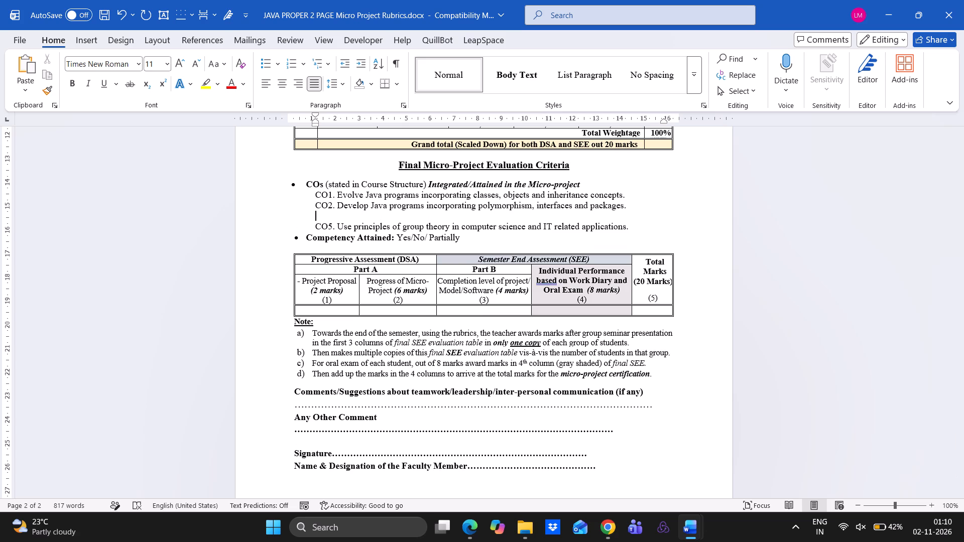
pyautogui.write('CO')
pyautogui.write('3.')
pyautogui.press('space')
pyautogui.press('Return')
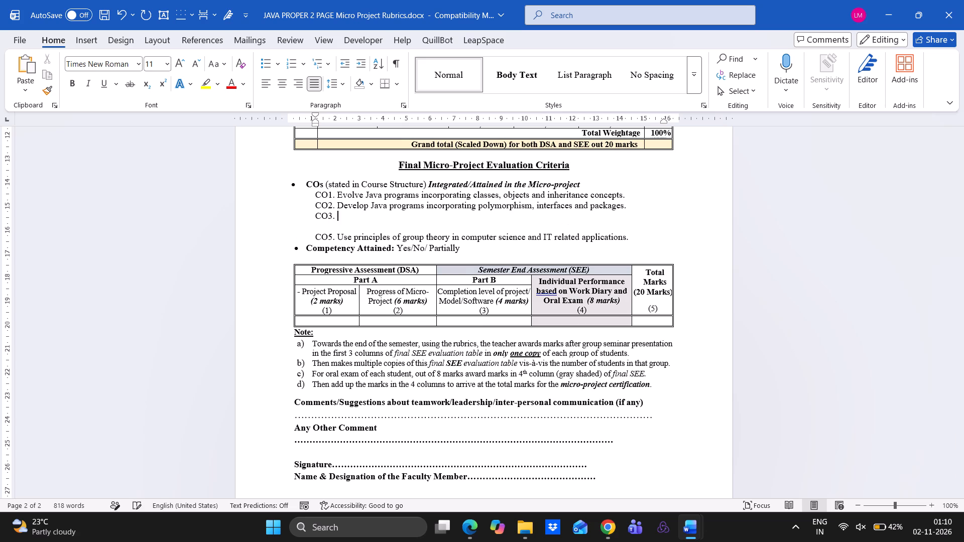
pyautogui.write('CO4.')
pyautogui.press('space')
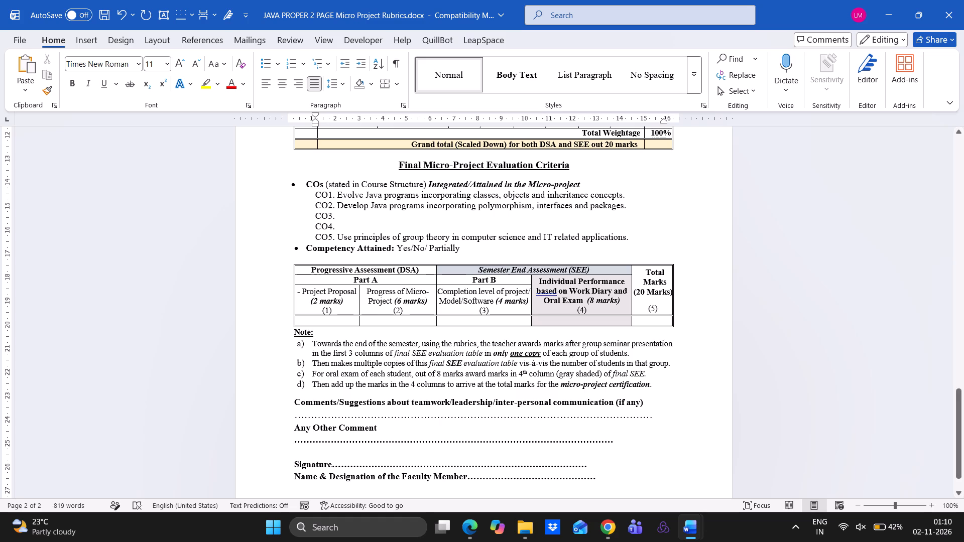
# Fill in CO3 with the report's "Create Java programs incorporating exception handling and multithreading." as plain text on a single line.
pyautogui.click(353, 214)
pyautogui.hotkey('alt', 'Tab')
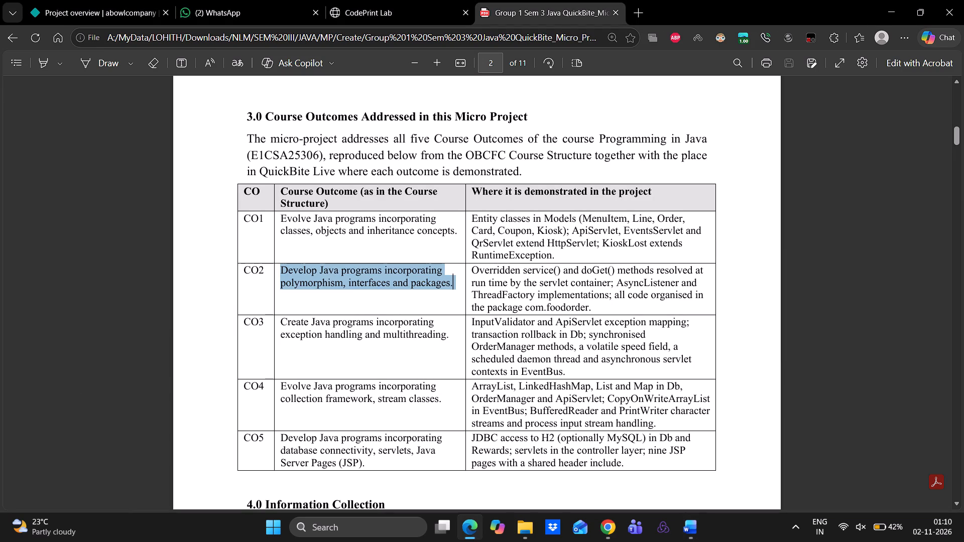
pyautogui.moveTo(281, 322); pyautogui.dragTo(453, 334)
pyautogui.hotkey('ctrl', 'c')
pyautogui.hotkey('alt', 'Tab')
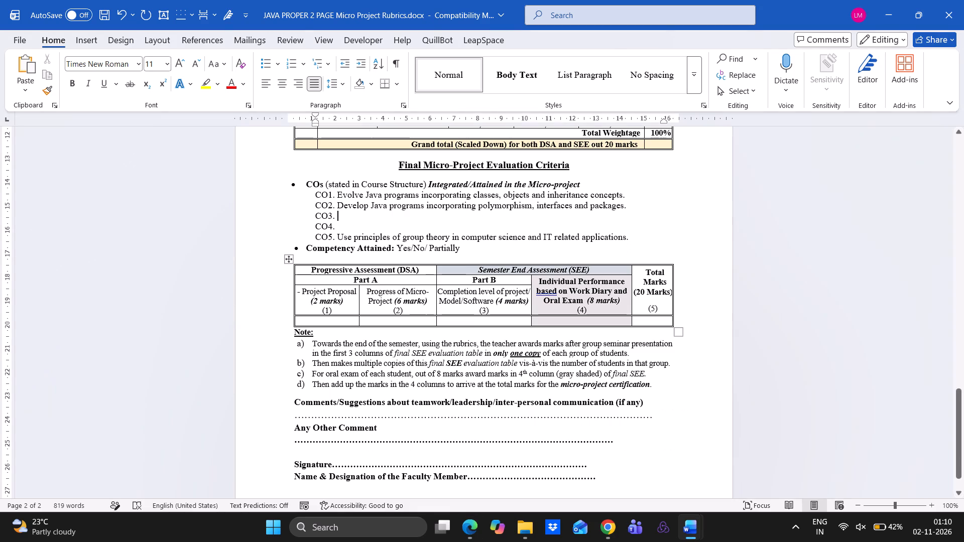
pyautogui.hotkey('ctrl', 'shift', 'v')
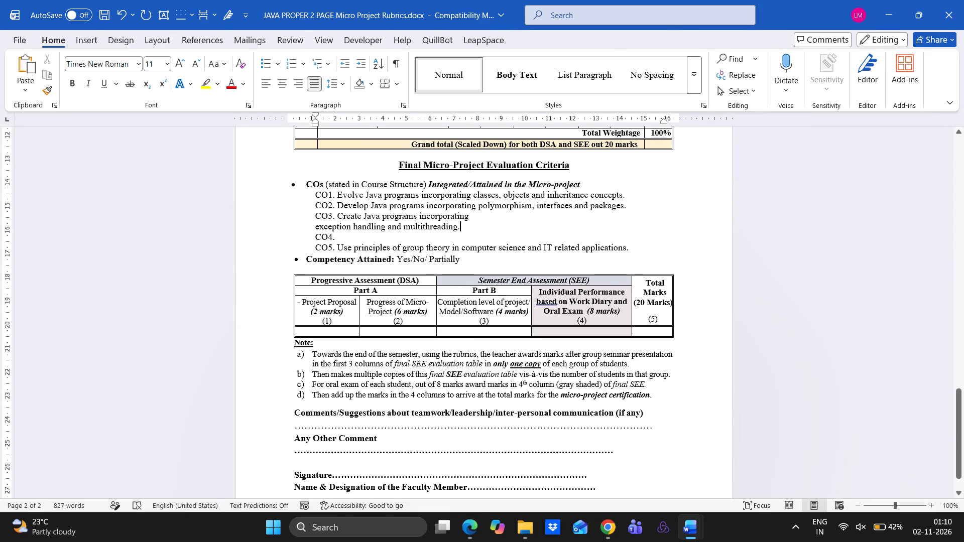
pyautogui.press('Up')
pyautogui.press('Right')
pyautogui.press('Right')
pyautogui.press('Delete')
pyautogui.press('Delete')
pyautogui.press('space')
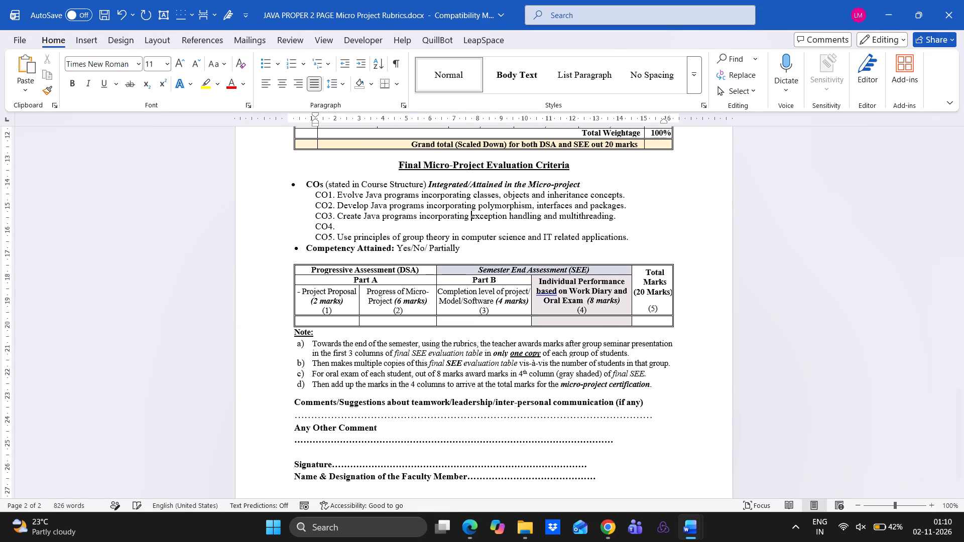
# Fill in CO4 with the report's "Evolve Java programs incorporating collection framework, stream classes." as plain text on a single line.
pyautogui.click(339, 224)
pyautogui.hotkey('alt', 'Tab')
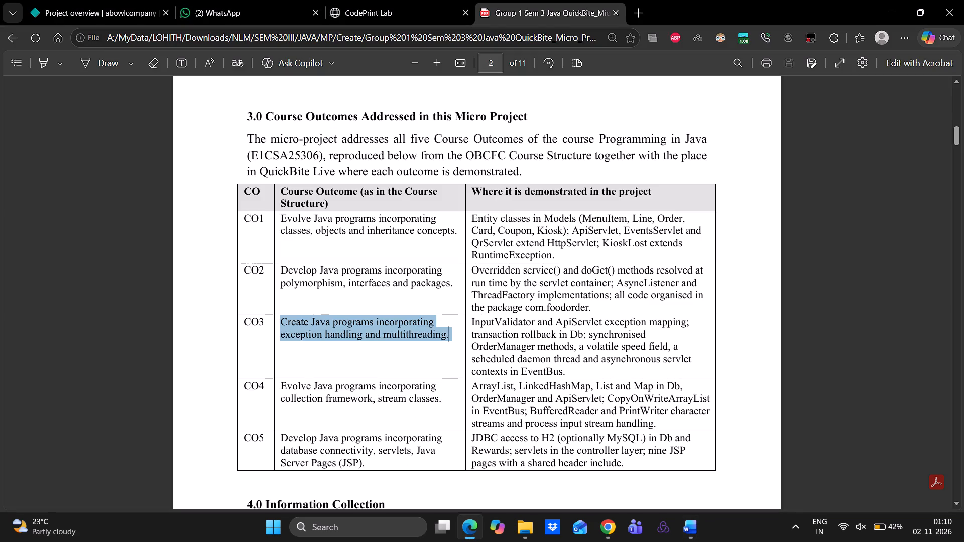
pyautogui.moveTo(283, 385); pyautogui.dragTo(448, 394)
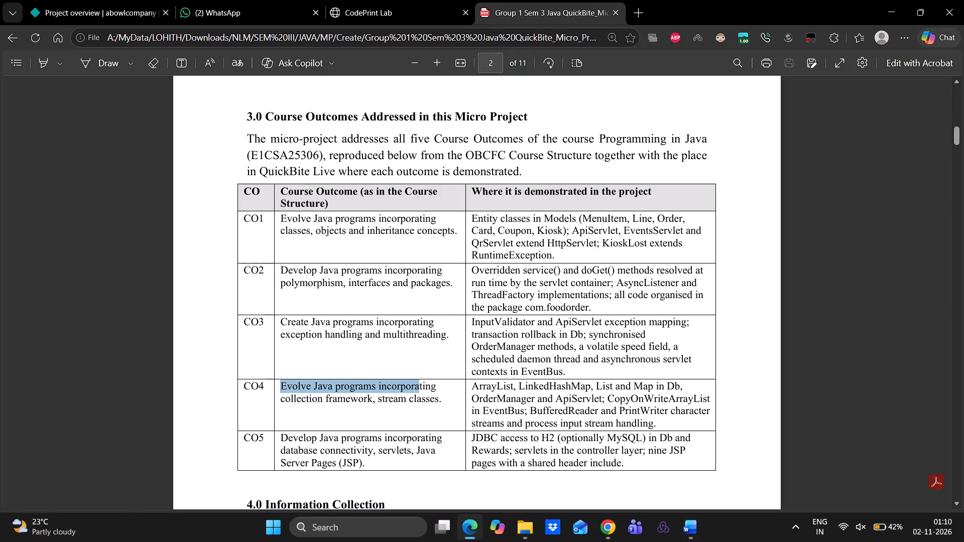
pyautogui.moveTo(448, 394); pyautogui.dragTo(449, 397)
pyautogui.hotkey('ctrl', 'c')
pyautogui.hotkey('alt', 'Tab')
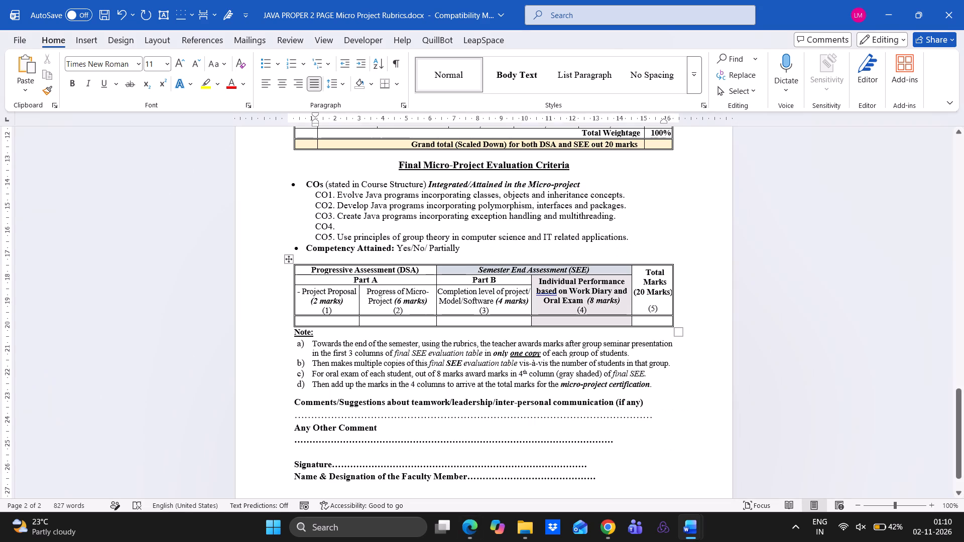
pyautogui.hotkey('ctrl', 'shift', 'v')
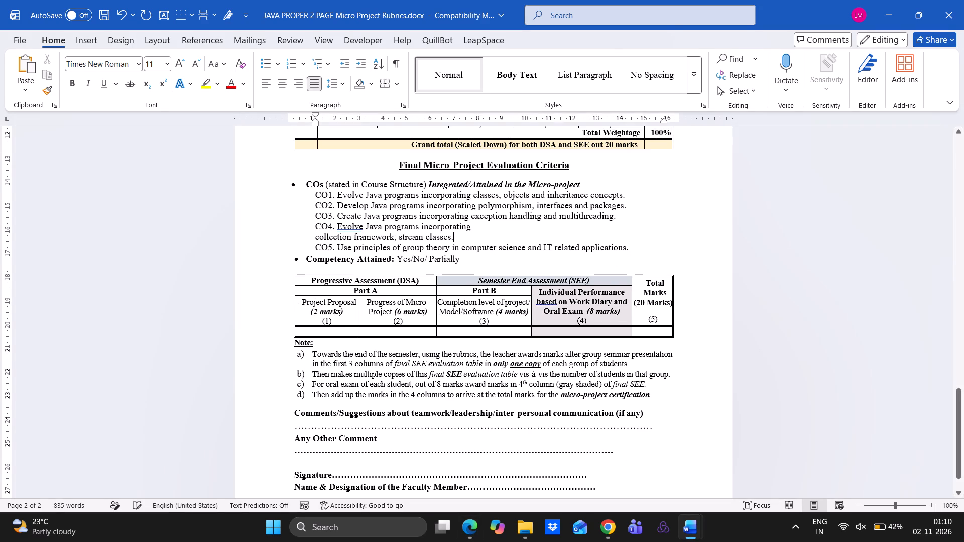
pyautogui.press('Up')
pyautogui.press('Right')
pyautogui.press('Right')
pyautogui.press('Right')
pyautogui.press('Right')
pyautogui.press('Right')
pyautogui.press('Delete')
pyautogui.press('Delete')
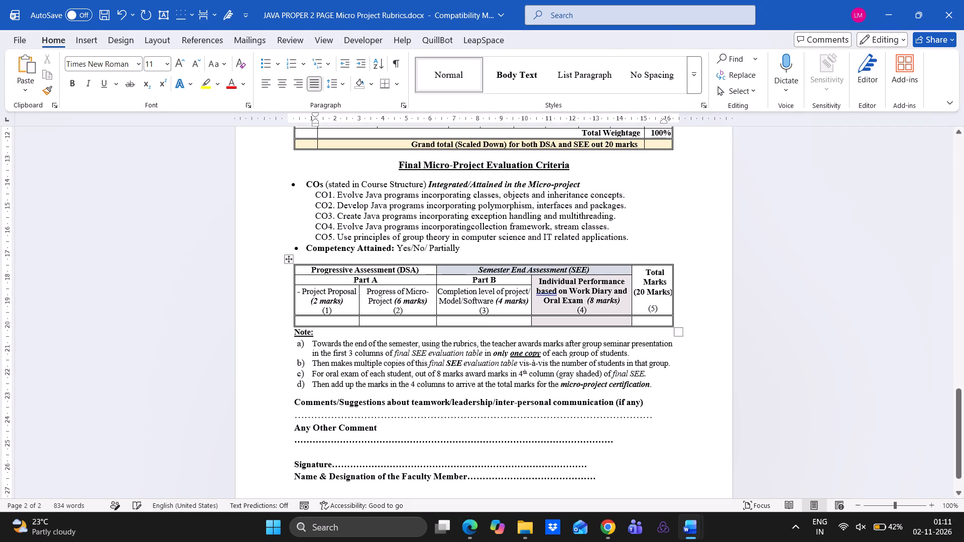
pyautogui.press('space')
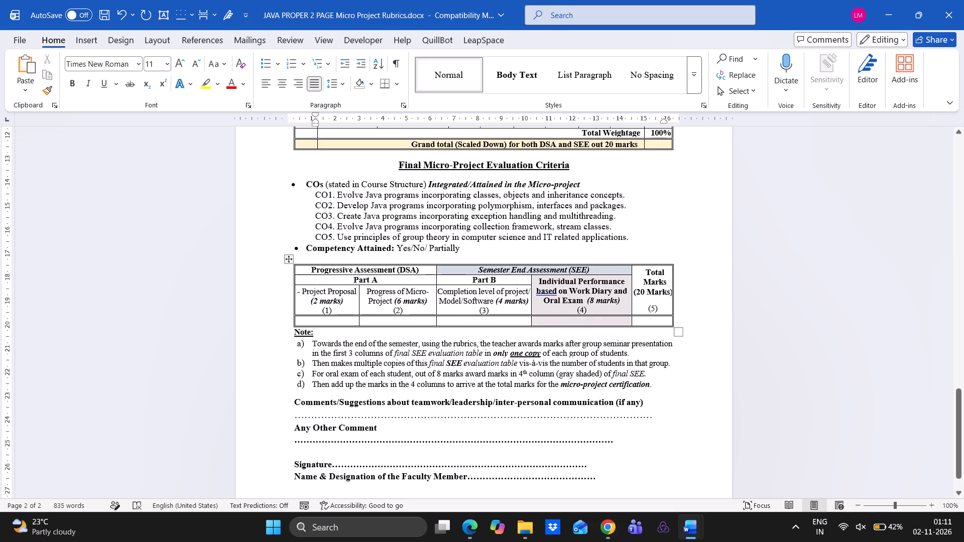
# Add blank space between the Signature line and the Name & Designation of the Faculty Member line.
pyautogui.scroll(-2, 546, 315)
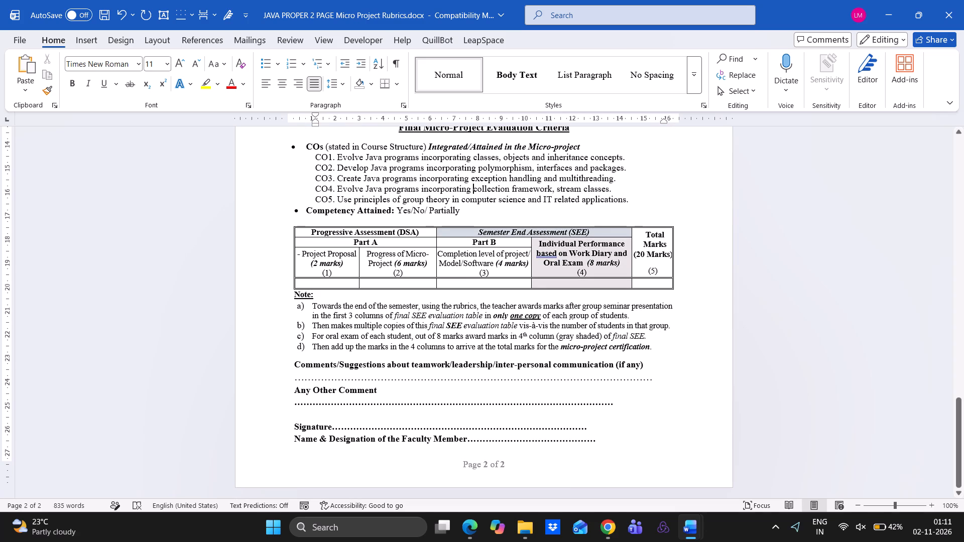
pyautogui.click(598, 422)
pyautogui.press('Return')
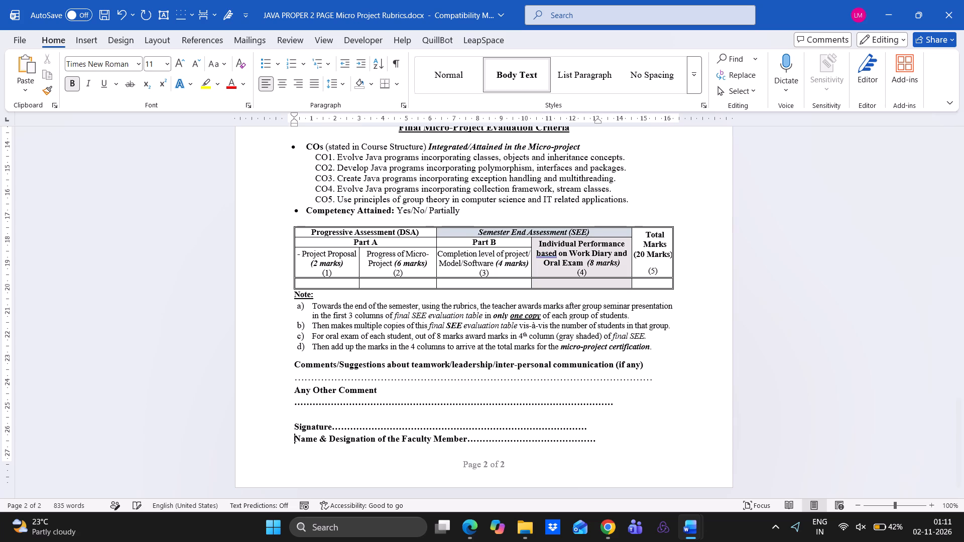
pyautogui.press('Return')
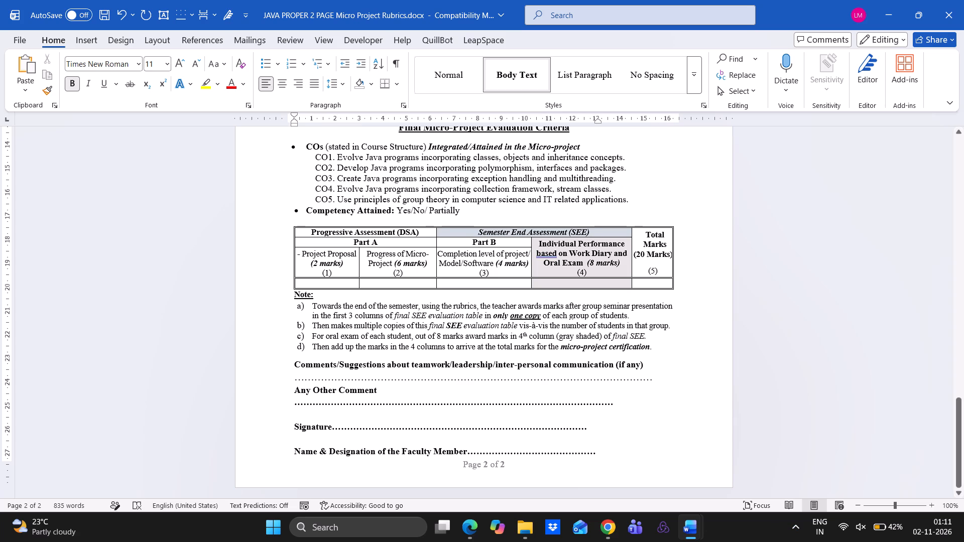
# Make the empty marks row at the bottom of the final evaluation table slightly taller.
pyautogui.scroll(1, 645, 445)
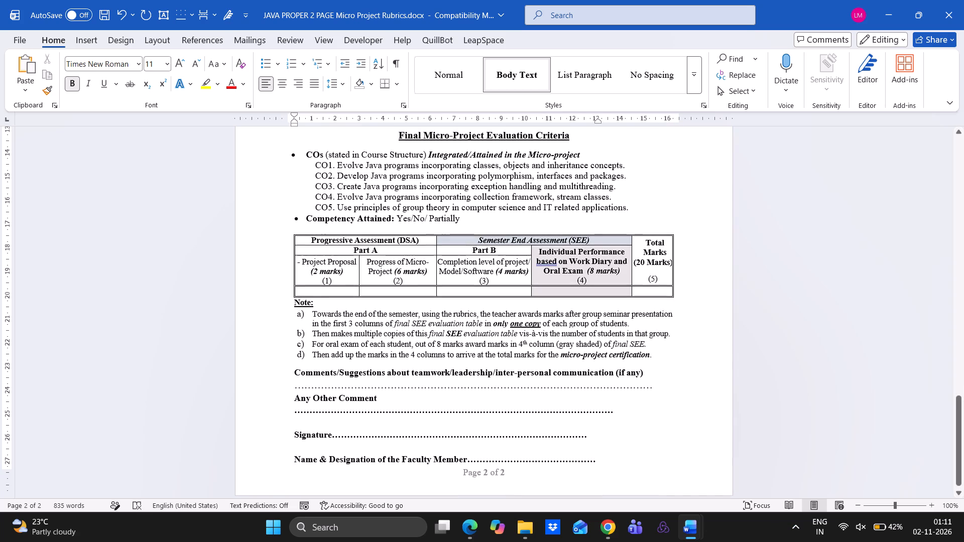
pyautogui.scroll(1, 645, 445)
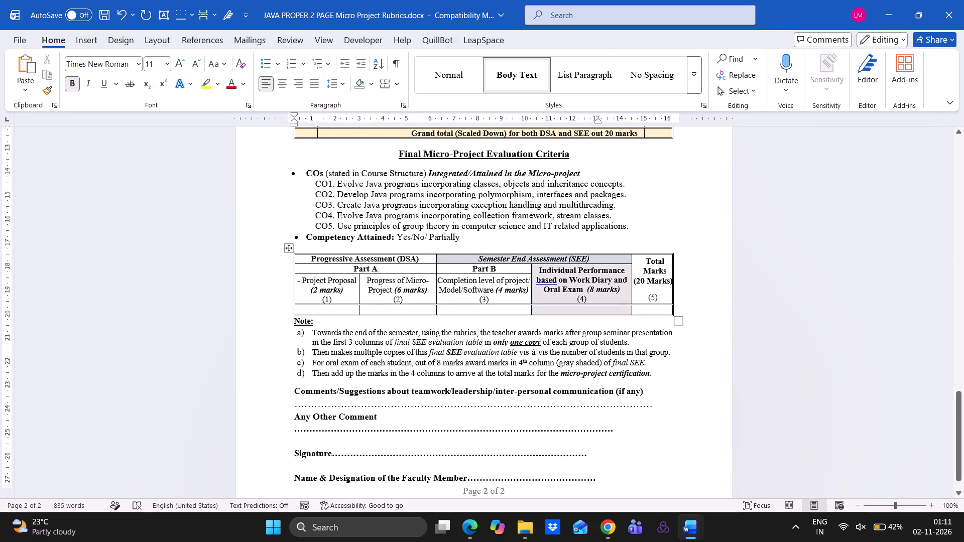
pyautogui.moveTo(657, 315); pyautogui.dragTo(658, 320)
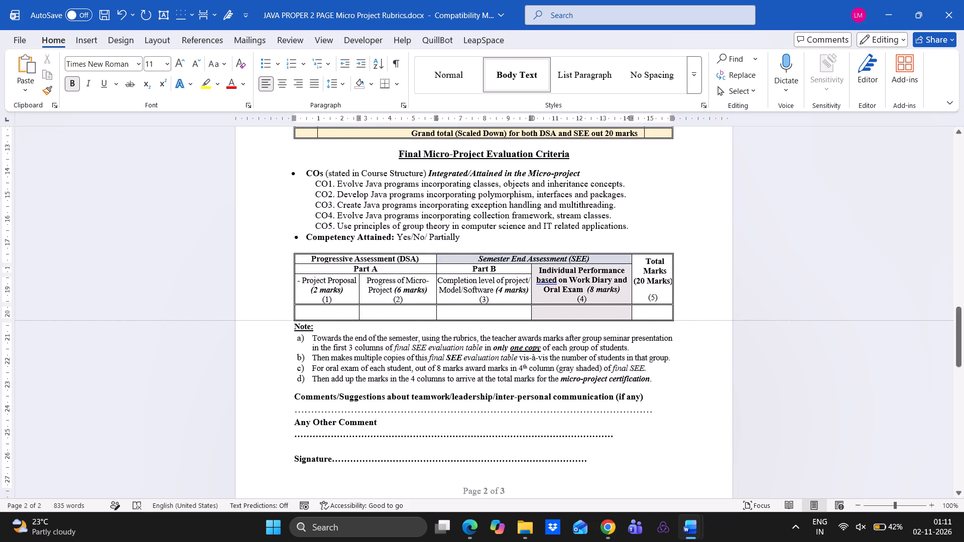
pyautogui.moveTo(658, 320); pyautogui.dragTo(658, 322)
pyautogui.moveTo(658, 322); pyautogui.dragTo(659, 322)
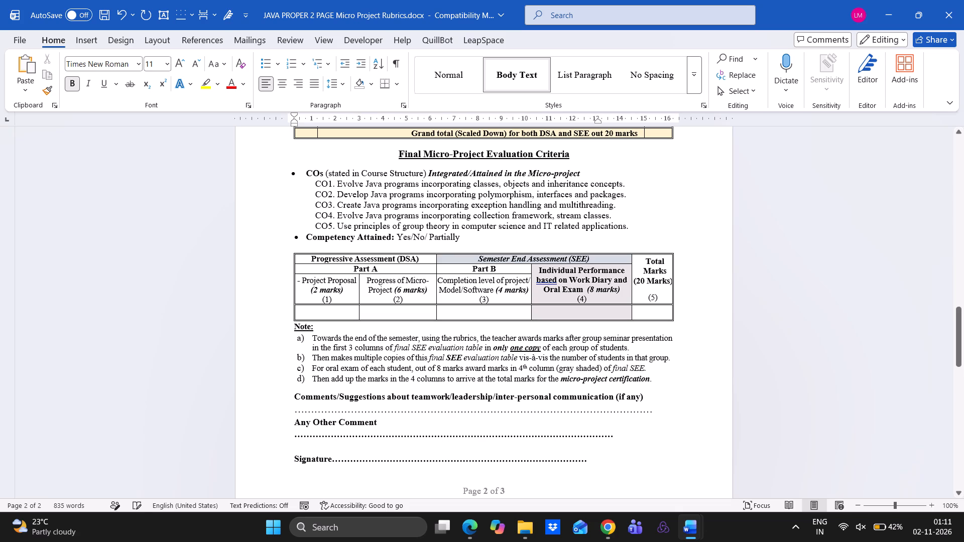
# Delete the blank line between "Competency Attained" and the final evaluation table.
pyautogui.click(475, 237)
pyautogui.press('Delete')
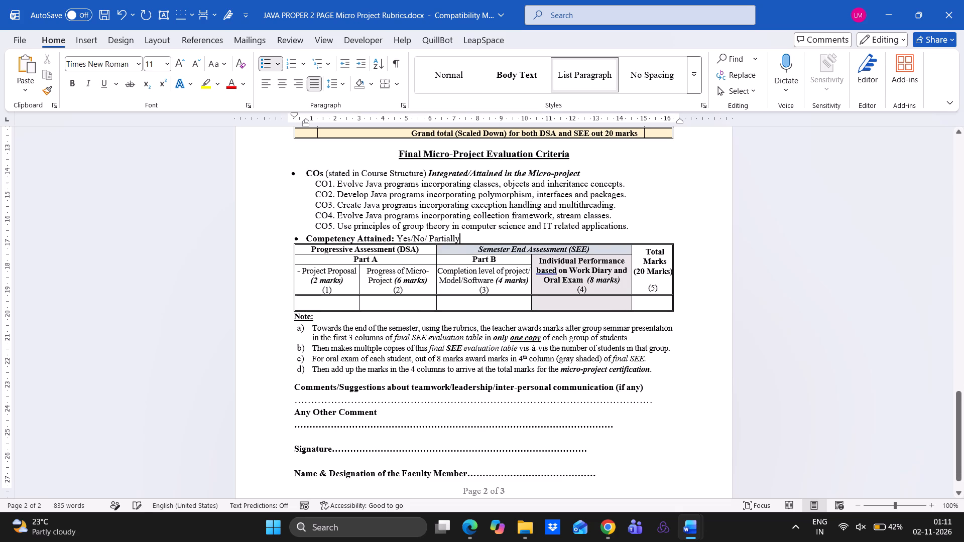
# Check the layout at the end of the rubrics document and save it.
pyautogui.scroll(-2, 510, 274)
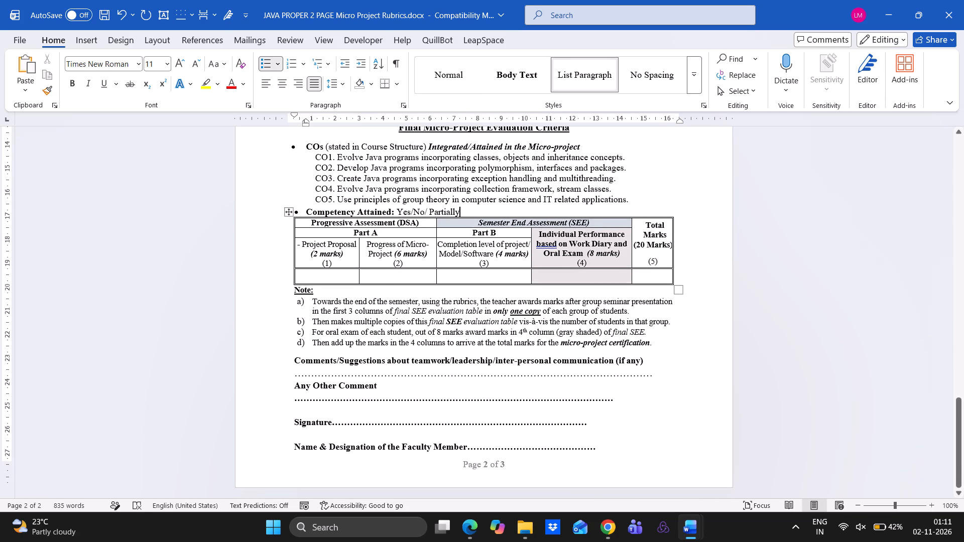
pyautogui.scroll(1, 540, 340)
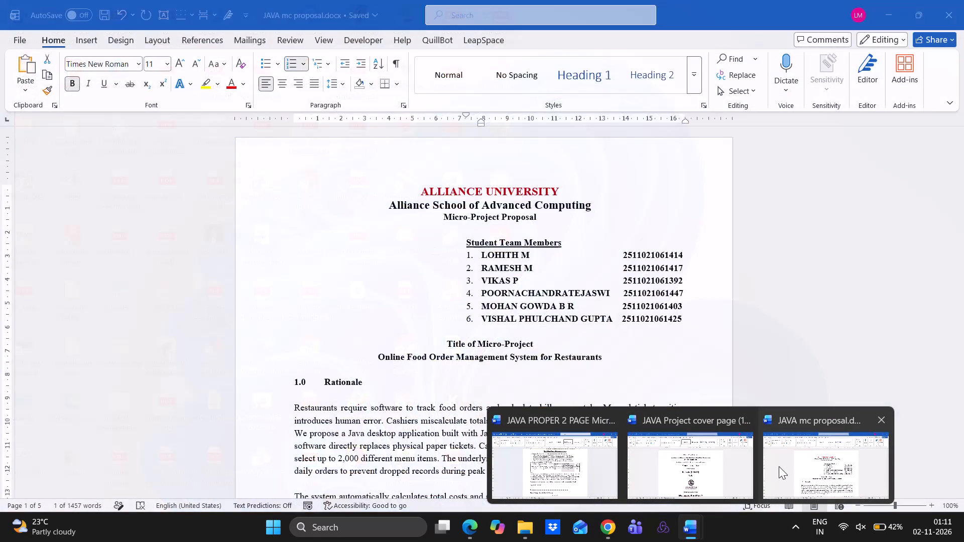
pyautogui.scroll(-1, 463, 365)
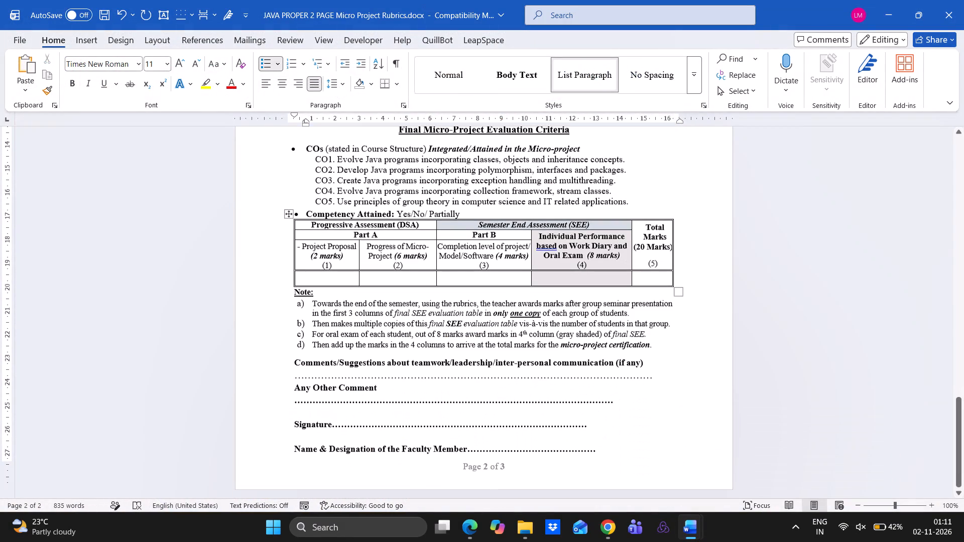
pyautogui.scroll(-1, 463, 365)
pyautogui.hotkey('ctrl', 's')
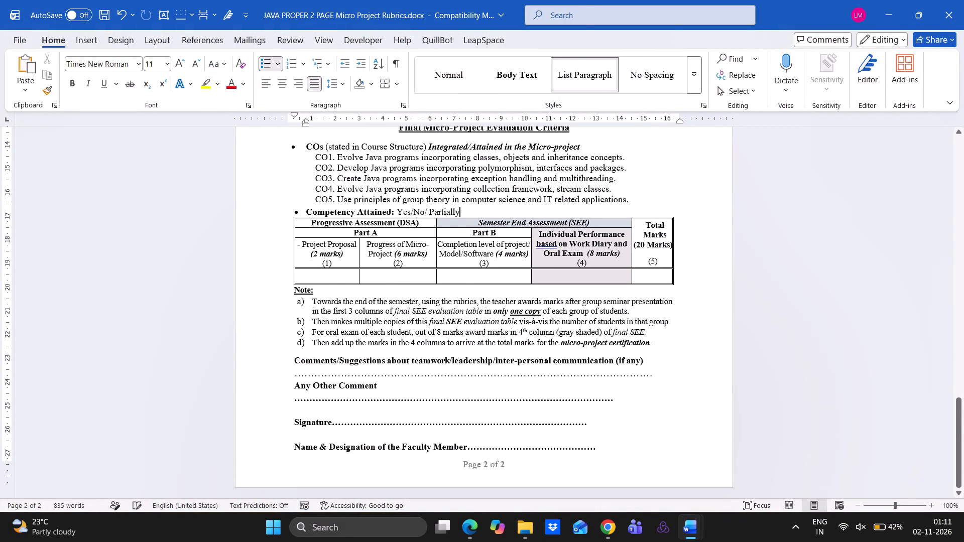
# Replace the CO5 text in the rubrics with the report's CO5 outcome on database connectivity, servlets and Java Server Pages (JSP).
pyautogui.scroll(2, 406, 430)
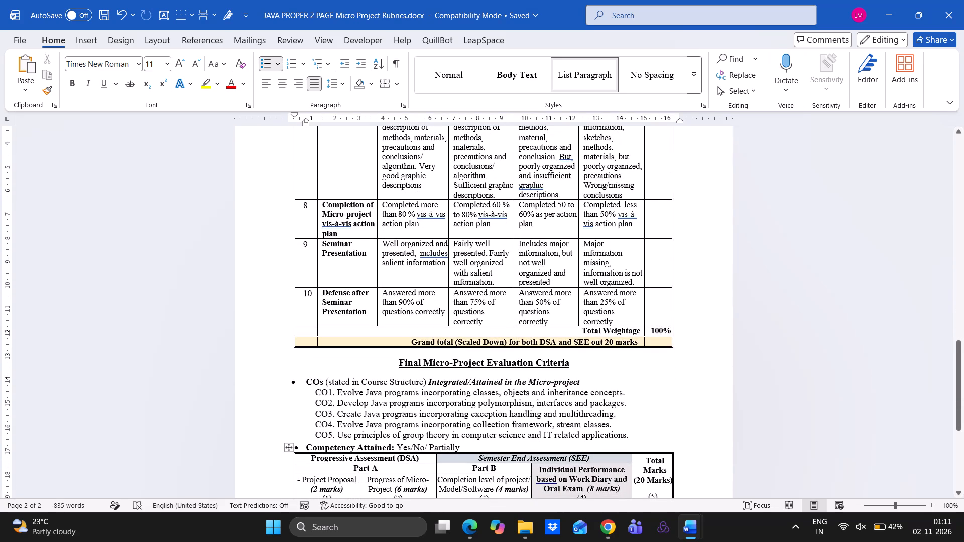
pyautogui.hotkey('alt', 'Tab')
pyautogui.hotkey('alt', 'Tab')
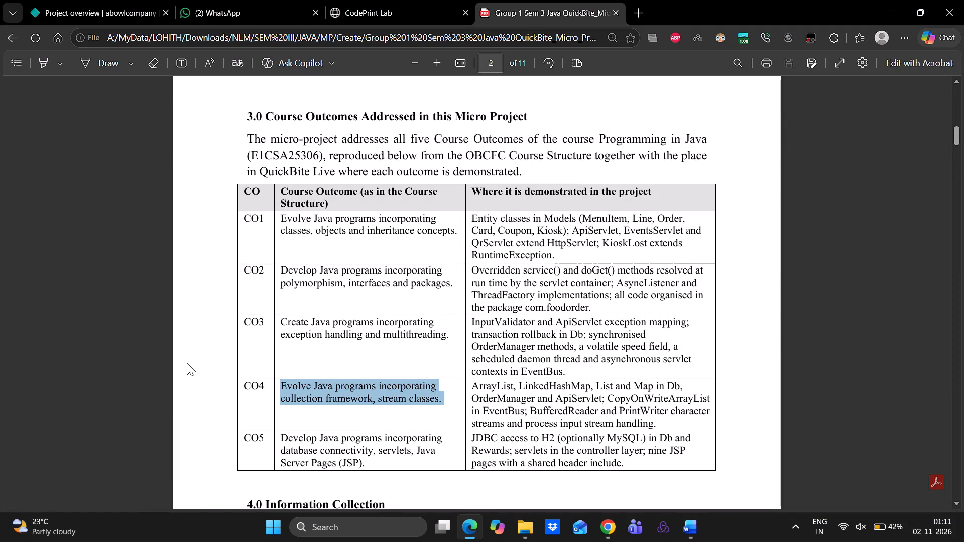
pyautogui.hotkey('alt', 'Tab')
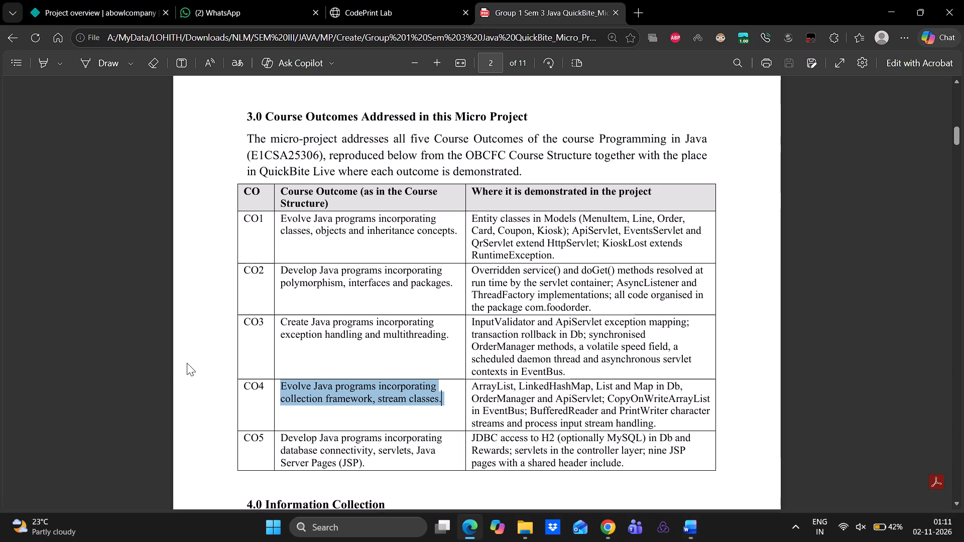
pyautogui.hotkey('alt', 'Tab')
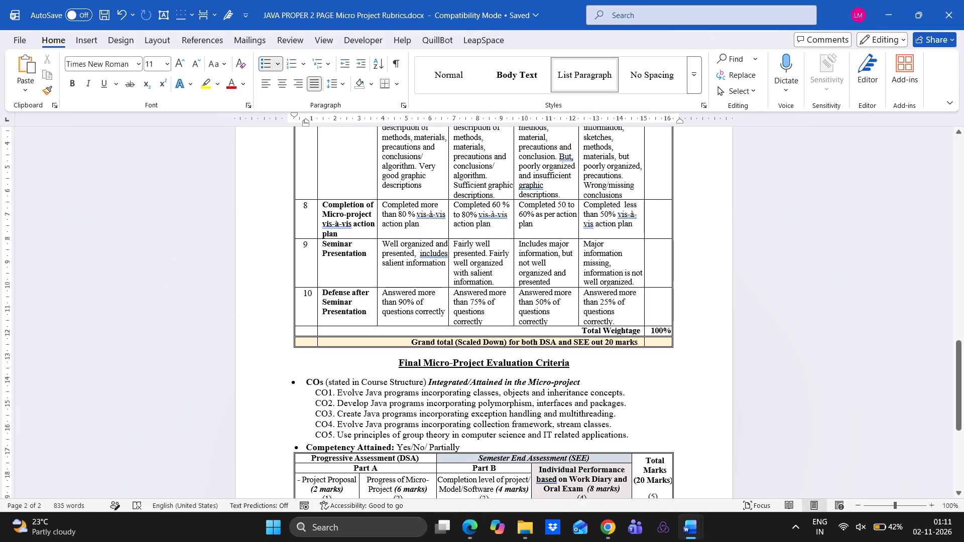
pyautogui.hotkey('alt', 'Tab')
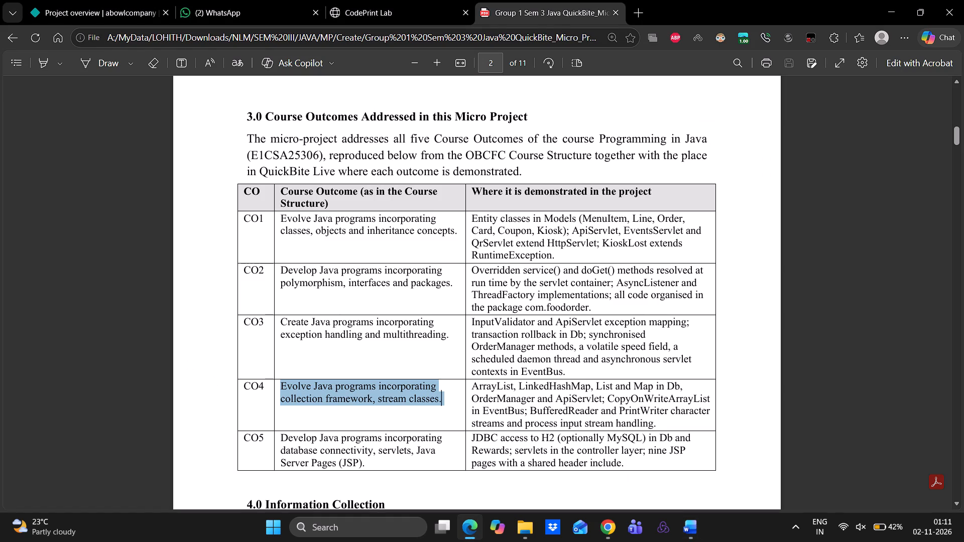
pyautogui.moveTo(280, 438); pyautogui.dragTo(374, 461)
pyautogui.hotkey('ctrl', 'c')
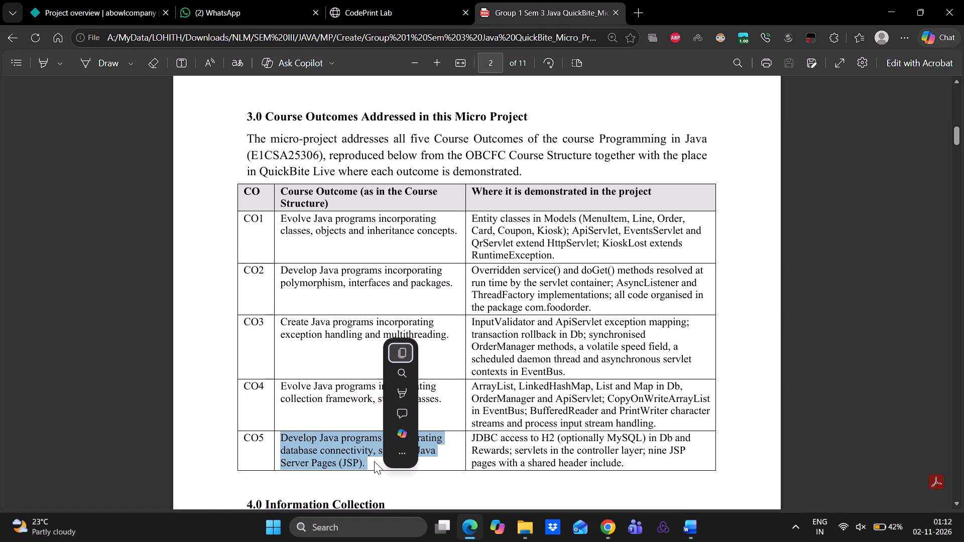
pyautogui.hotkey('alt', 'Tab')
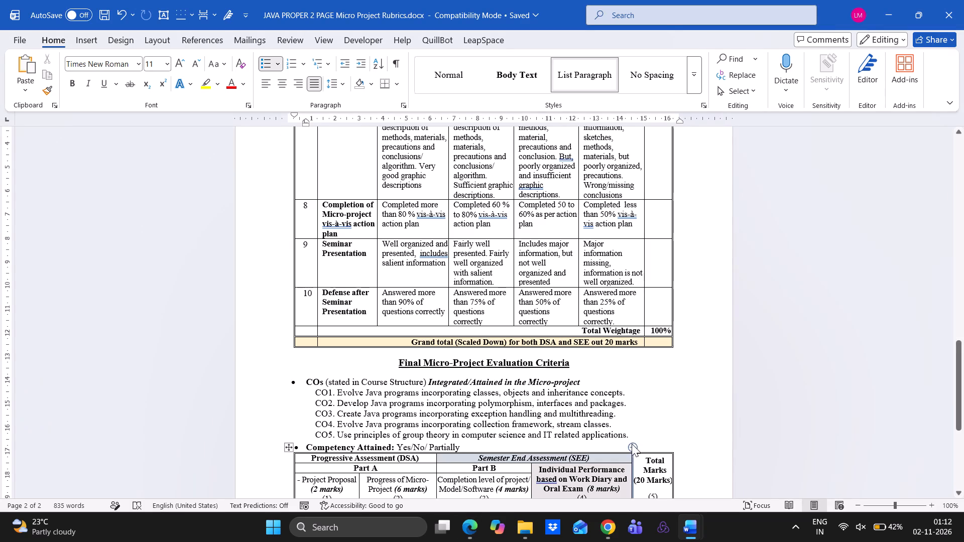
pyautogui.moveTo(630, 431); pyautogui.dragTo(339, 433)
pyautogui.hotkey('ctrl', 'shift', 'v')
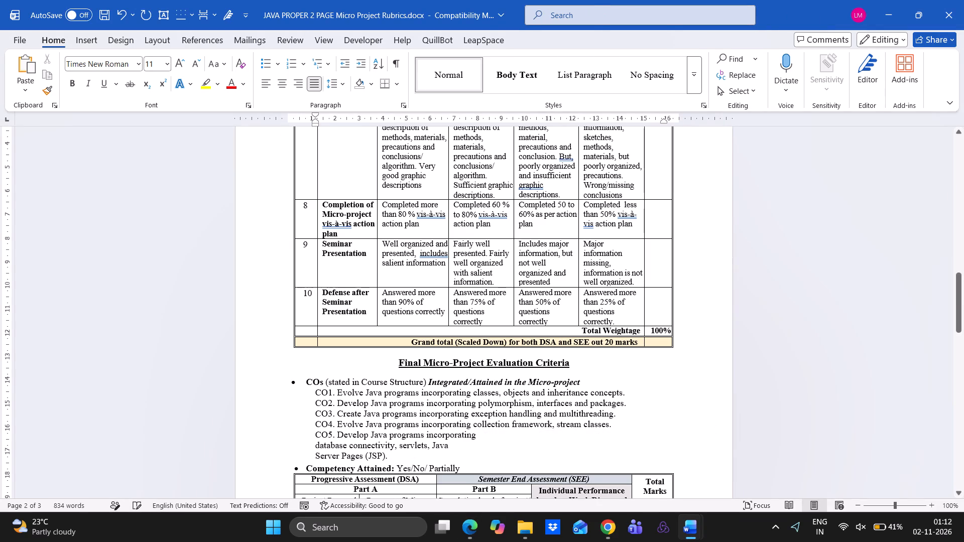
# Join the broken lines of the pasted CO5 outcome into one continuous paragraph.
pyautogui.click(315, 439)
pyautogui.press('Down')
pyautogui.press('BackSpace')
pyautogui.press('BackSpace')
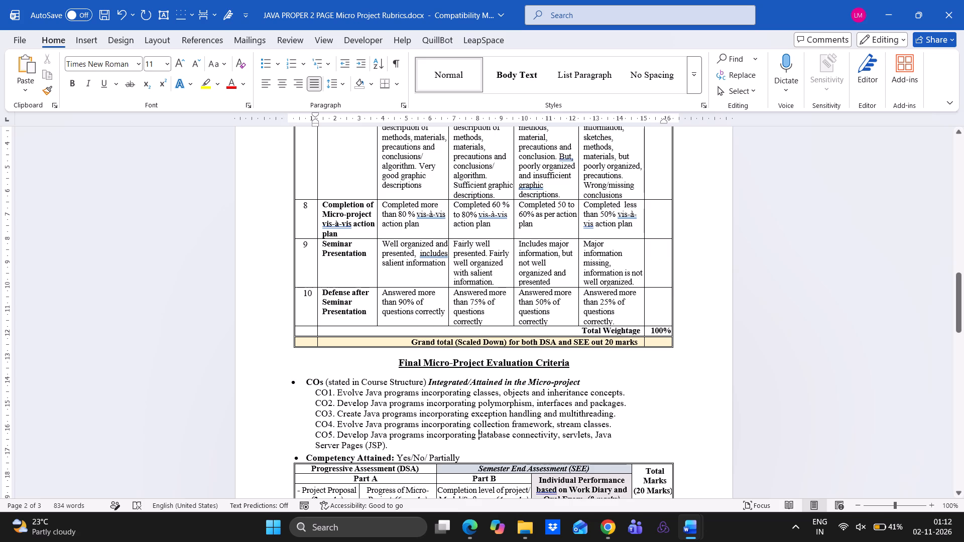
pyautogui.click(314, 446)
pyautogui.press('Home')
pyautogui.press('BackSpace')
pyautogui.press('BackSpace')
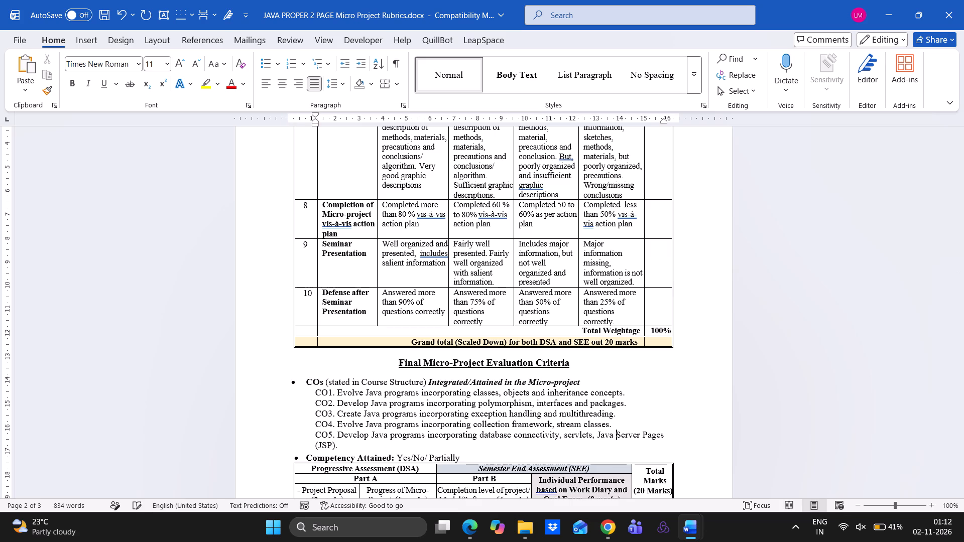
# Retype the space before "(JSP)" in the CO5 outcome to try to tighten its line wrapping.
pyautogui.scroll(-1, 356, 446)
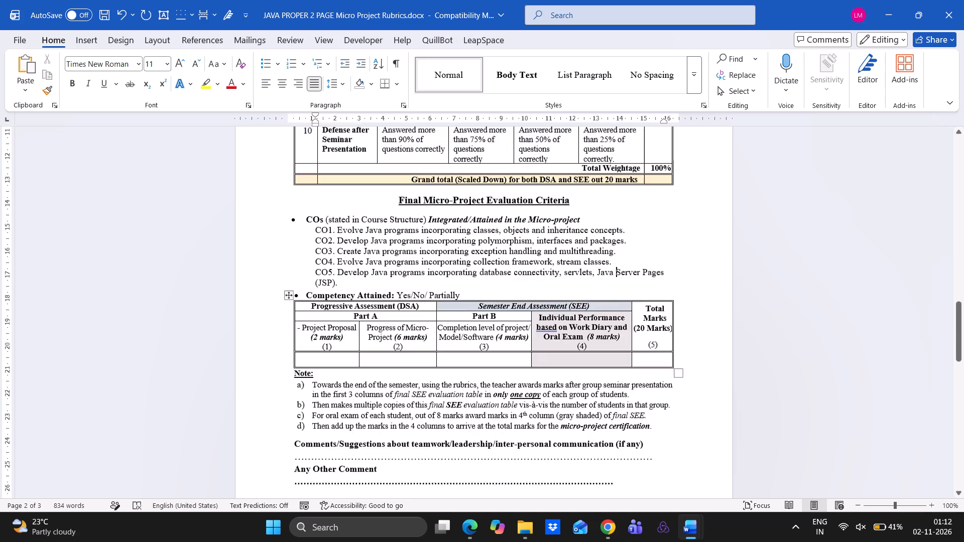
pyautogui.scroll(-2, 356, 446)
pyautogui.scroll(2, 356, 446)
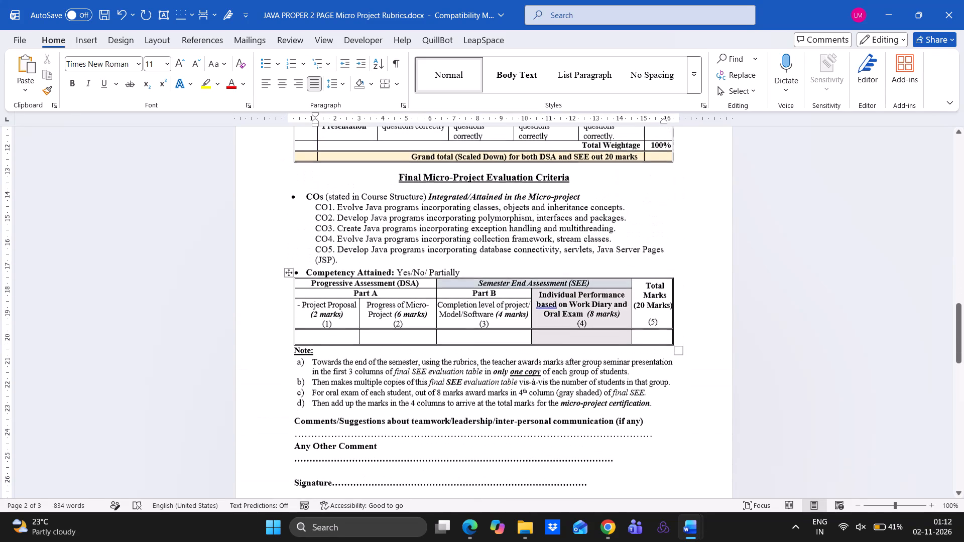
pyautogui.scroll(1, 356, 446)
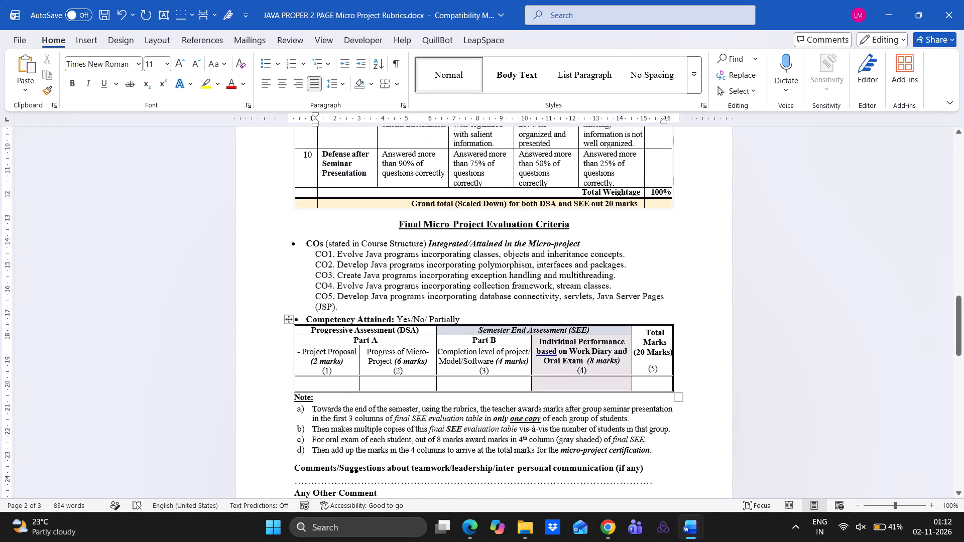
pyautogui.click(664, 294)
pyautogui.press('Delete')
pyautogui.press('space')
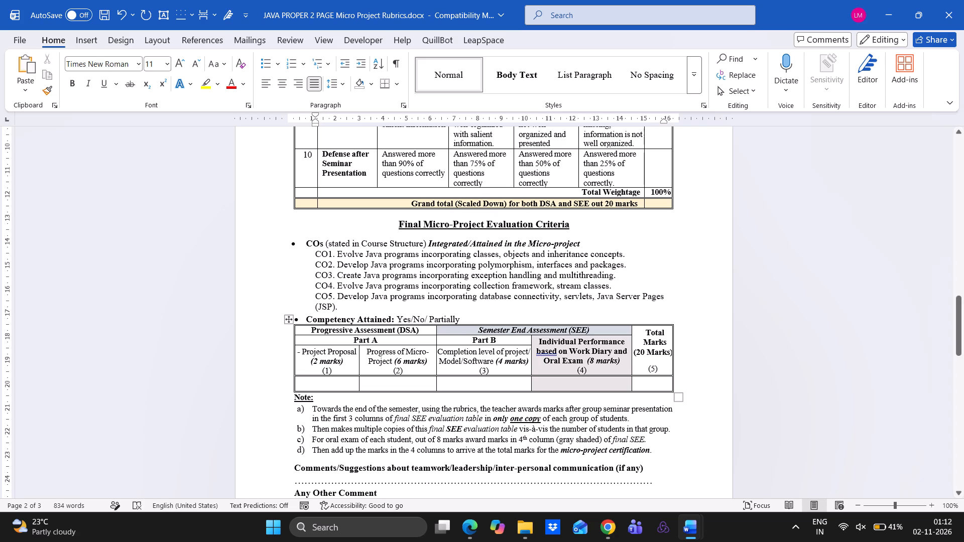
# Reduce the height of the empty marks row at the bottom of the final evaluation table.
pyautogui.moveTo(491, 391); pyautogui.dragTo(491, 387)
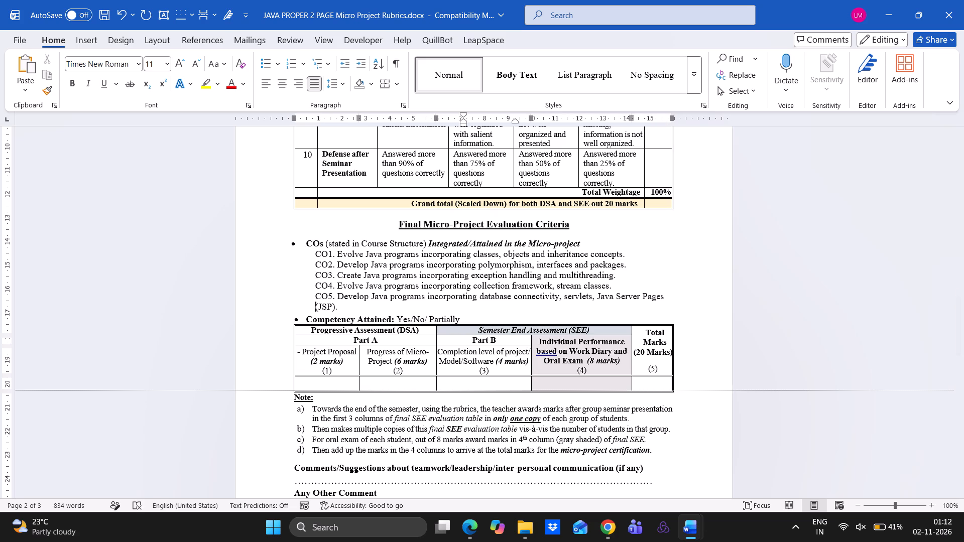
pyautogui.moveTo(491, 387); pyautogui.dragTo(492, 386)
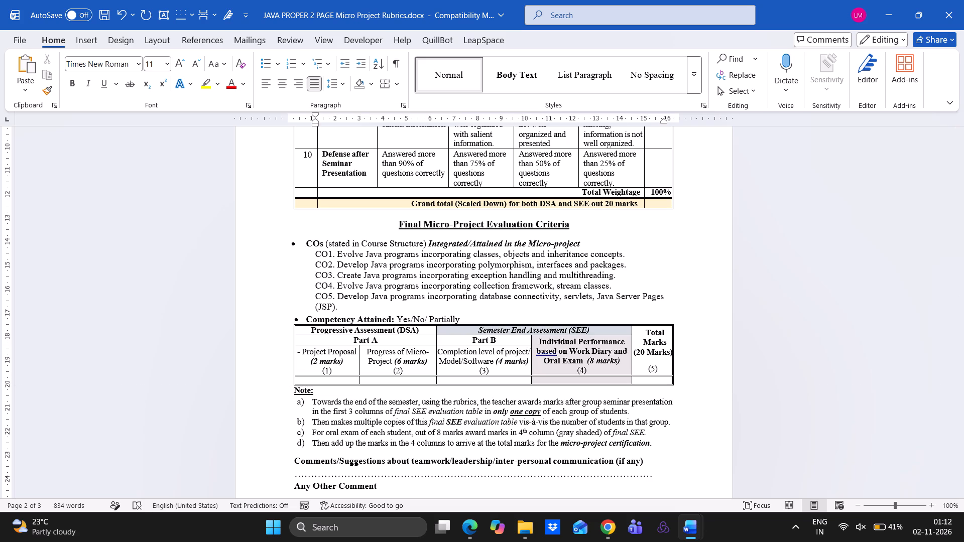
pyautogui.scroll(-1, 486, 413)
pyautogui.scroll(2, 486, 413)
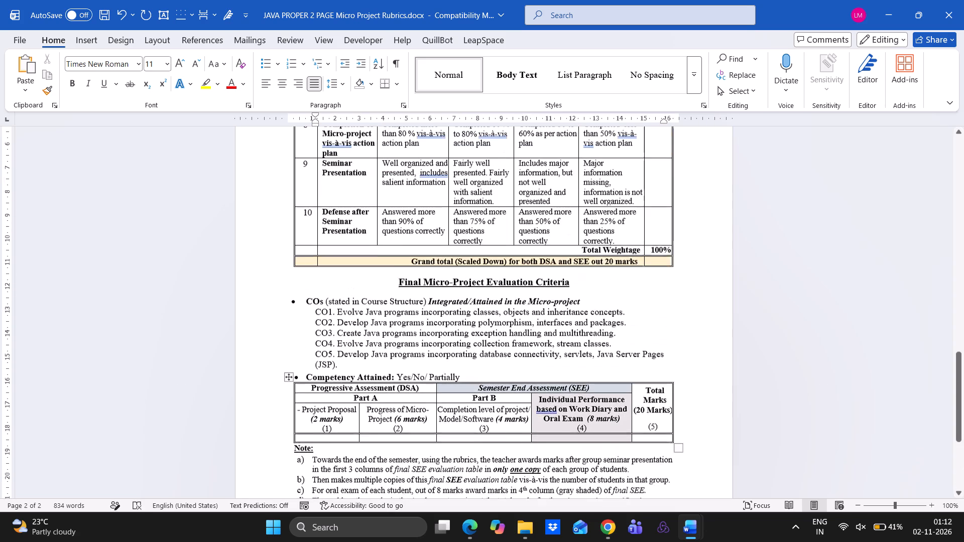
# Slightly shorten the Seminar Presentation row of the rubrics table and try to shorten the Completion of Micro-project row above it.
pyautogui.scroll(2, 486, 413)
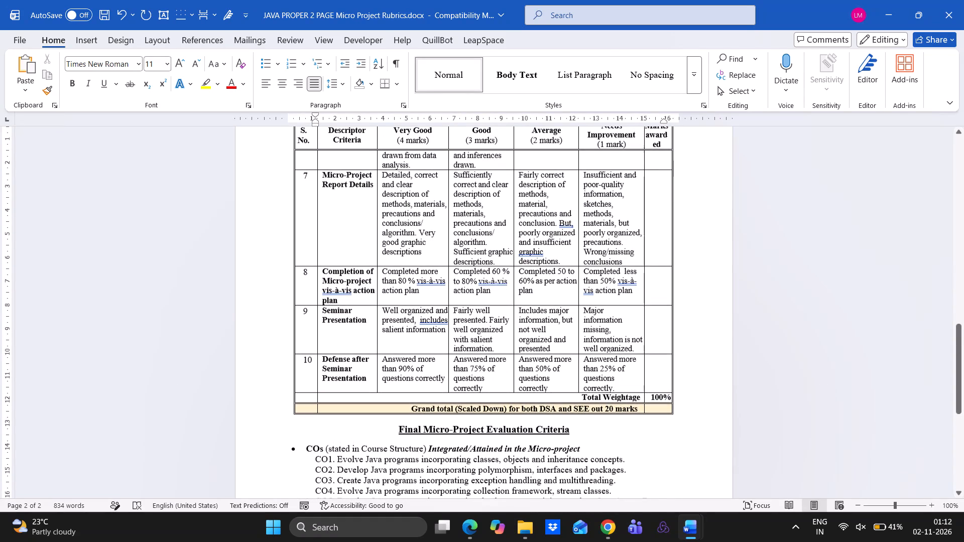
pyautogui.click(431, 354)
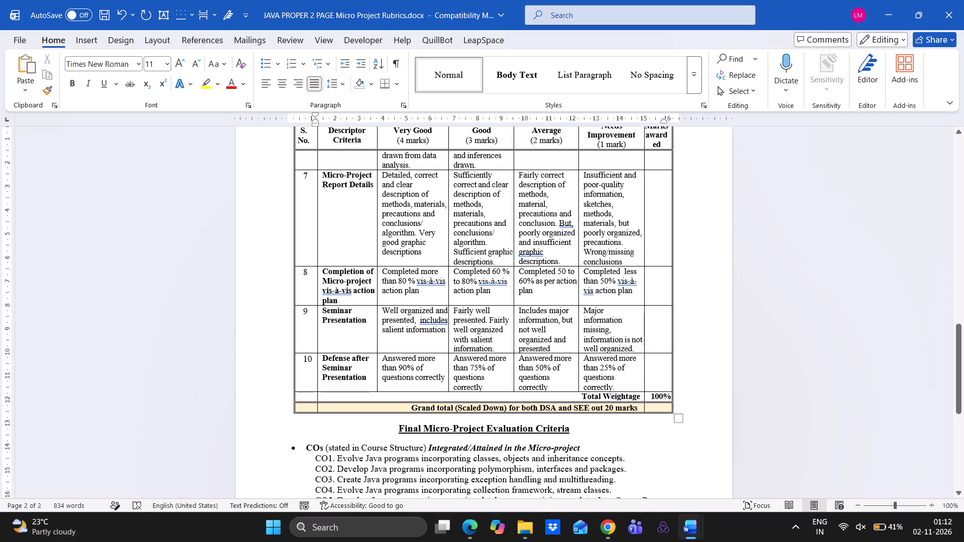
pyautogui.click(414, 266)
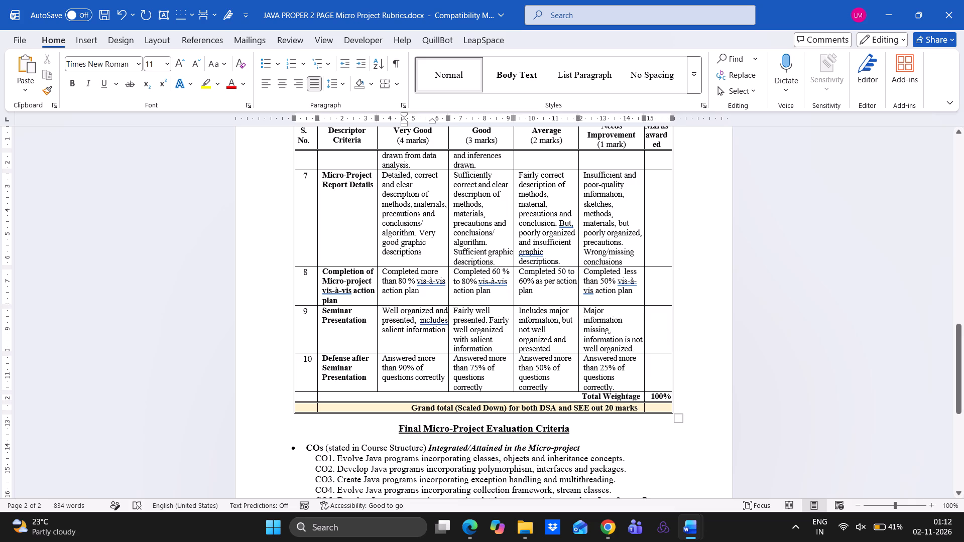
pyautogui.moveTo(361, 306); pyautogui.dragTo(363, 300)
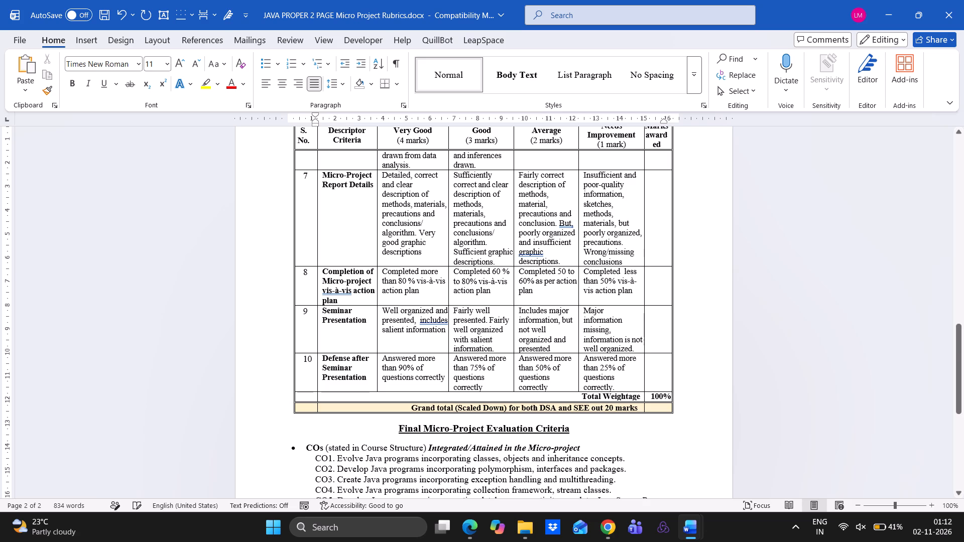
# Increase the height of row 6, Relevant data interpretation, at the bottom of page 1 to make room for its remaining text.
pyautogui.scroll(-2, 367, 302)
pyautogui.scroll(2, 367, 302)
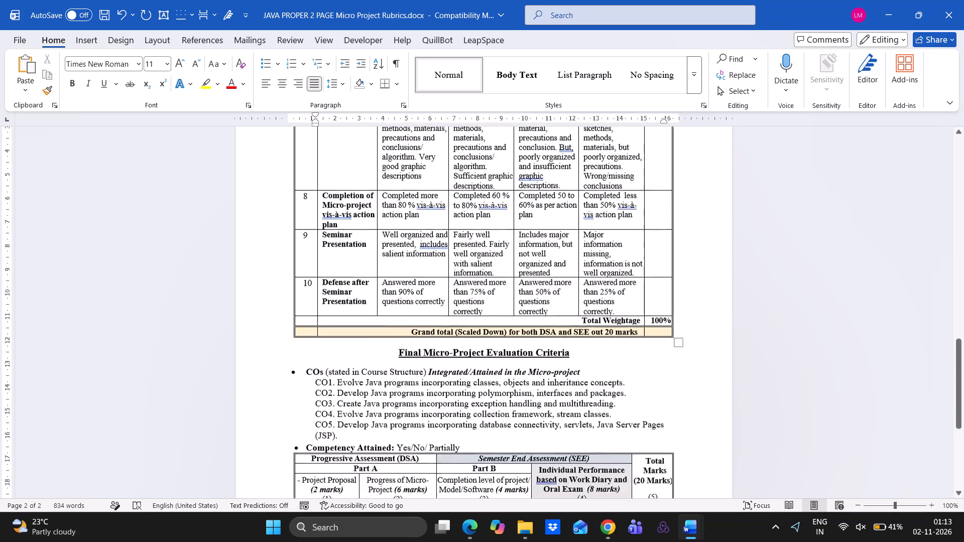
pyautogui.scroll(2, 367, 302)
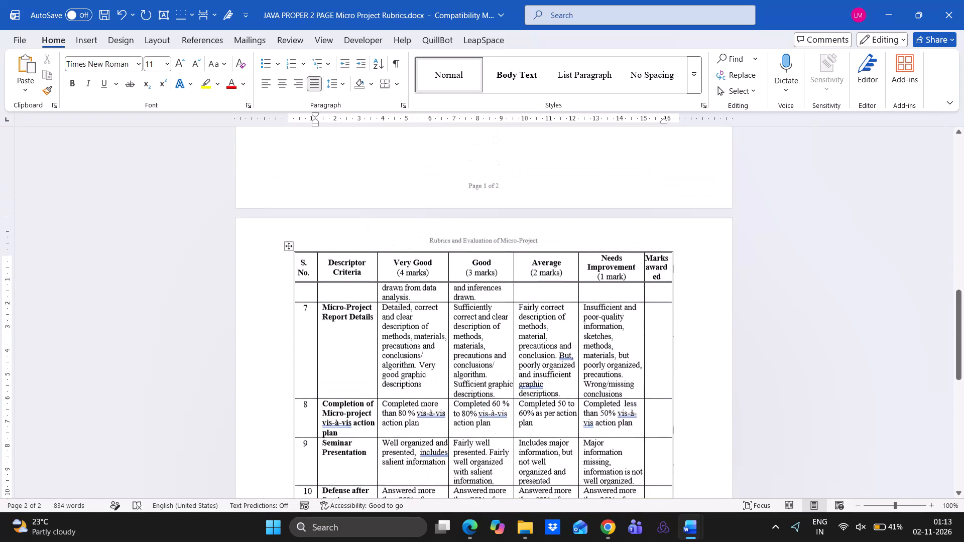
pyautogui.scroll(1, 367, 302)
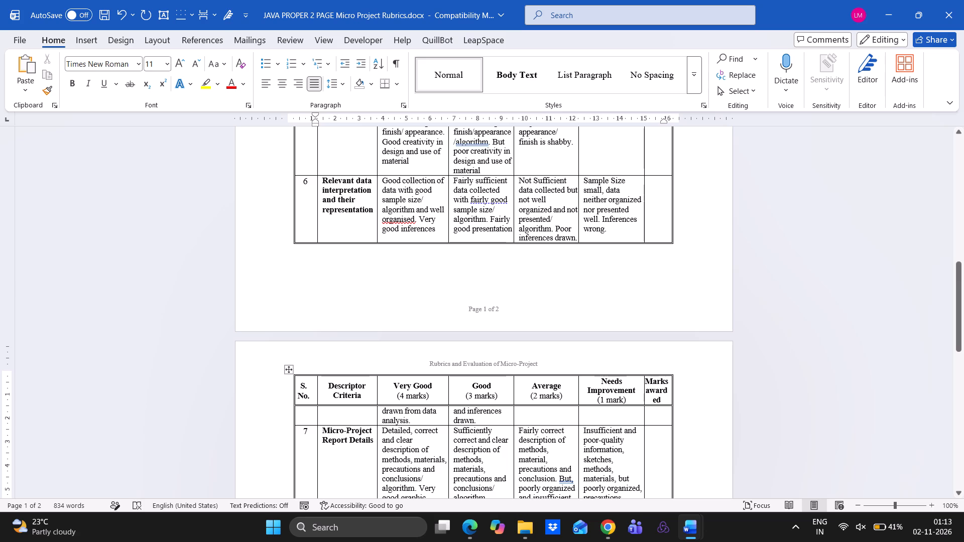
pyautogui.moveTo(381, 242); pyautogui.dragTo(381, 246)
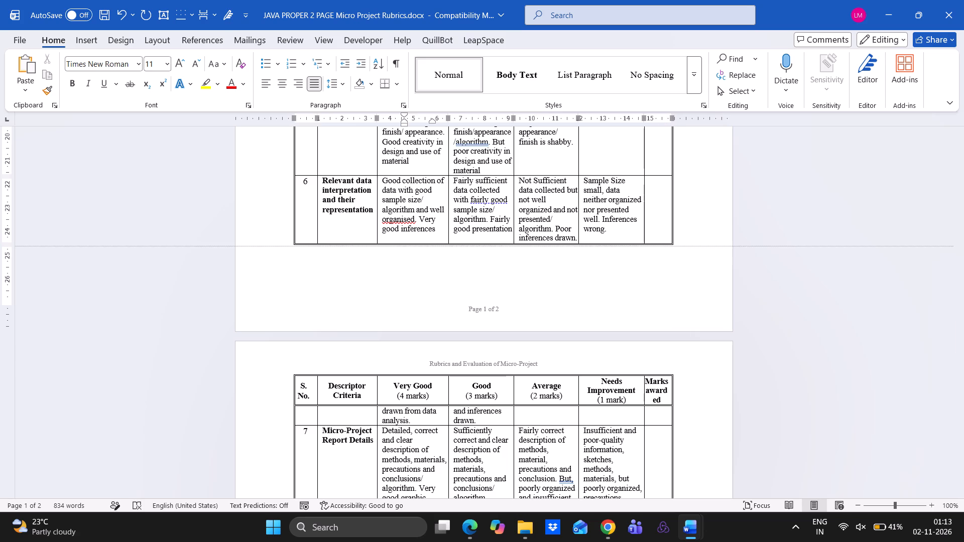
pyautogui.moveTo(381, 246); pyautogui.dragTo(382, 256)
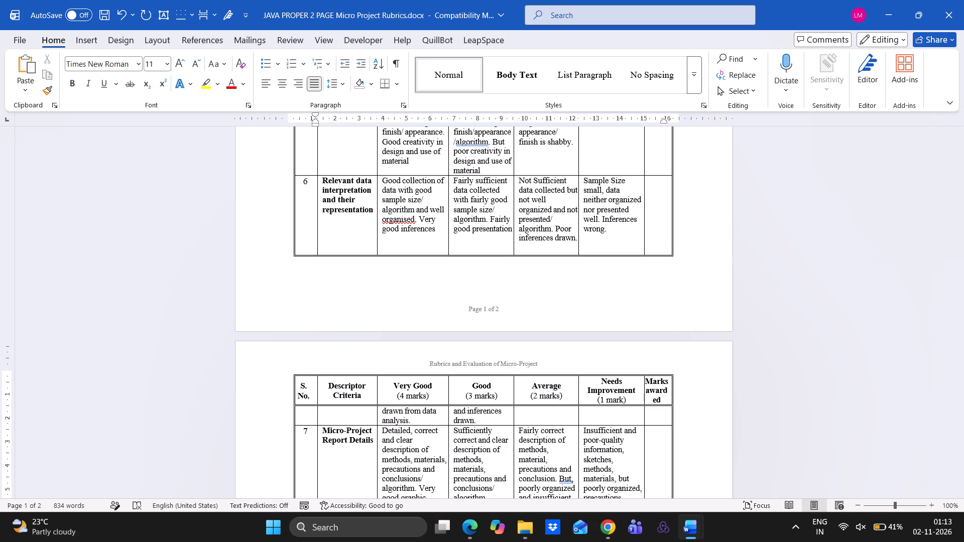
# Move "drawn from data analysis." from the continuation row on page 2 to the end of row 6's Very Good text on page 1.
pyautogui.moveTo(417, 418); pyautogui.dragTo(381, 411)
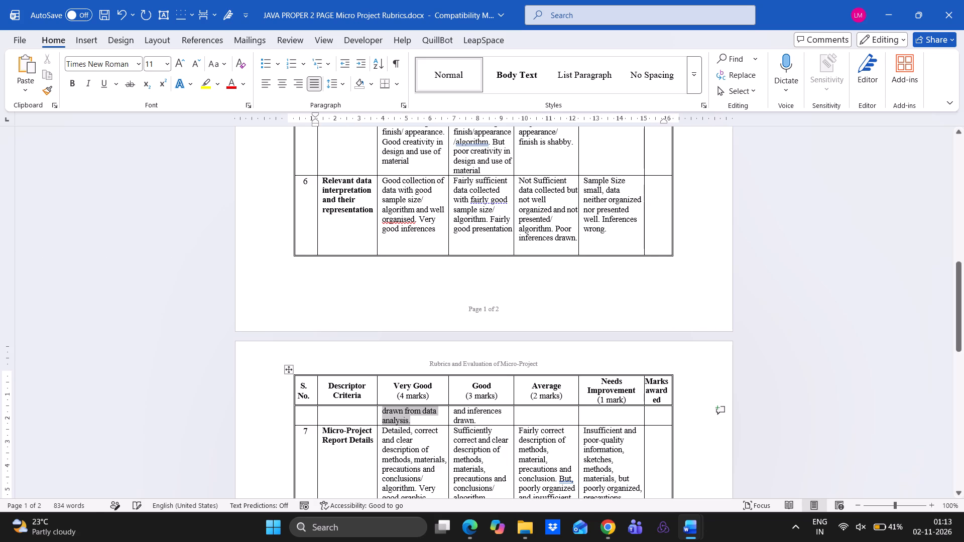
pyautogui.hotkey('ctrl', 'x')
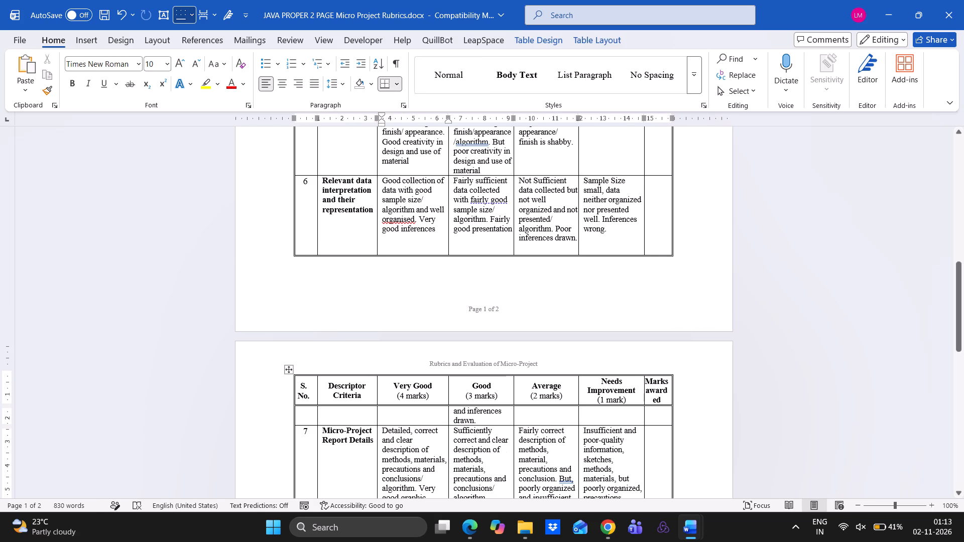
pyautogui.click(440, 235)
pyautogui.press('space')
pyautogui.hotkey('ctrl', 'v')
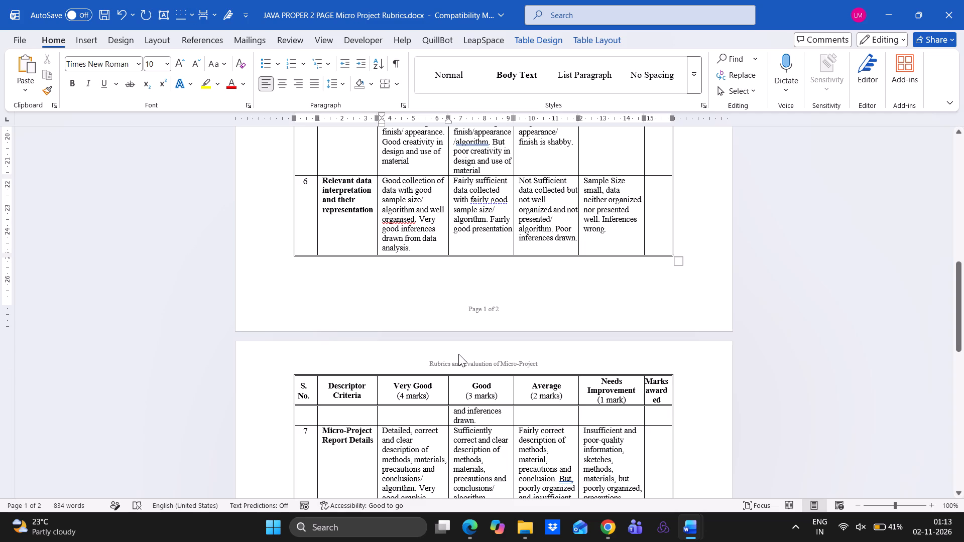
# Move "and inferences drawn." from the continuation row on page 2 to the end of row 6's Good text on page 1.
pyautogui.moveTo(482, 421); pyautogui.dragTo(455, 413)
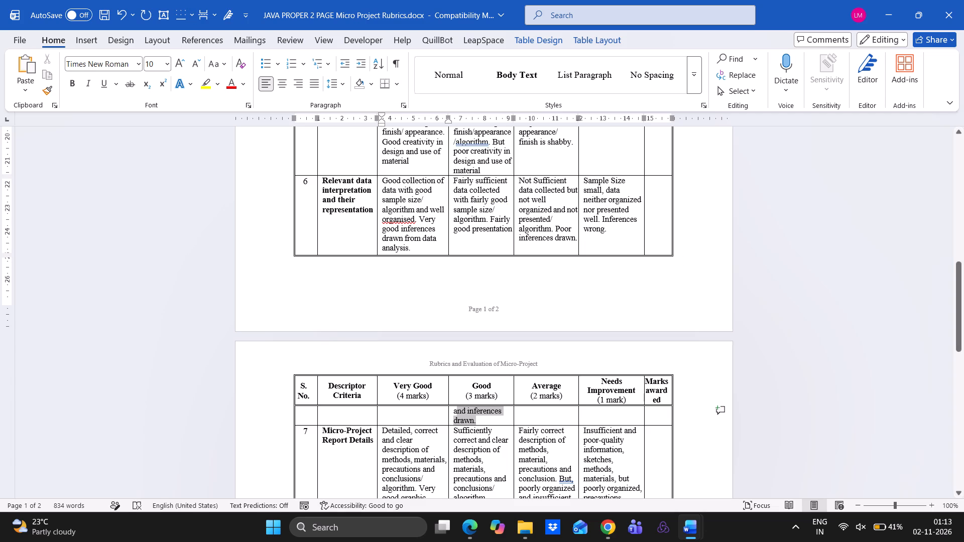
pyautogui.moveTo(455, 413); pyautogui.dragTo(454, 414)
pyautogui.hotkey('ctrl', 'x')
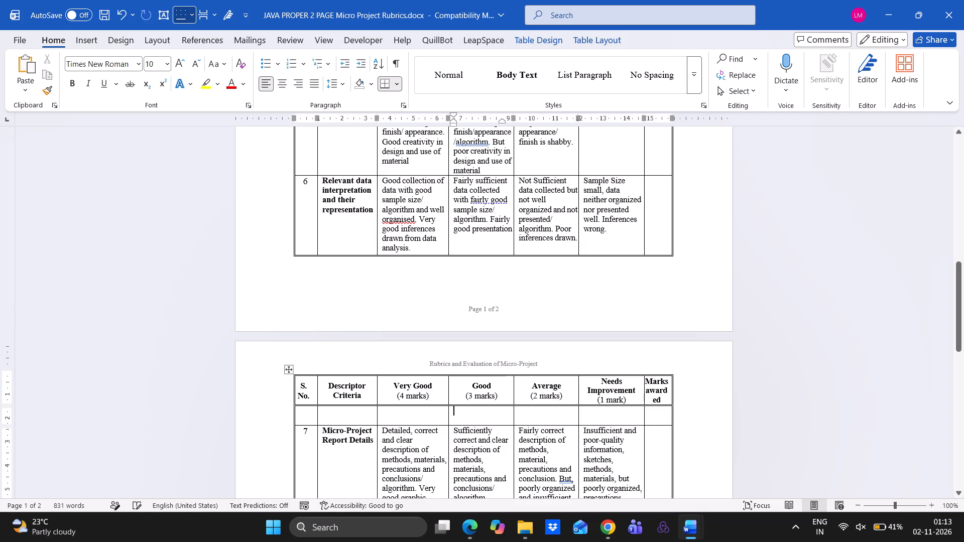
pyautogui.click(481, 239)
pyautogui.press('Right')
pyautogui.press('Right')
pyautogui.press('Right')
pyautogui.press('Right')
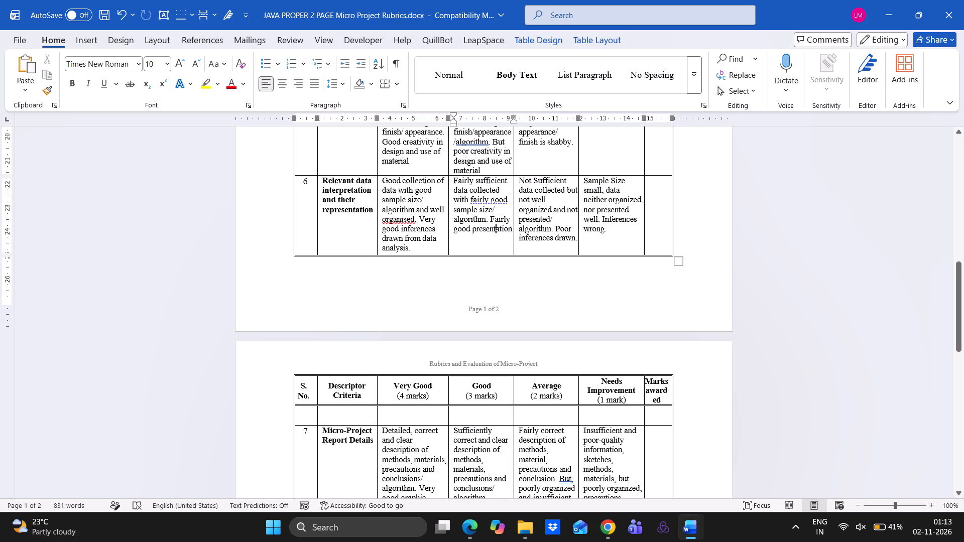
pyautogui.press('Right')
pyautogui.press('Right')
pyautogui.press('Right')
pyautogui.press('Right')
pyautogui.press('Right')
pyautogui.press('space')
pyautogui.hotkey('ctrl', 'v')
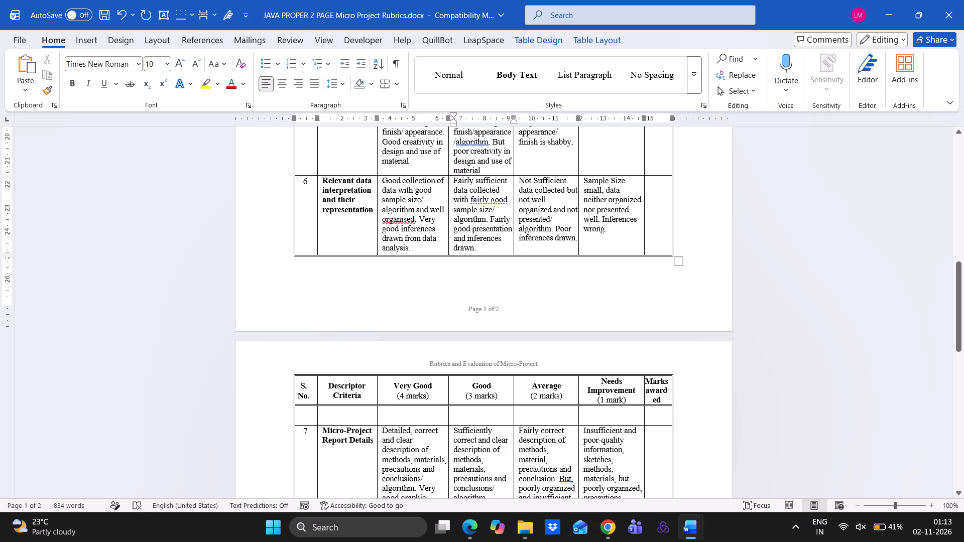
# Delete the emptied continuation row above row 7, Micro-Project Report Details, on page 2.
pyautogui.click(310, 417)
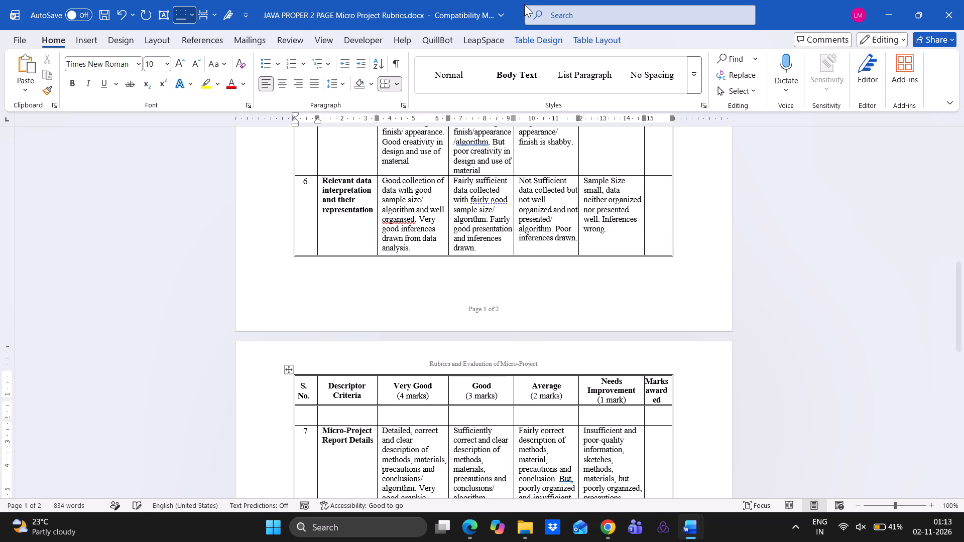
pyautogui.click(596, 50)
pyautogui.click(605, 38)
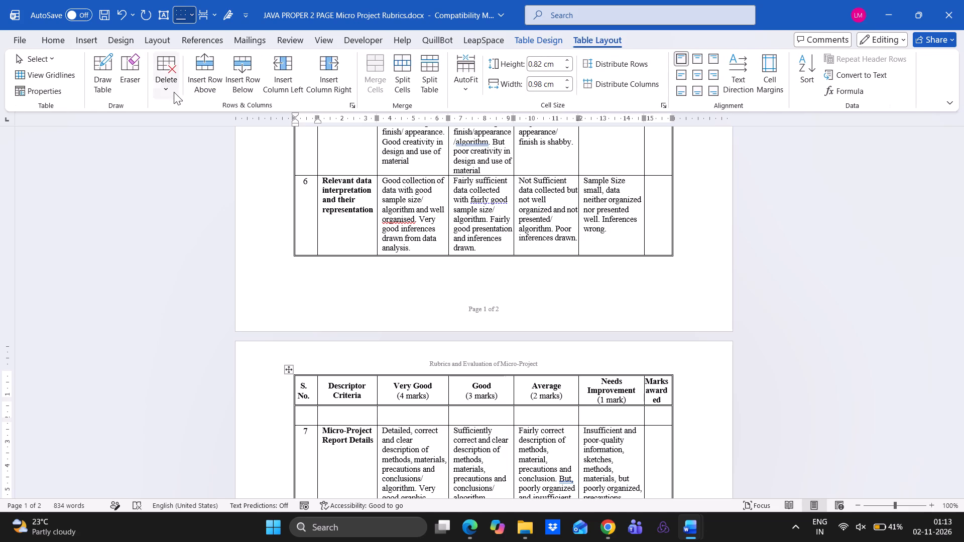
pyautogui.click(151, 88)
pyautogui.click(168, 88)
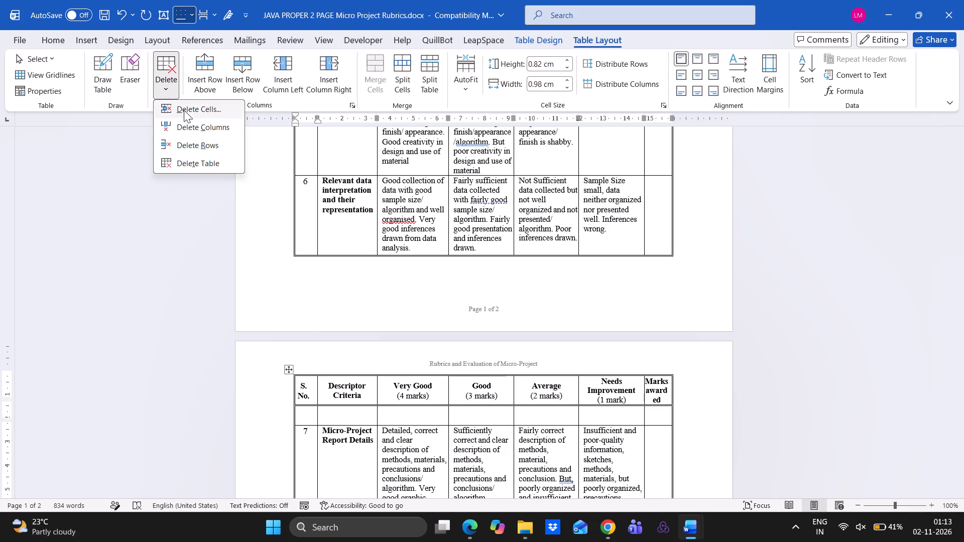
pyautogui.click(195, 141)
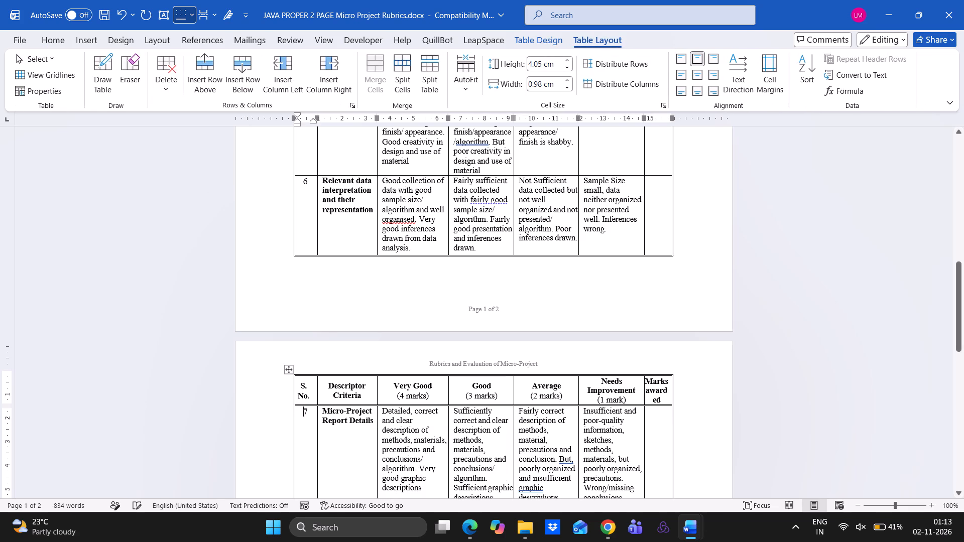
# Increase the height of the empty marks row at the bottom of the final evaluation table, keeping the document within two pages.
pyautogui.scroll(-2, 388, 308)
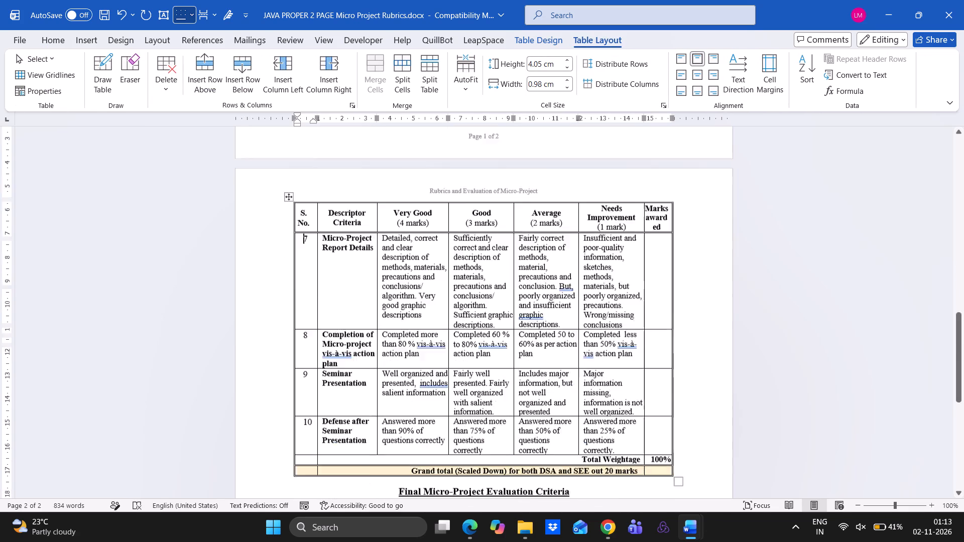
pyautogui.scroll(-3, 388, 308)
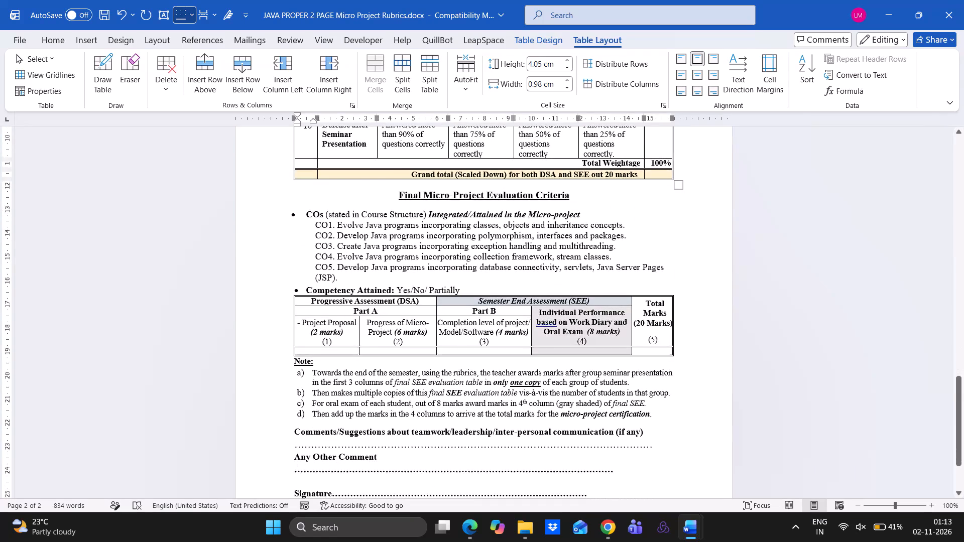
pyautogui.scroll(-2, 388, 308)
pyautogui.scroll(1, 388, 308)
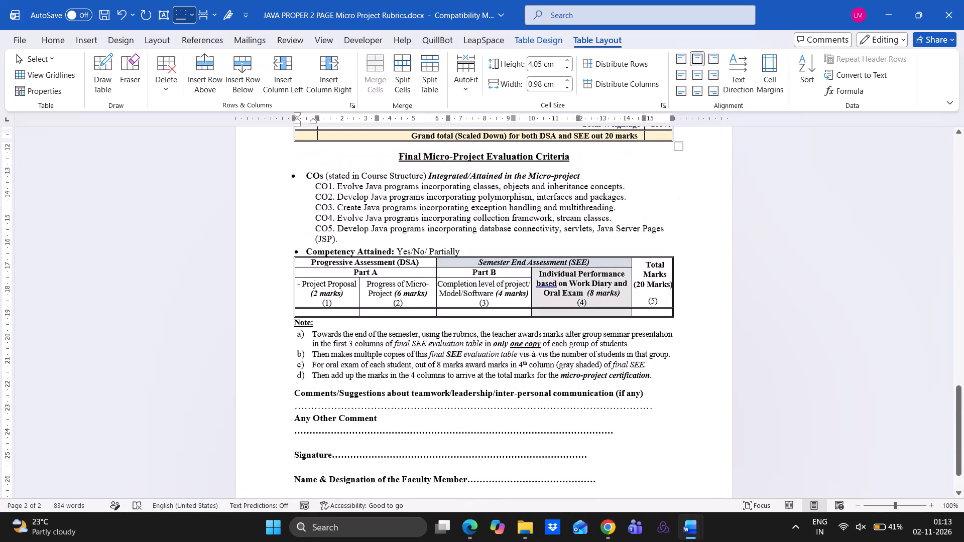
pyautogui.moveTo(410, 316); pyautogui.dragTo(410, 316)
pyautogui.moveTo(410, 316); pyautogui.dragTo(410, 326)
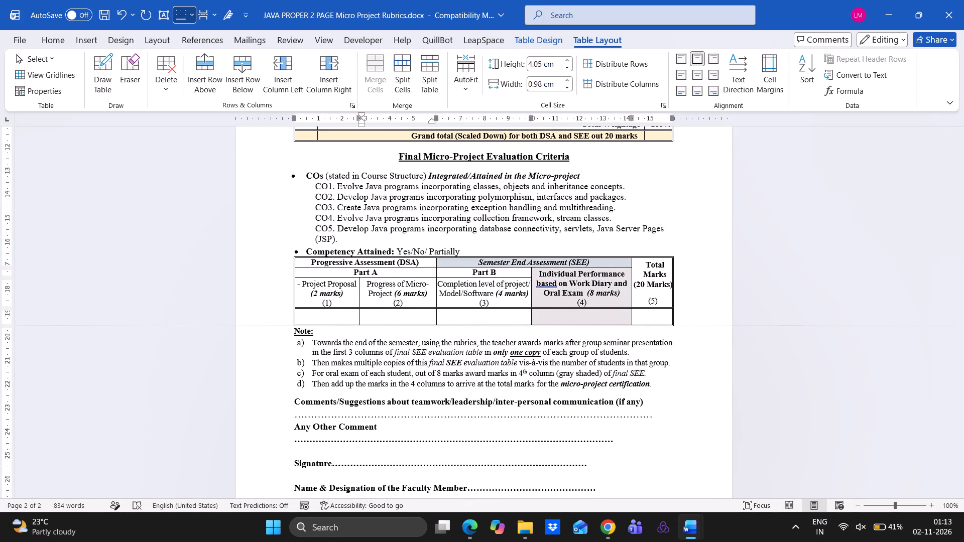
pyautogui.moveTo(410, 326); pyautogui.dragTo(410, 327)
pyautogui.scroll(-1, 410, 327)
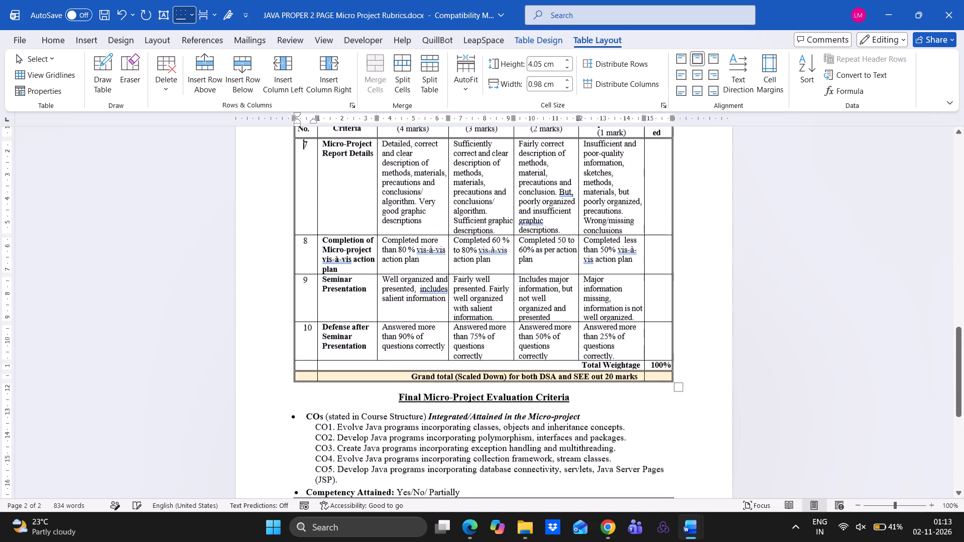
pyautogui.scroll(-3, 410, 327)
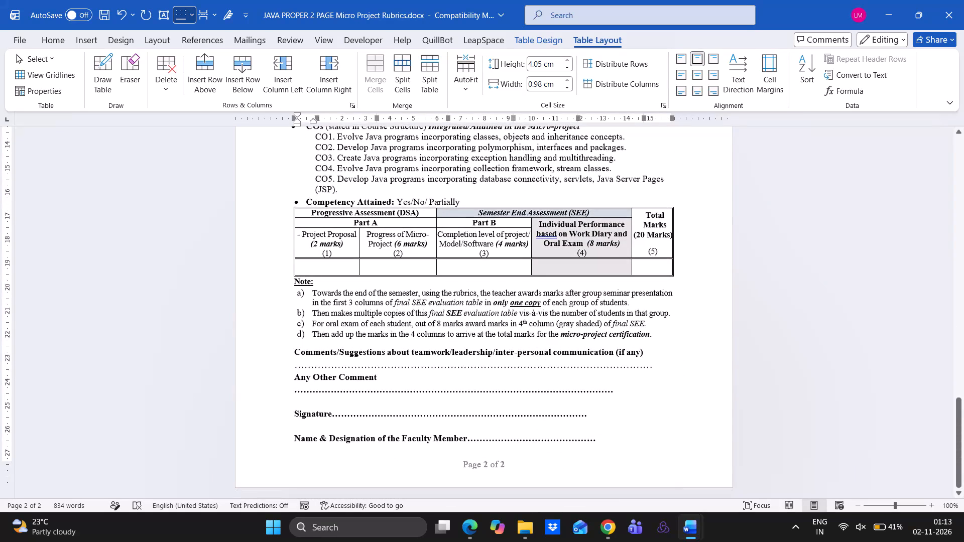
pyautogui.moveTo(464, 276); pyautogui.dragTo(464, 283)
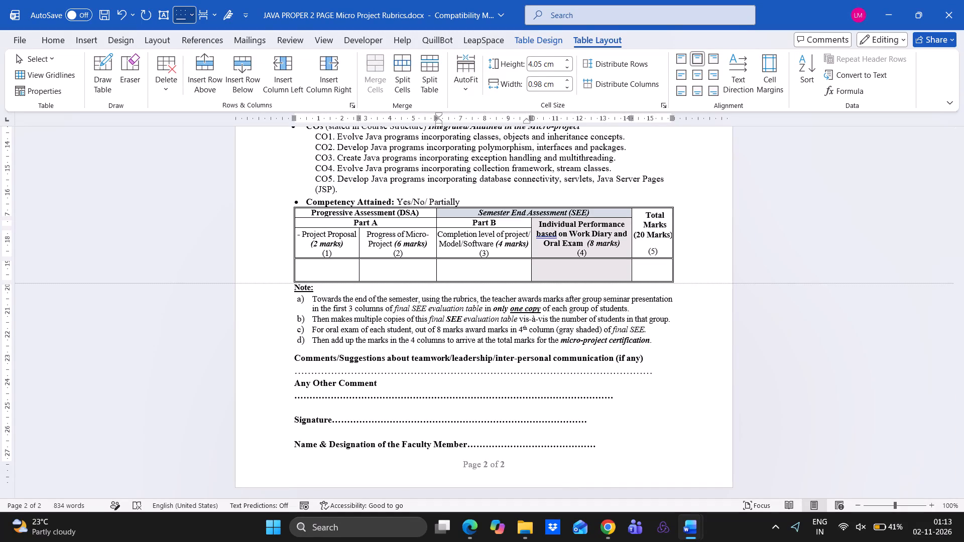
pyautogui.moveTo(464, 283); pyautogui.dragTo(465, 272)
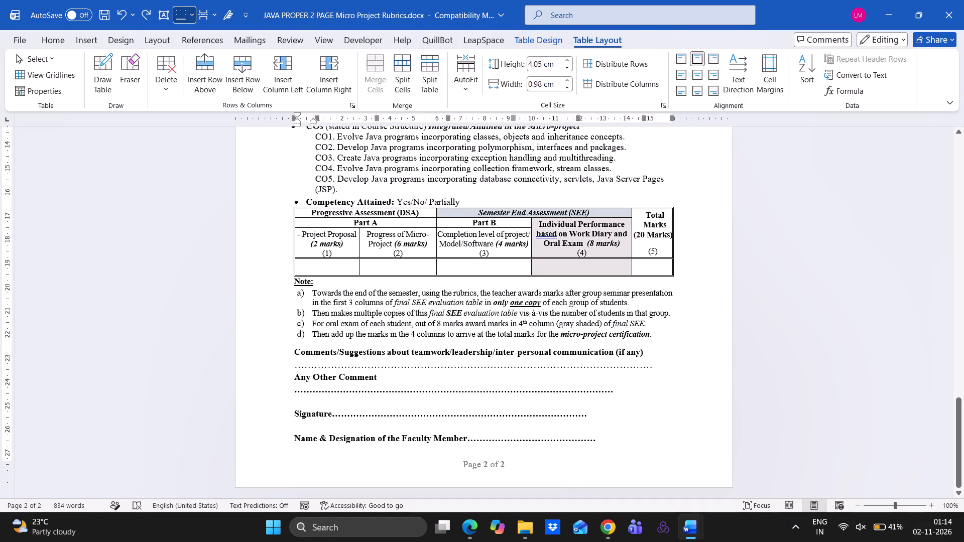
pyautogui.moveTo(486, 275); pyautogui.dragTo(486, 280)
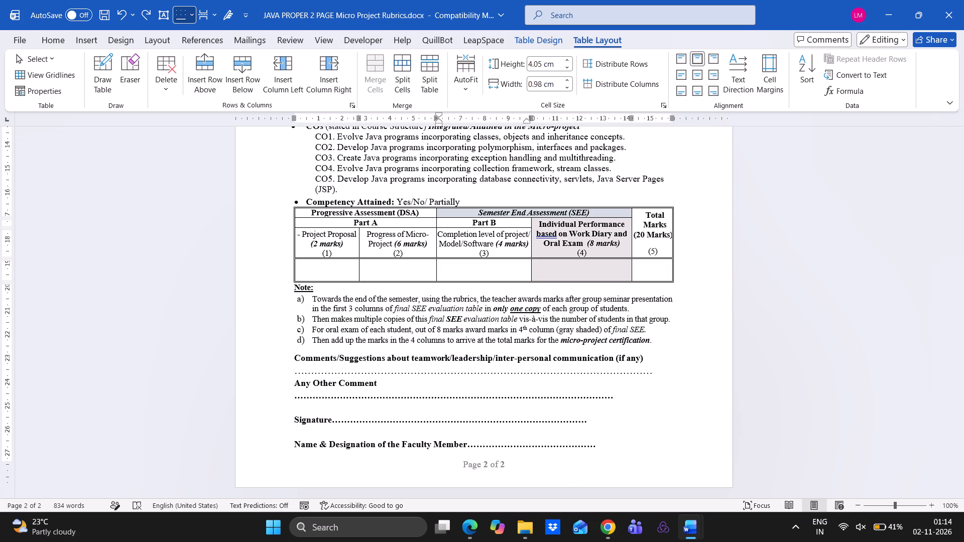
pyautogui.scroll(-2, 484, 332)
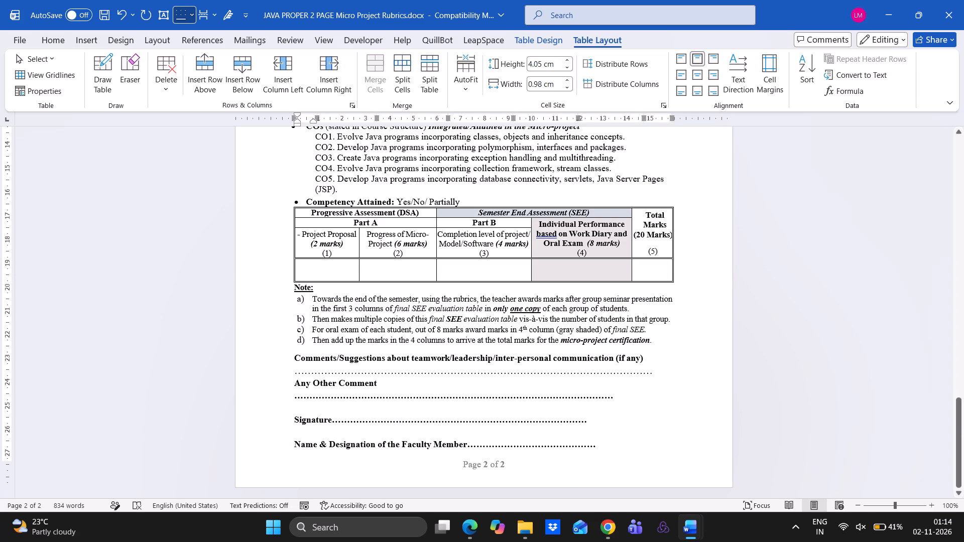
# Capture a screenshot of the top of the rubrics document's first page, including the student and course details.
pyautogui.scroll(18, 467, 392)
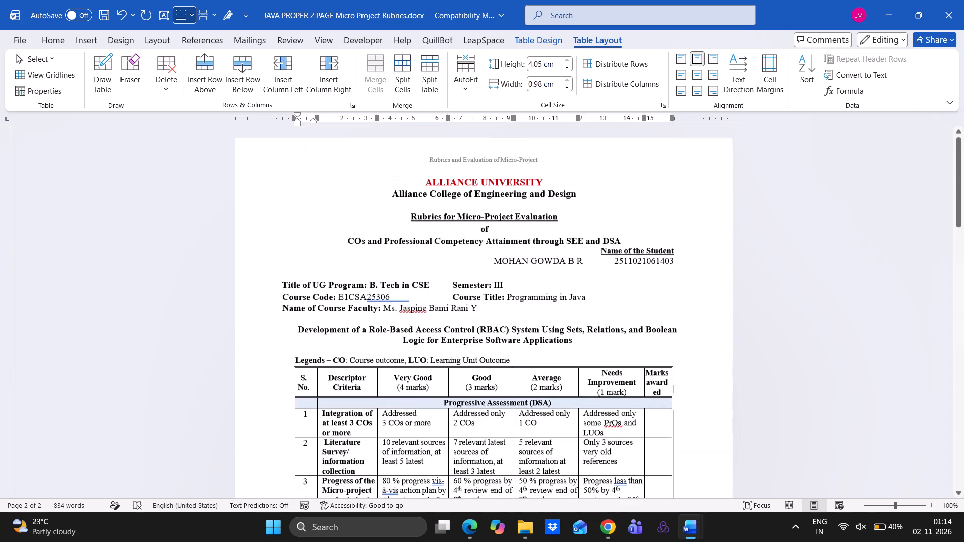
pyautogui.press('super+Print')
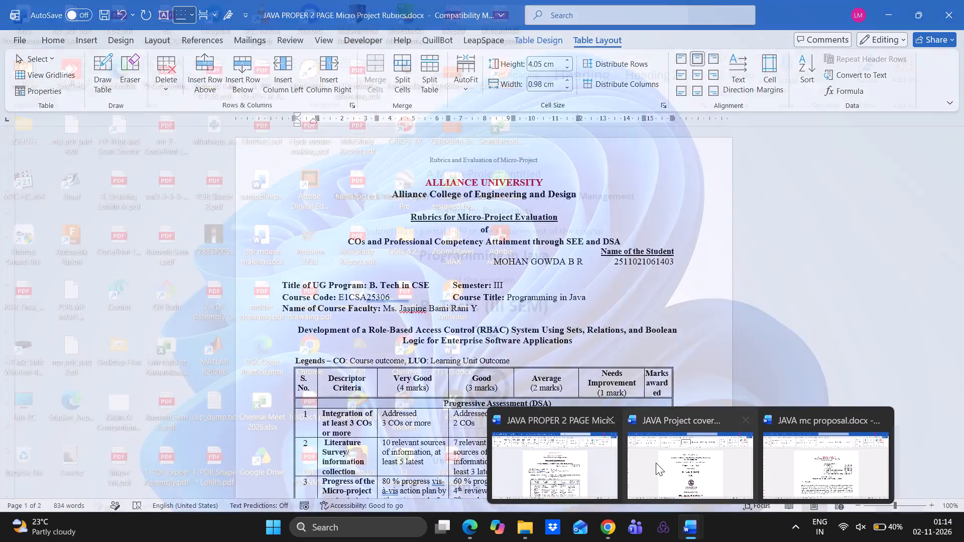
# Switch to the JAVA Project cover page document and capture a screenshot showing the complete list of submitting students.
pyautogui.click(657, 463)
pyautogui.scroll(-2, 629, 307)
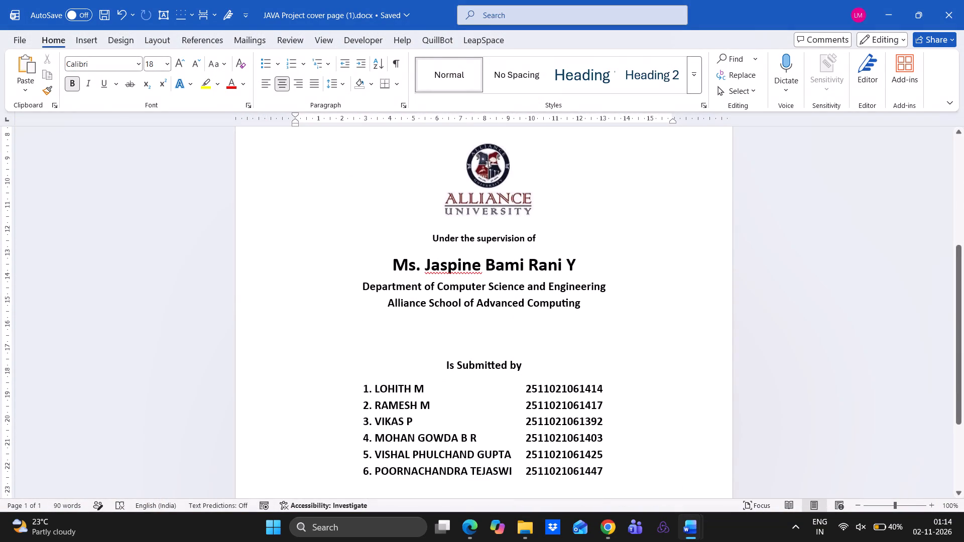
pyautogui.scroll(-1, 629, 307)
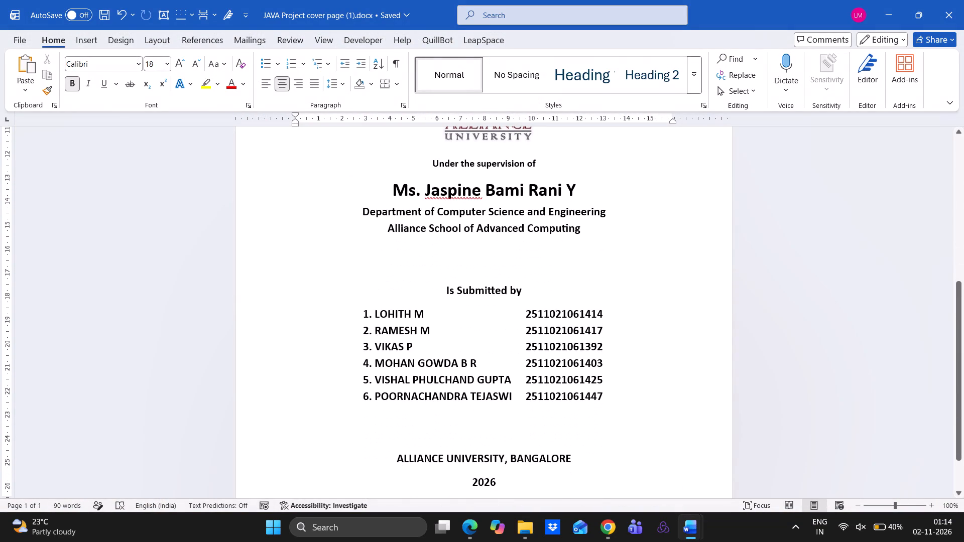
pyautogui.press('super+Print')
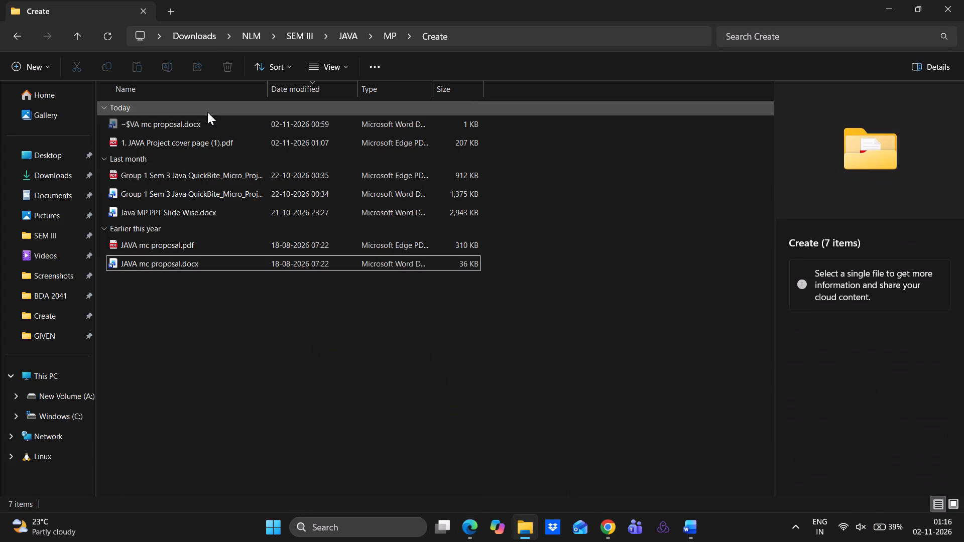
pyautogui.click(386, 36)
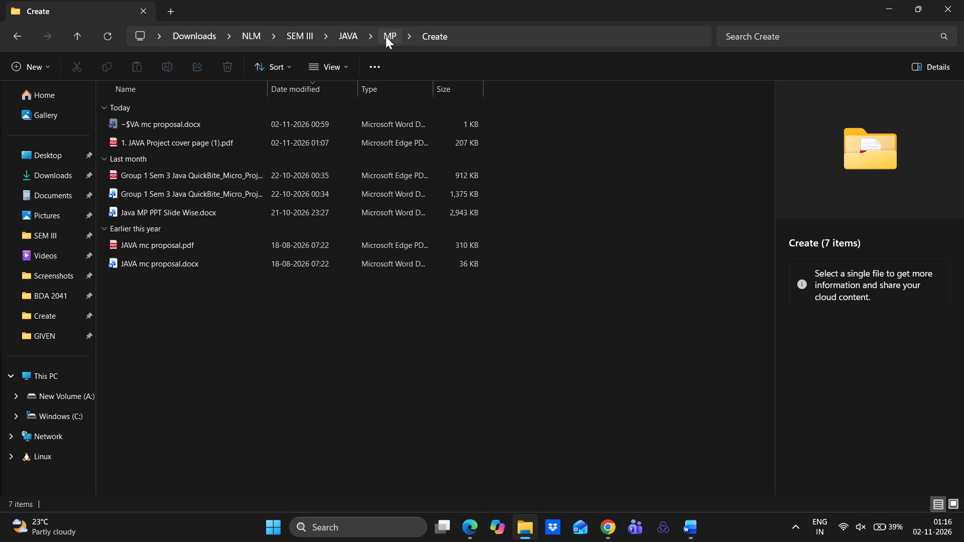
pyautogui.doubleClick(166, 125)
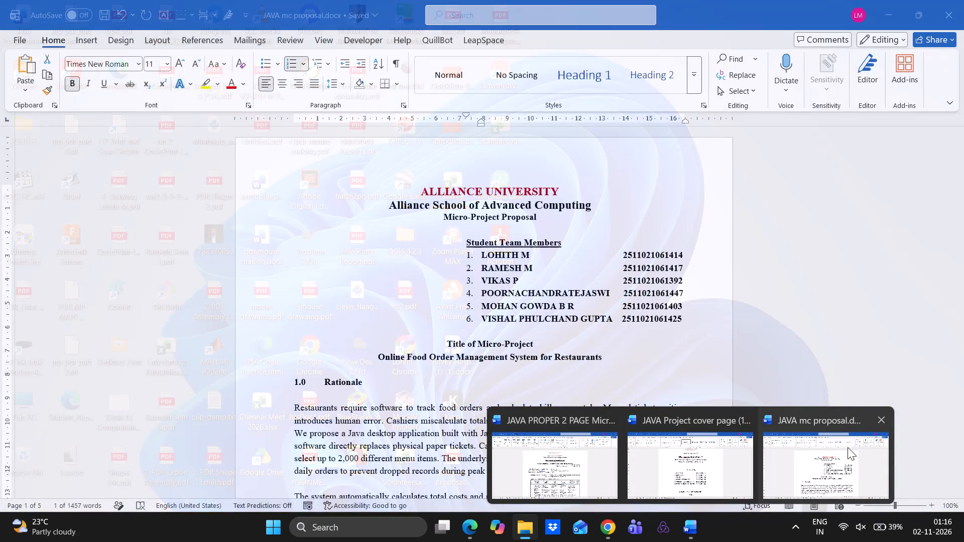
# Switch to the JAVA PROPER 2 PAGE Micro Project Rubrics document in Word, save it and close it.
pyautogui.click(541, 449)
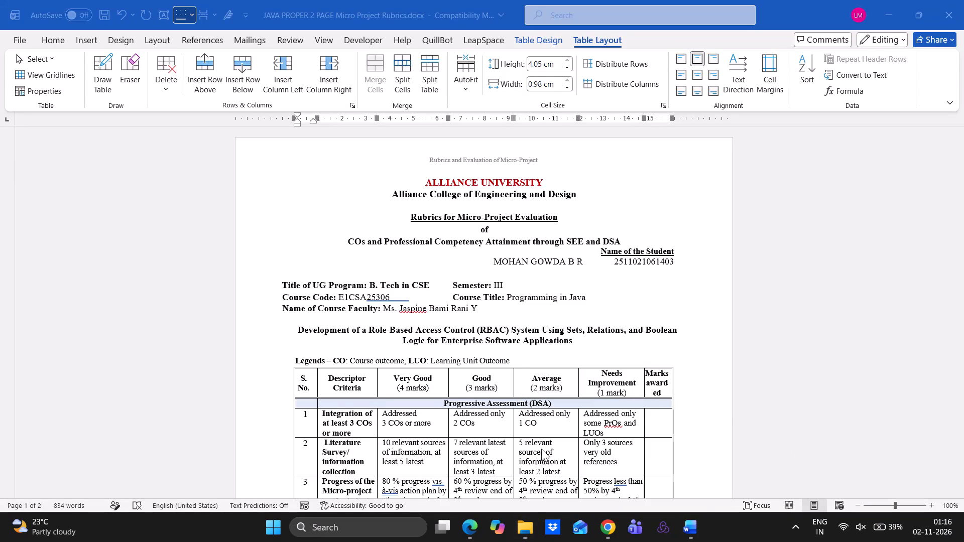
pyautogui.click(518, 330)
pyautogui.hotkey('ctrl', 's')
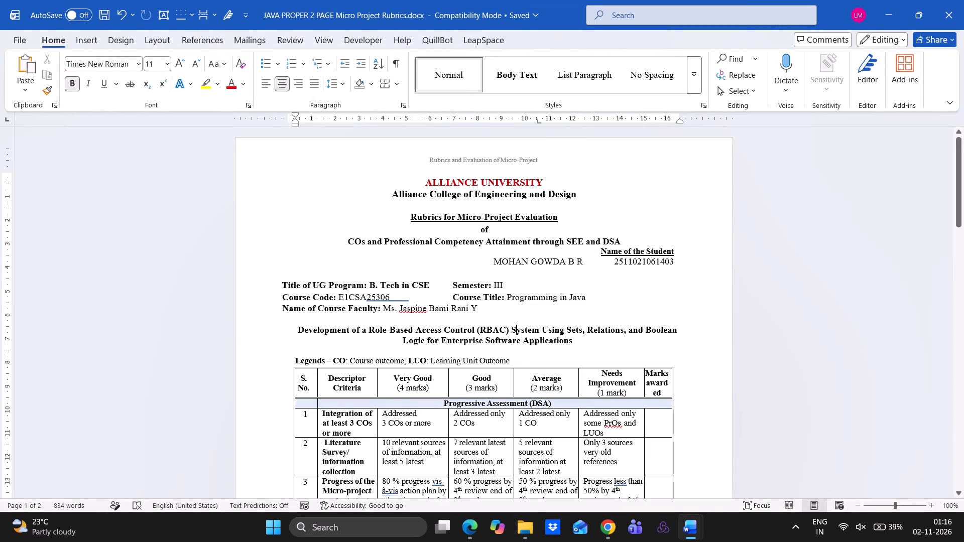
pyautogui.click(954, 5)
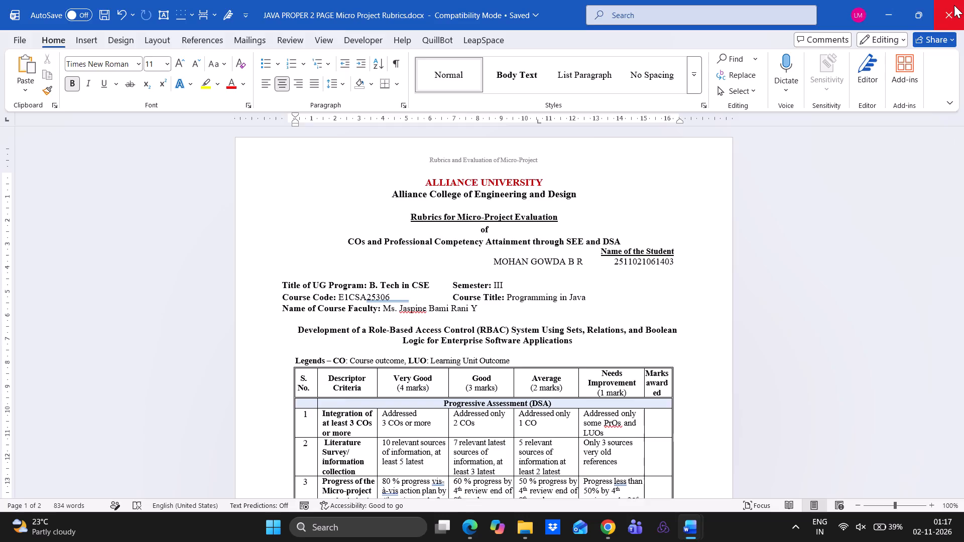
# Create a folder named Rubrics inside GIVEN and paste a copy of the JAVA PROPER 2 PAGE Micro Project Rubrics document into it.
pyautogui.click(177, 118)
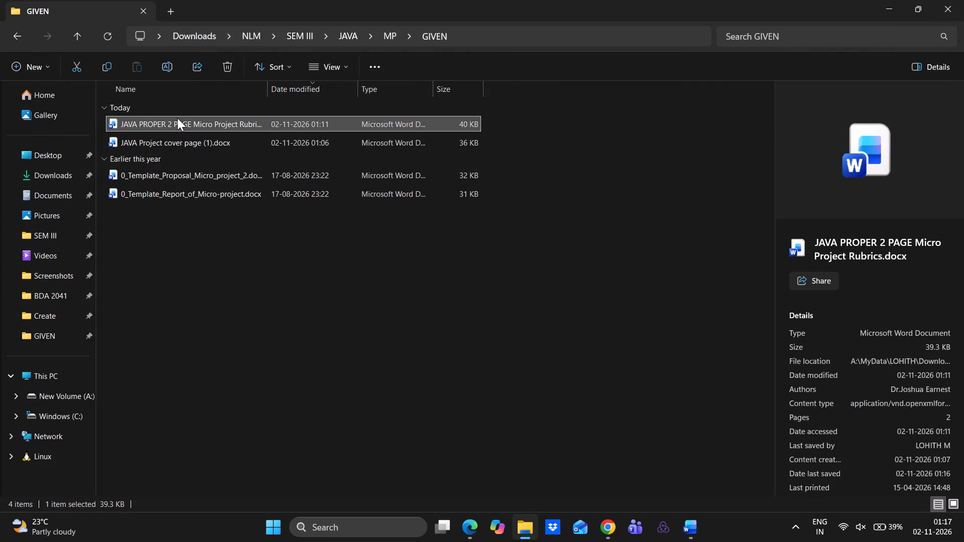
pyautogui.hotkey('ctrl', 'c')
pyautogui.click(46, 62)
pyautogui.click(48, 97)
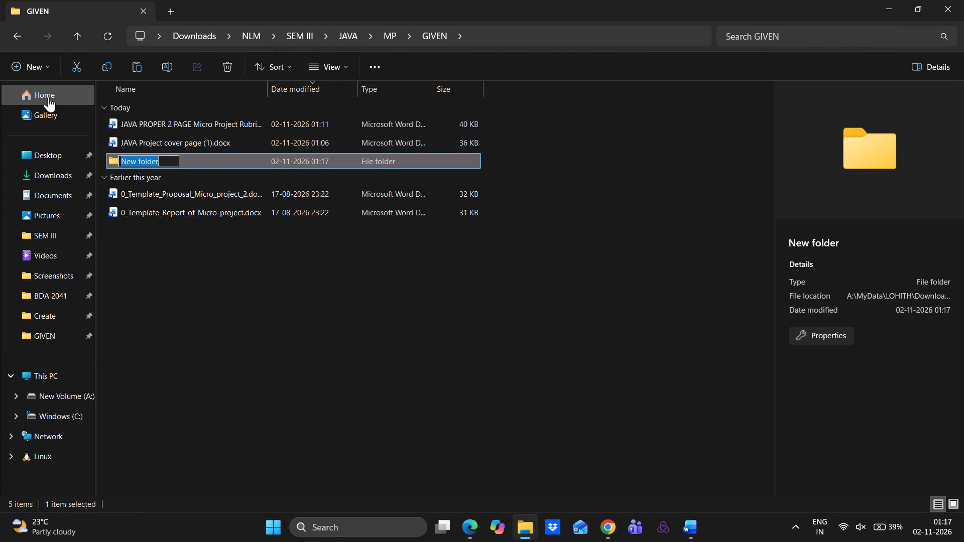
pyautogui.write('Rubrics')
pyautogui.press('Return')
pyautogui.press('Return')
pyautogui.press('Return')
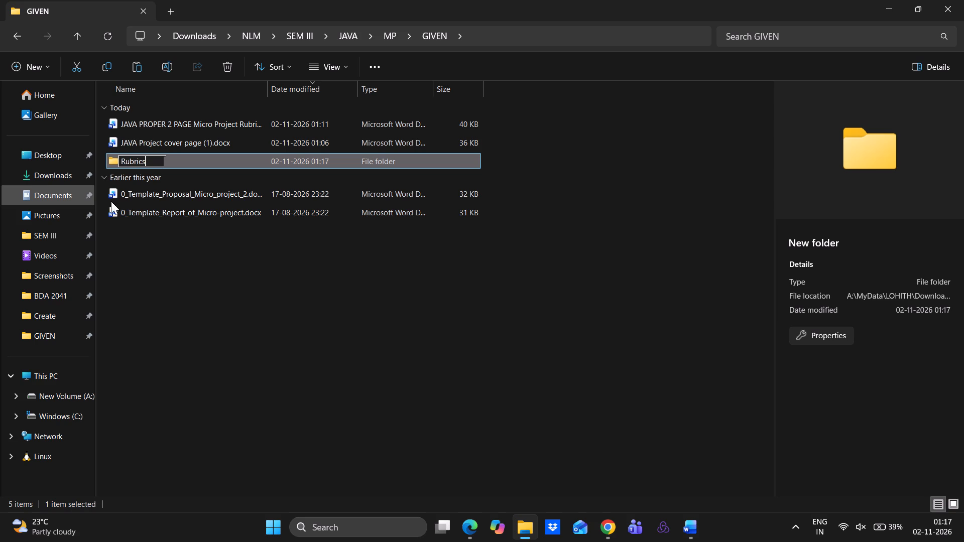
pyautogui.doubleClick(178, 161)
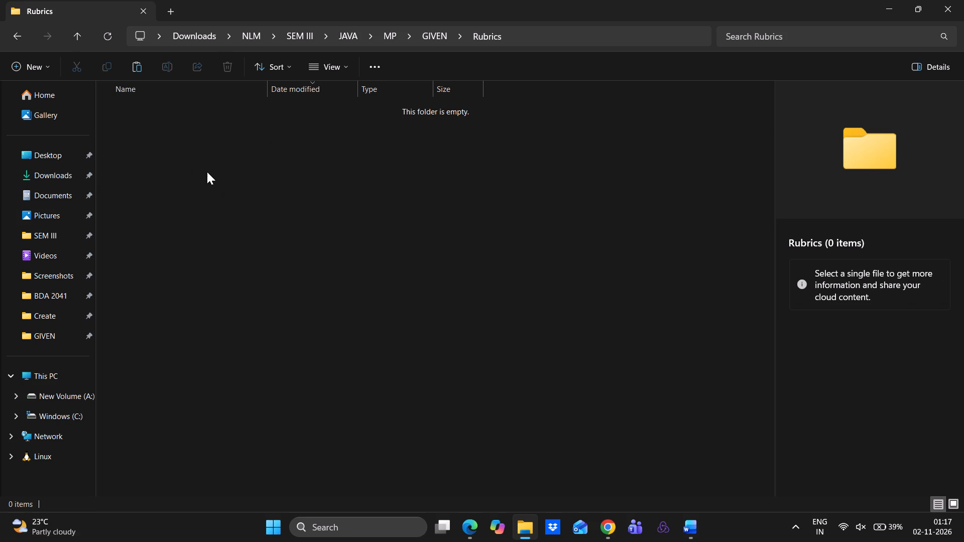
pyautogui.click(207, 172)
pyautogui.hotkey('ctrl', 'v')
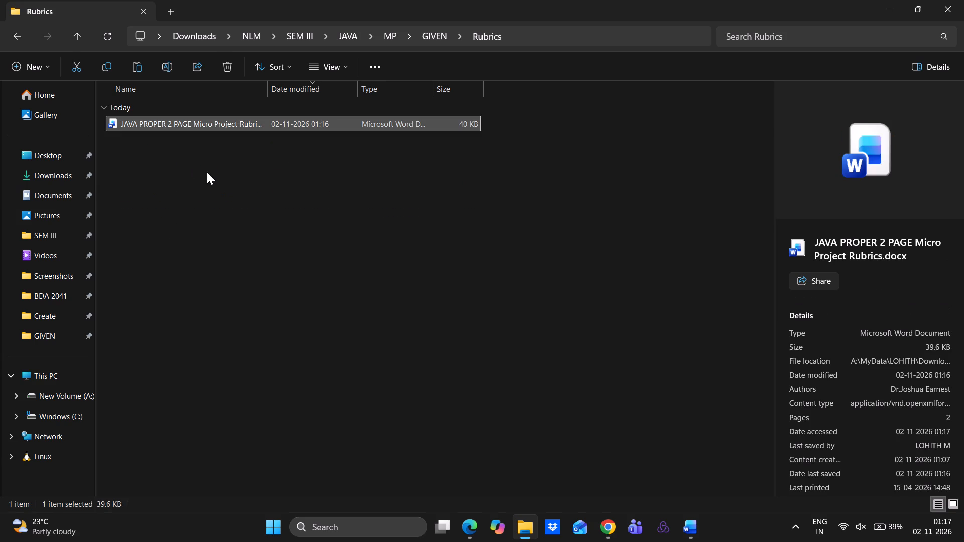
pyautogui.click(207, 172)
# Duplicate the rubrics document five times inside the Rubrics folder, making one file for each of the six students.
pyautogui.click(222, 122)
pyautogui.hotkey('ctrl', 'c')
pyautogui.hotkey('ctrl', 'v')
pyautogui.hotkey('ctrl', 'v')
pyautogui.hotkey('ctrl', 'v')
pyautogui.hotkey('ctrl', 'v')
pyautogui.hotkey('ctrl', 'v')
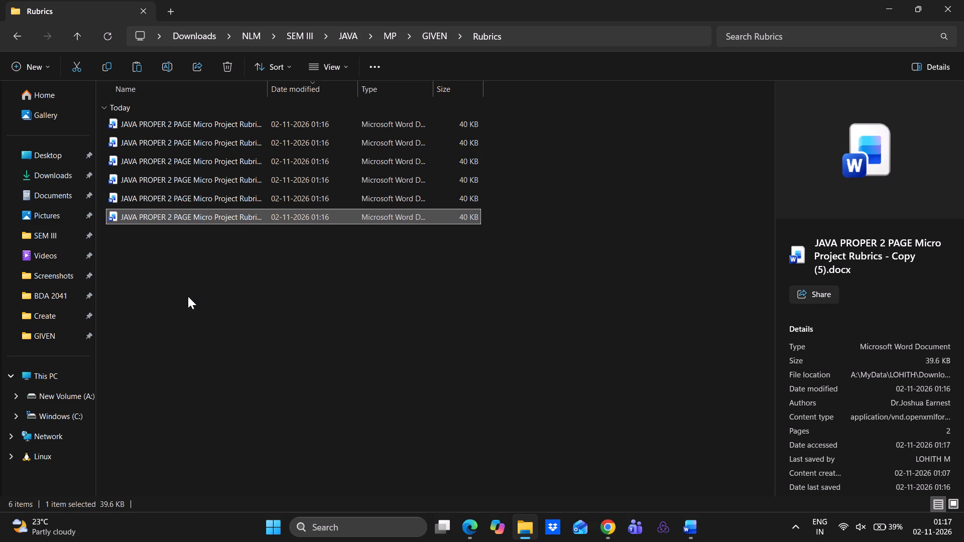
# Batch-rename all six rubrics files with the base name 1 and sort the folder by name in ascending order.
pyautogui.click(188, 296)
pyautogui.moveTo(158, 293); pyautogui.dragTo(175, 137)
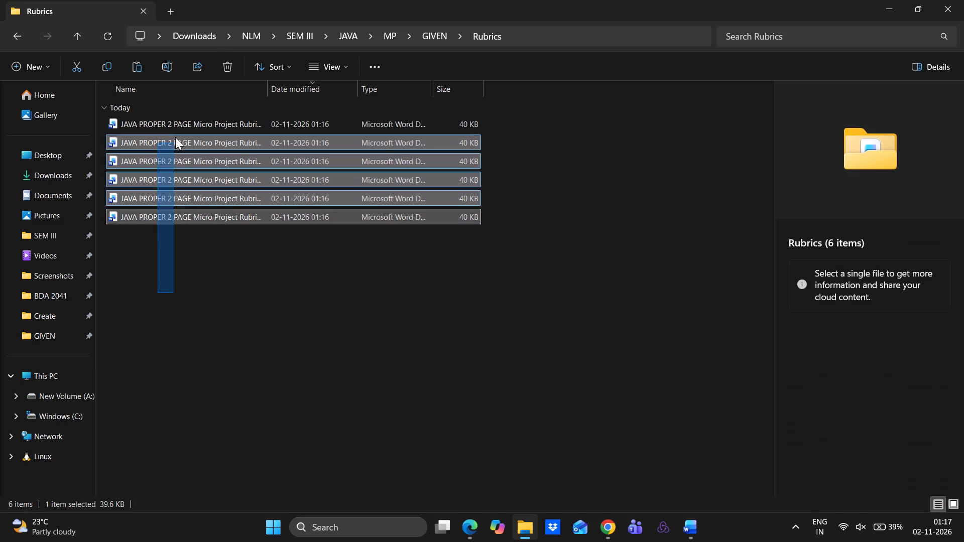
pyautogui.moveTo(175, 137); pyautogui.dragTo(183, 124)
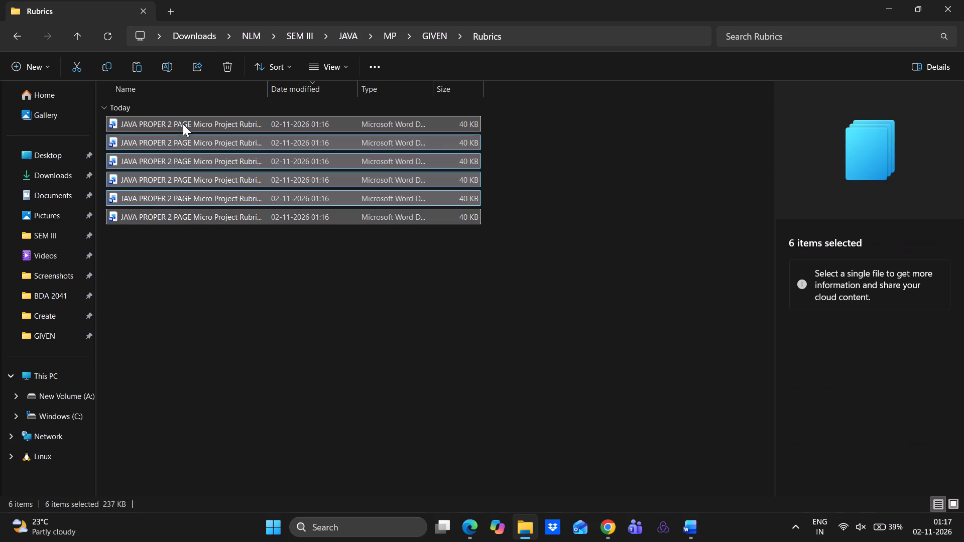
pyautogui.press('F2')
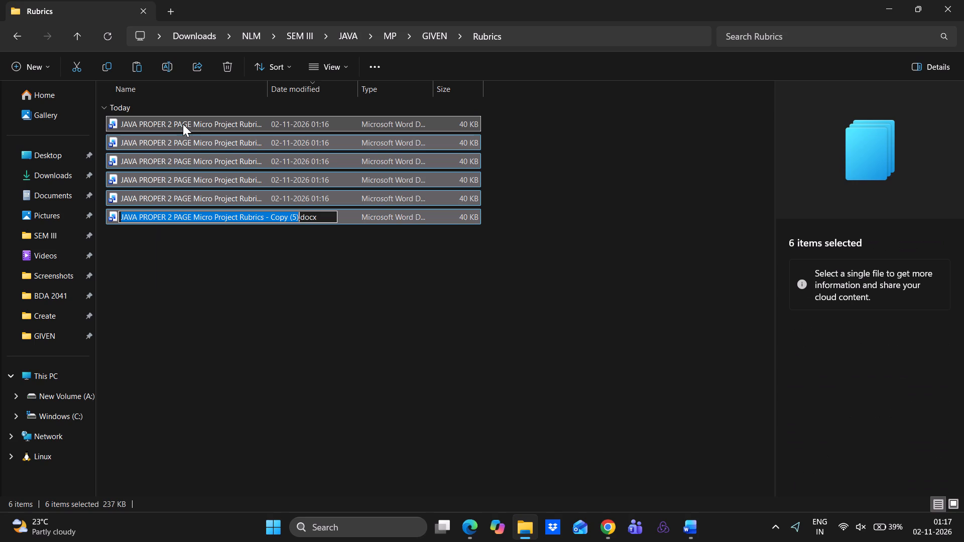
pyautogui.press('1')
pyautogui.press('Return')
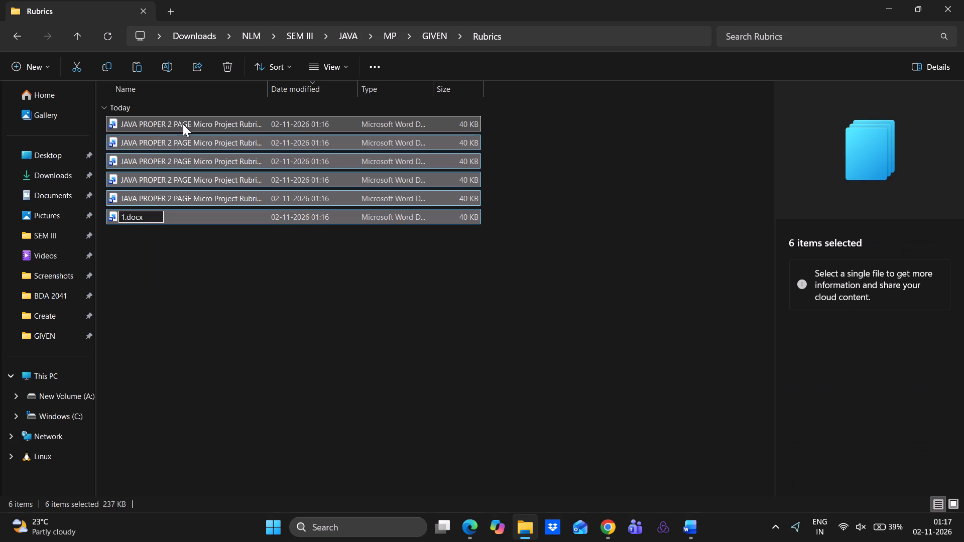
pyautogui.click(156, 267)
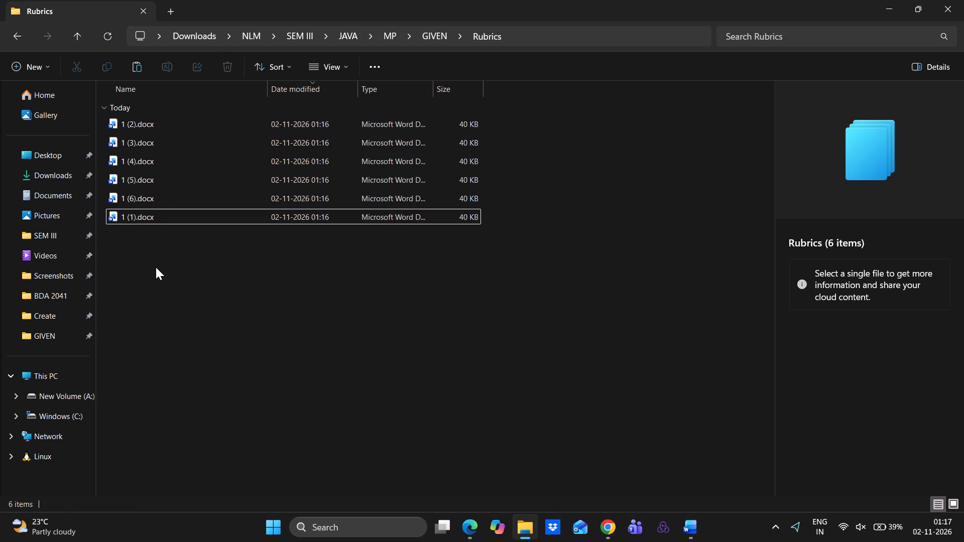
pyautogui.click(188, 89)
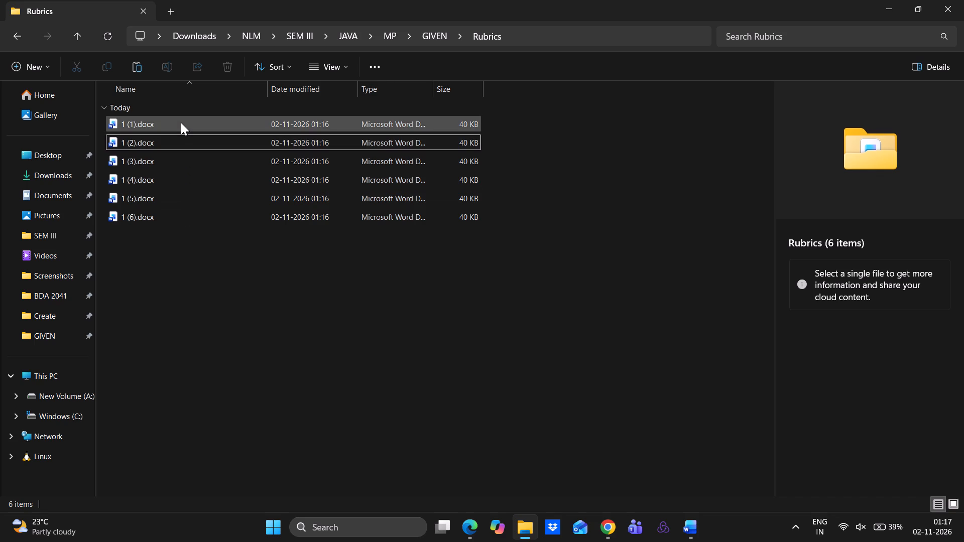
# Open 1 (1).docx and replace its student name with the cover page's first student, keeping the rubrics document's own text formatting.
pyautogui.doubleClick(181, 122)
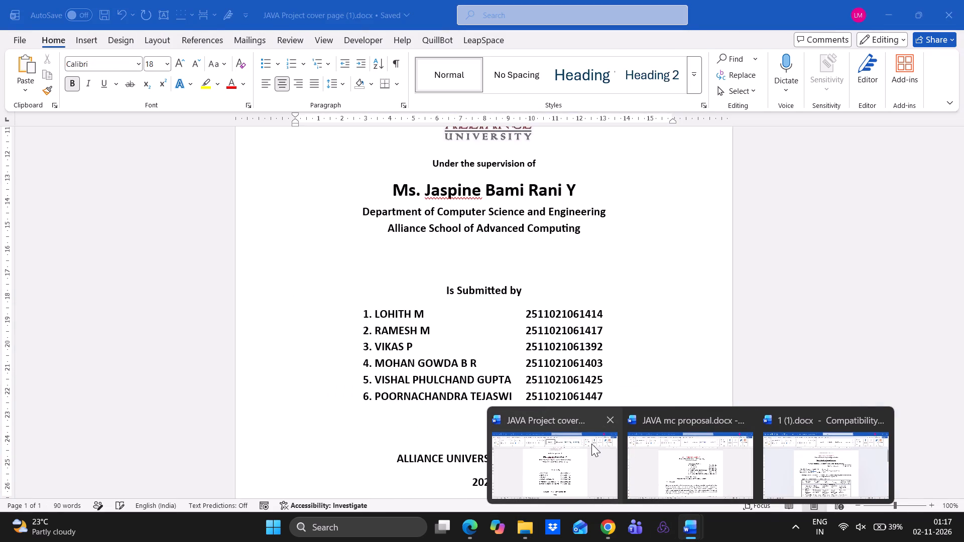
pyautogui.click(590, 444)
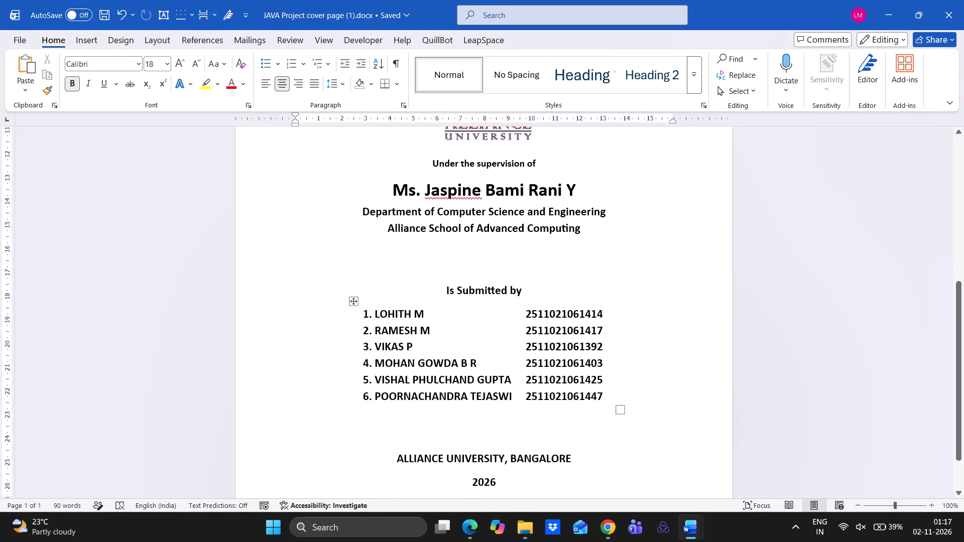
pyautogui.moveTo(427, 313); pyautogui.dragTo(380, 311)
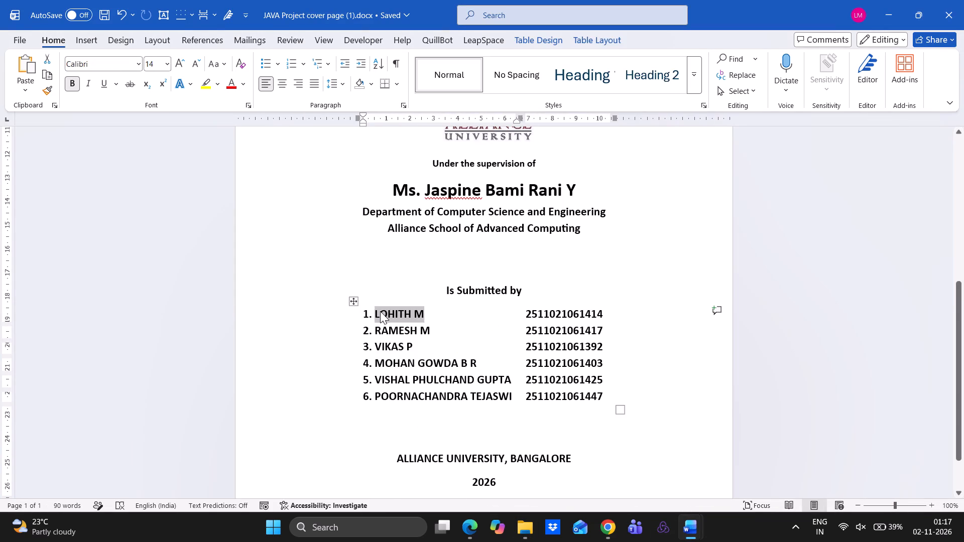
pyautogui.hotkey('ctrl', 'c')
pyautogui.hotkey('alt', 'Tab')
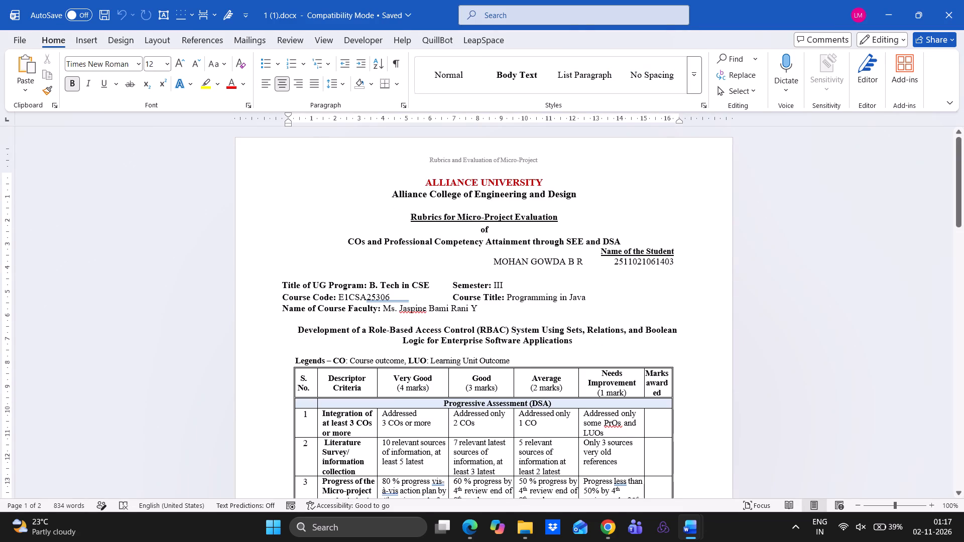
pyautogui.moveTo(585, 260); pyautogui.dragTo(565, 260)
pyautogui.moveTo(565, 260); pyautogui.dragTo(501, 261)
pyautogui.hotkey('ctrl', 'shift', 'v')
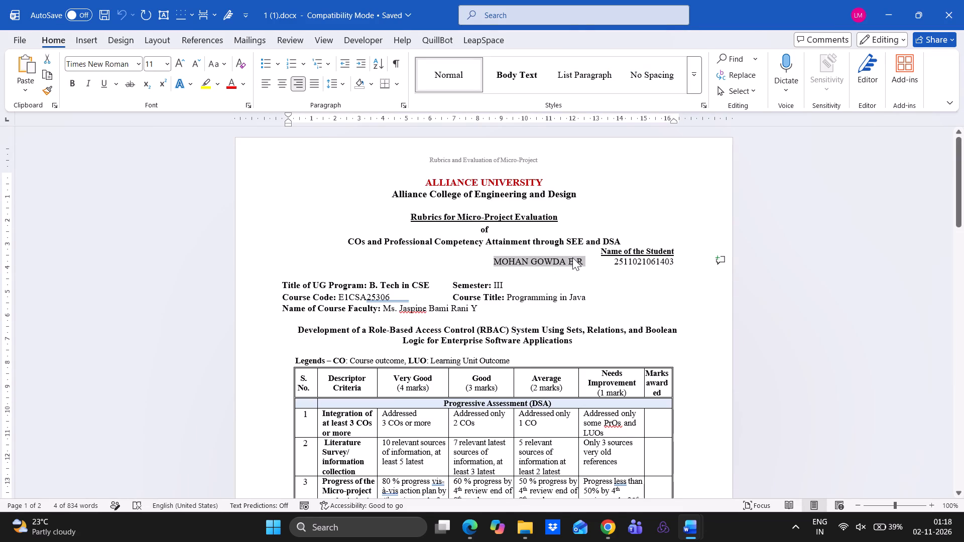
pyautogui.hotkey('ctrl', 'v')
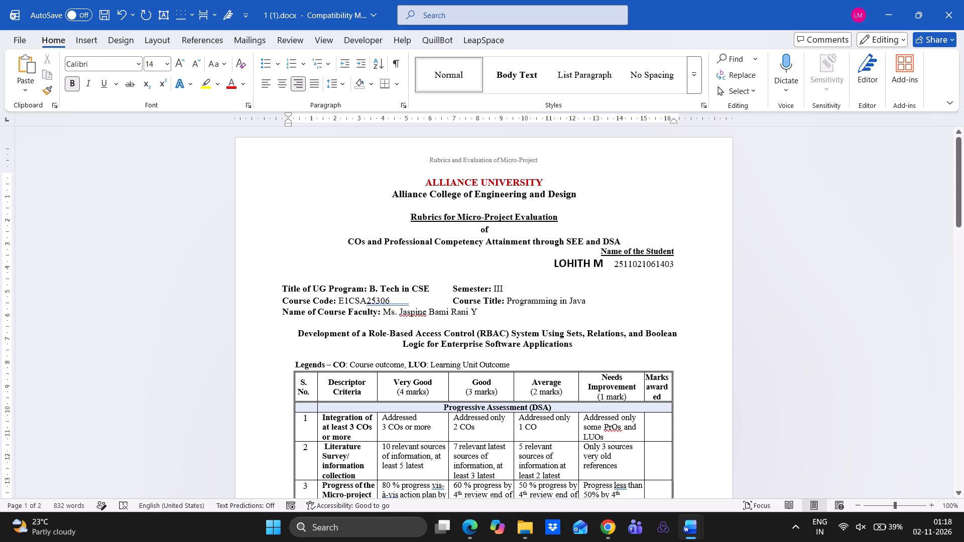
pyautogui.hotkey('ctrl', 'z')
pyautogui.hotkey('ctrl', 'shift', 'v')
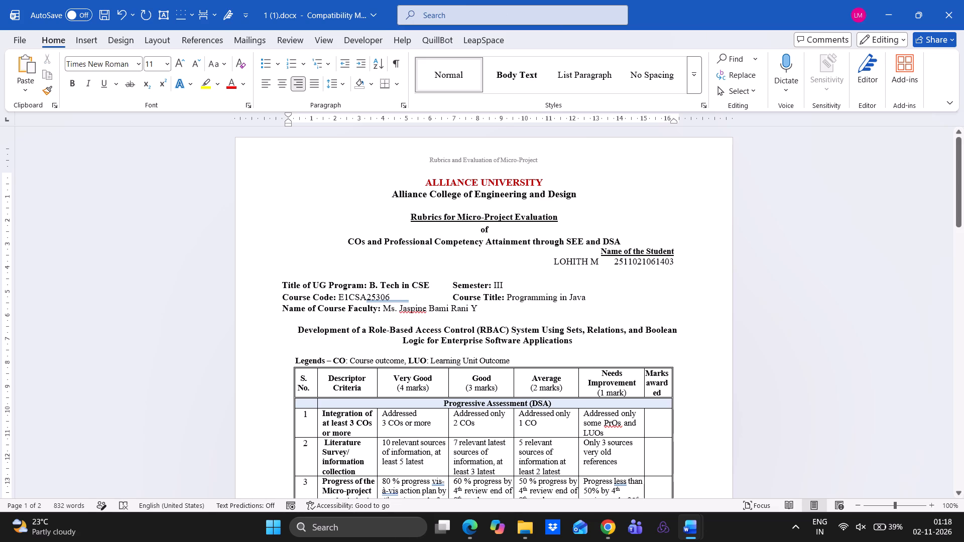
# Change the registration number in 1 (1).docx to the first student's, save, check both pages, and close the document.
pyautogui.click(676, 260)
pyautogui.press('BackSpace')
pyautogui.press('BackSpace')
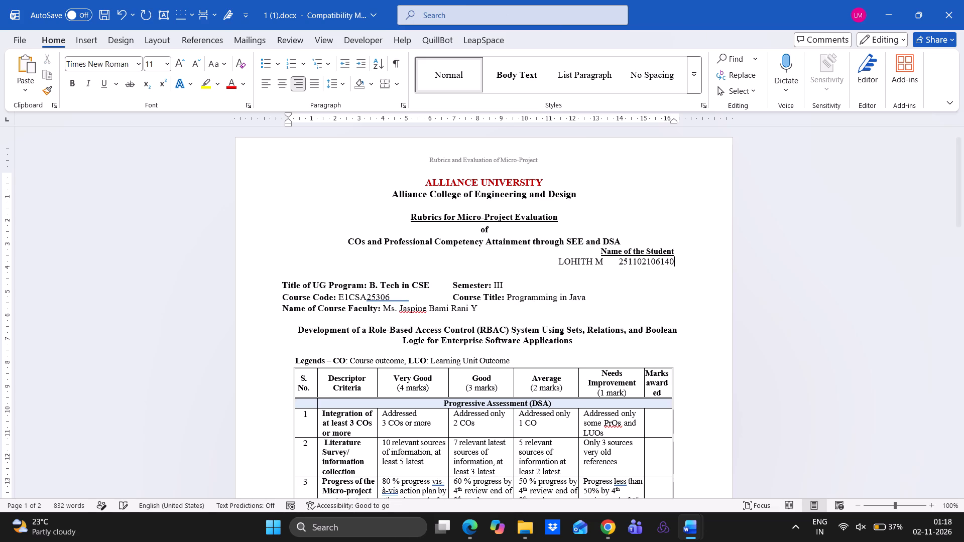
pyautogui.write('14')
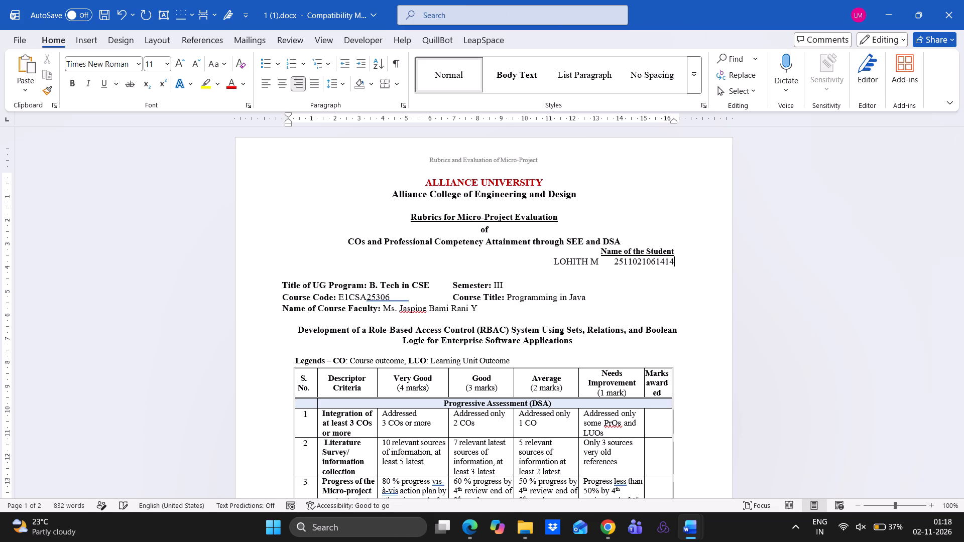
pyautogui.hotkey('ctrl', 's')
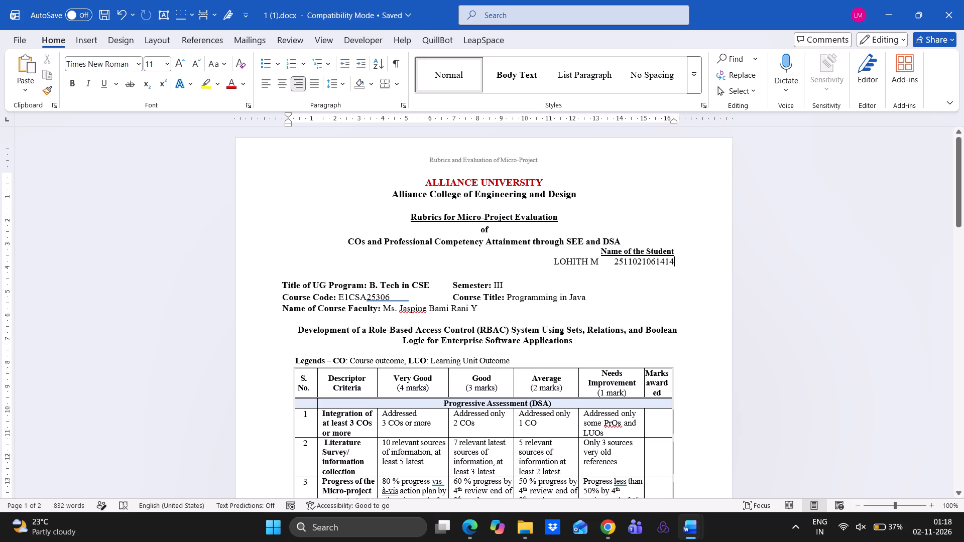
pyautogui.scroll(-1, 696, 257)
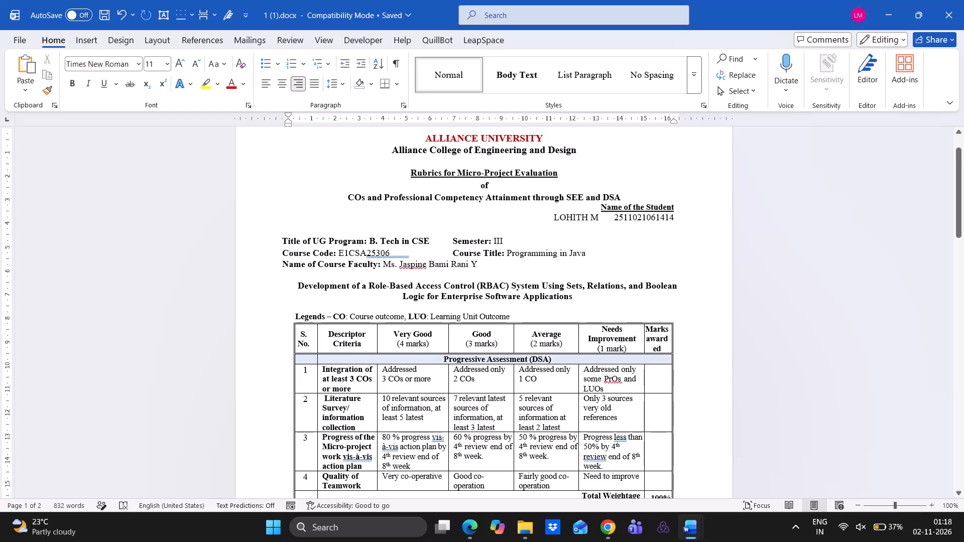
pyautogui.scroll(-11, 680, 226)
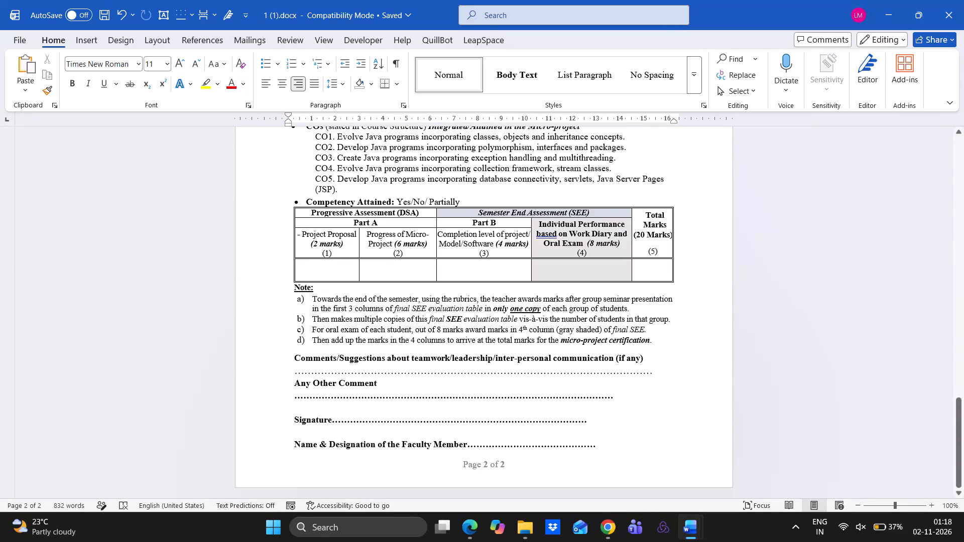
pyautogui.scroll(8, 680, 226)
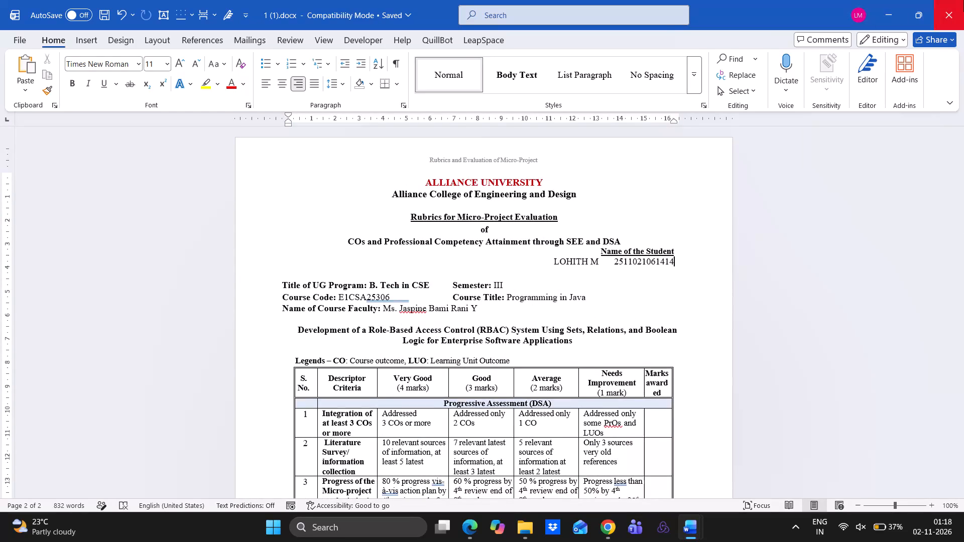
pyautogui.click(963, 0)
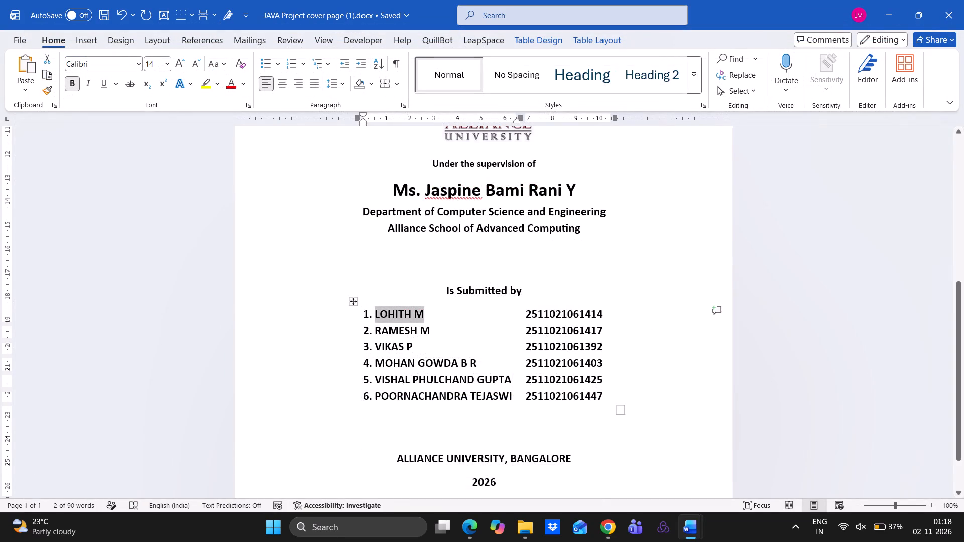
# Open 1 (2).docx from the Rubrics folder and arrange it side by side with the JAVA Project cover page document.
pyautogui.click(524, 470)
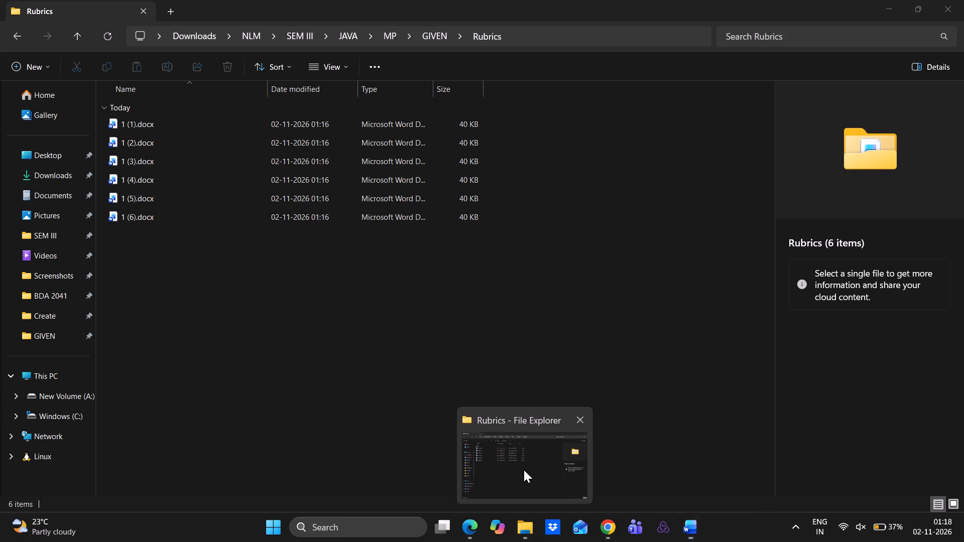
pyautogui.doubleClick(160, 142)
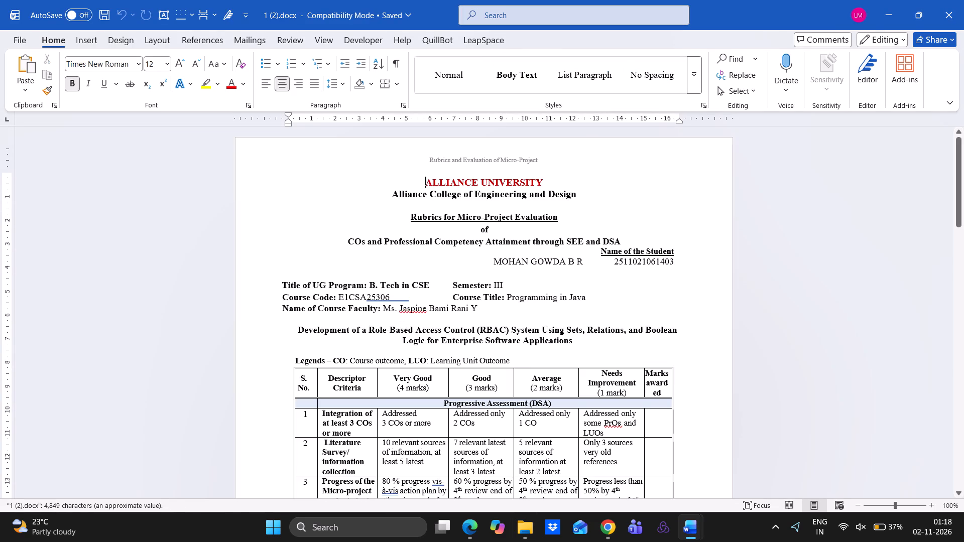
pyautogui.press('super+Left')
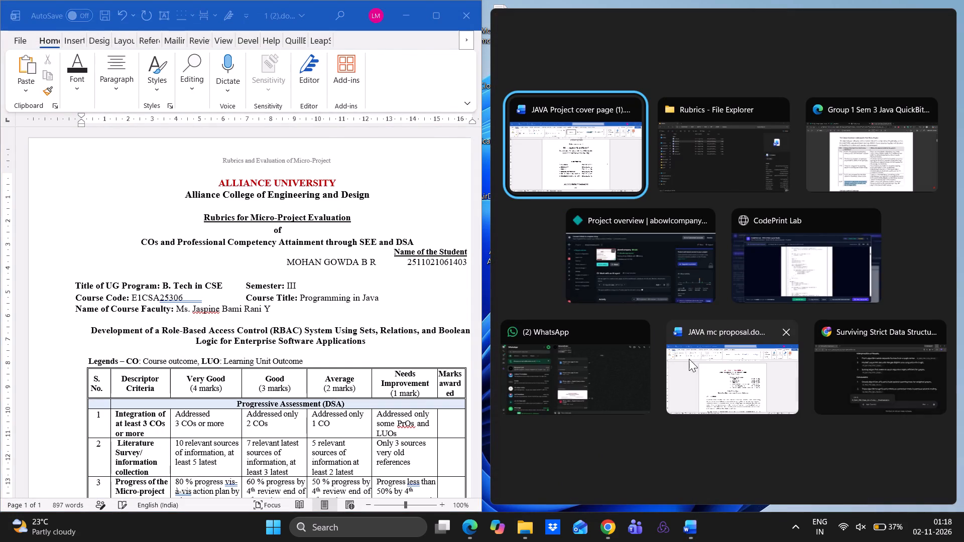
pyautogui.click(578, 155)
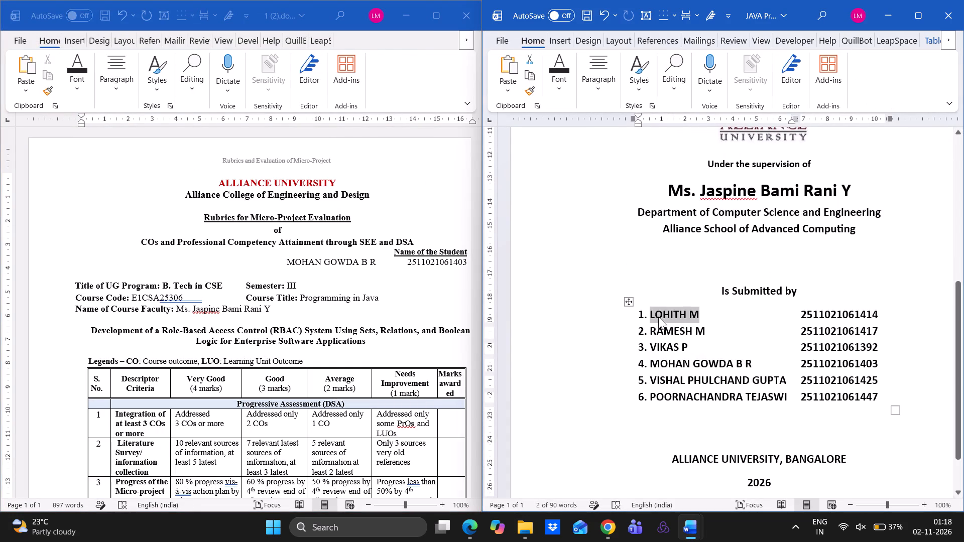
# Replace the student name in 1 (2).docx with the cover page's second student, keeping the rubrics document's own text formatting.
pyautogui.moveTo(649, 330); pyautogui.dragTo(657, 331)
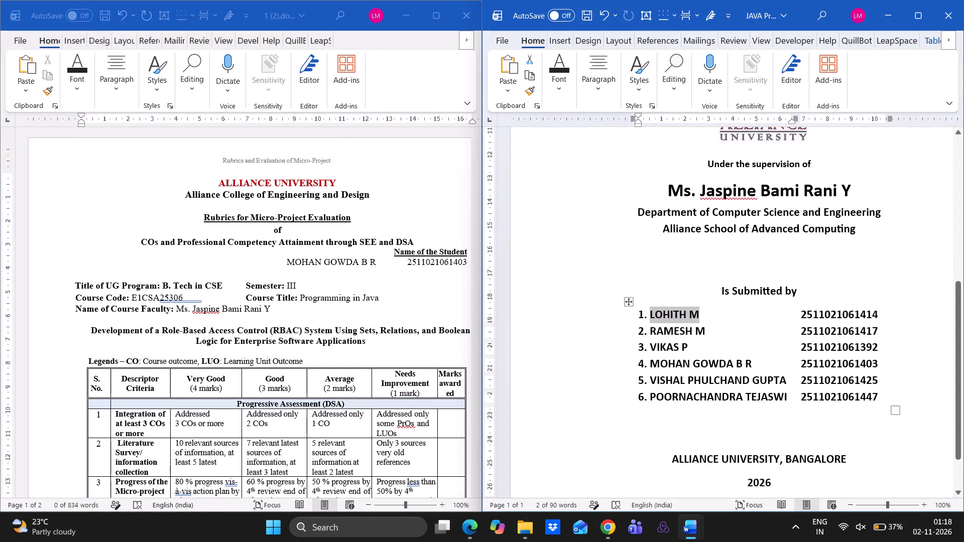
pyautogui.moveTo(657, 331); pyautogui.dragTo(704, 331)
pyautogui.hotkey('ctrl', 'c')
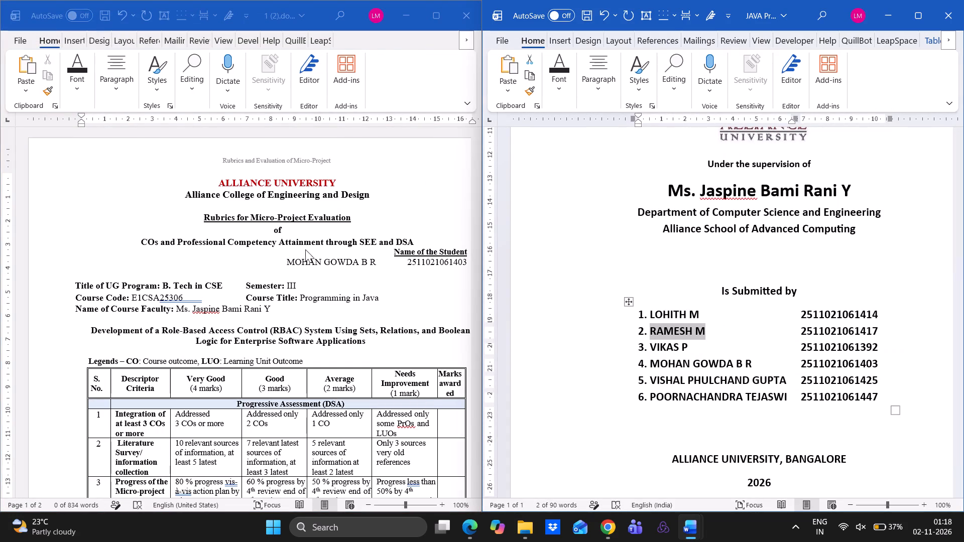
pyautogui.click(290, 262)
pyautogui.moveTo(290, 262); pyautogui.dragTo(291, 262)
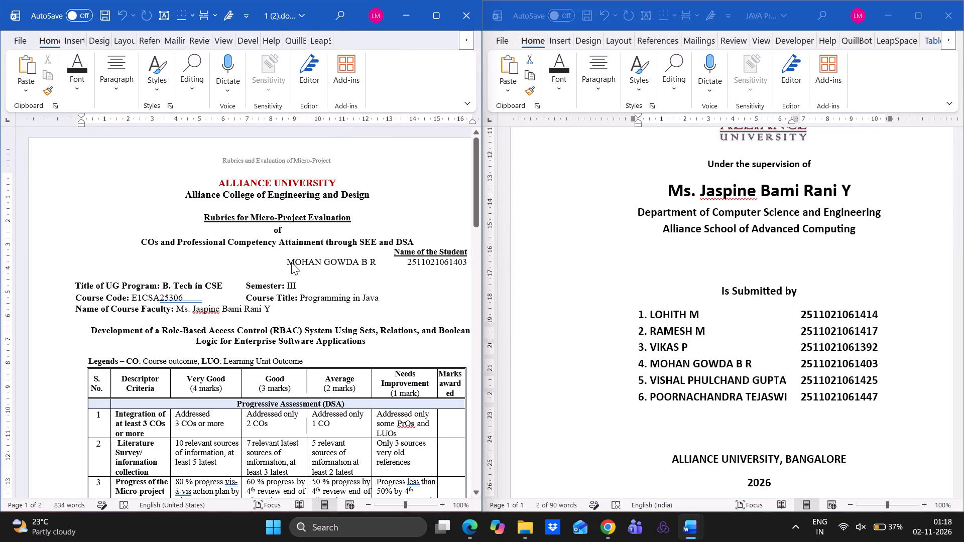
pyautogui.moveTo(291, 262); pyautogui.dragTo(331, 265)
pyautogui.moveTo(376, 262); pyautogui.dragTo(326, 266)
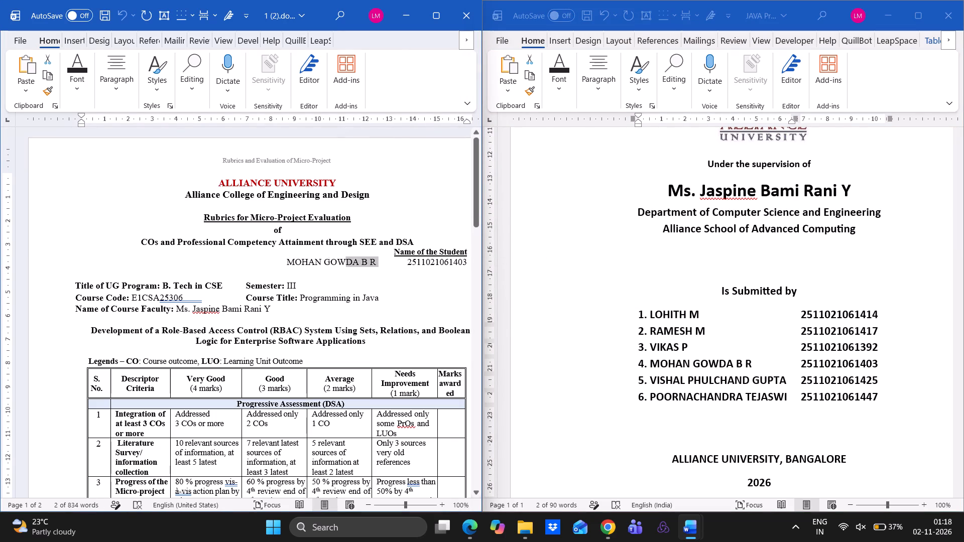
pyautogui.moveTo(326, 266); pyautogui.dragTo(294, 265)
pyautogui.hotkey('ctrl', 'shift', 'v')
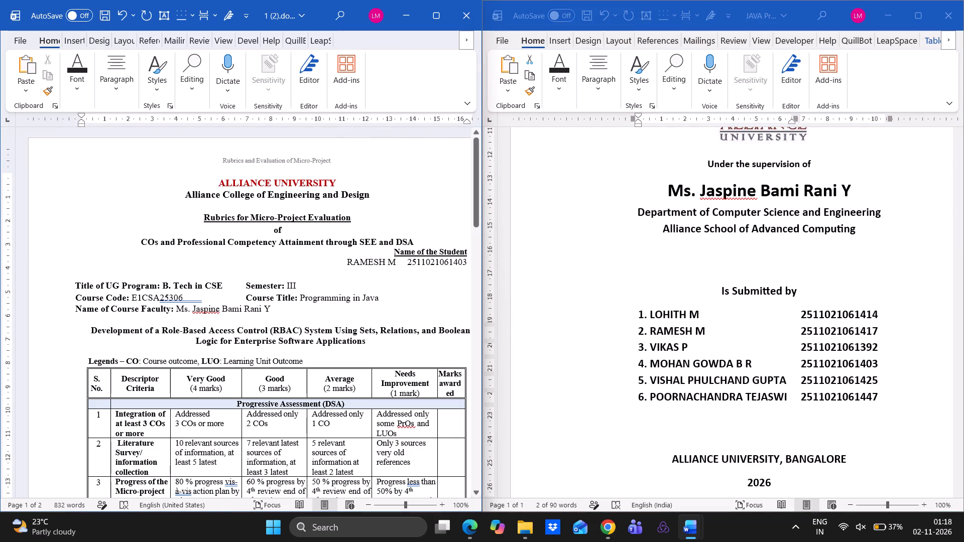
# Change the registration number in 1 (2).docx to the second student's, save, and close the document.
pyautogui.press('Right')
pyautogui.press('Right')
pyautogui.press('Right')
pyautogui.press('Right')
pyautogui.press('Right')
pyautogui.press('Right')
pyautogui.press('Right')
pyautogui.press('Right')
pyautogui.press('Right')
pyautogui.press('Right')
pyautogui.press('Right')
pyautogui.press('Right')
pyautogui.press('Right')
pyautogui.press('Right')
pyautogui.press('Right')
pyautogui.press('BackSpace')
pyautogui.press('BackSpace')
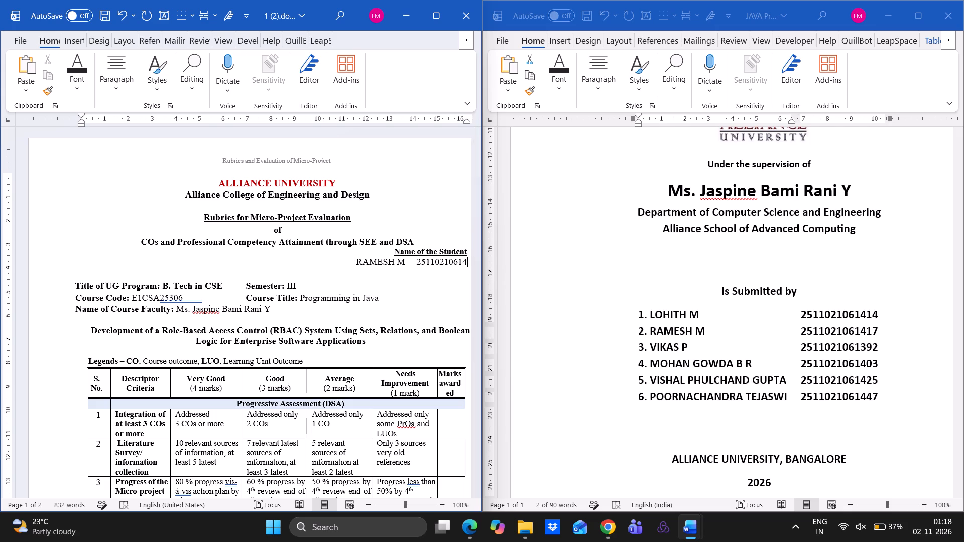
pyautogui.write('17')
pyautogui.click(398, 289)
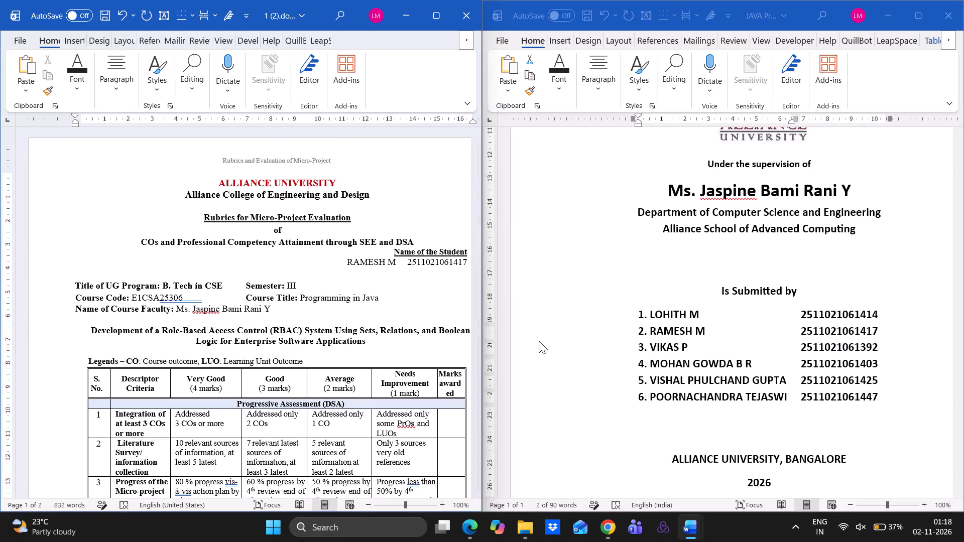
pyautogui.hotkey('ctrl', 's')
pyautogui.click(468, 9)
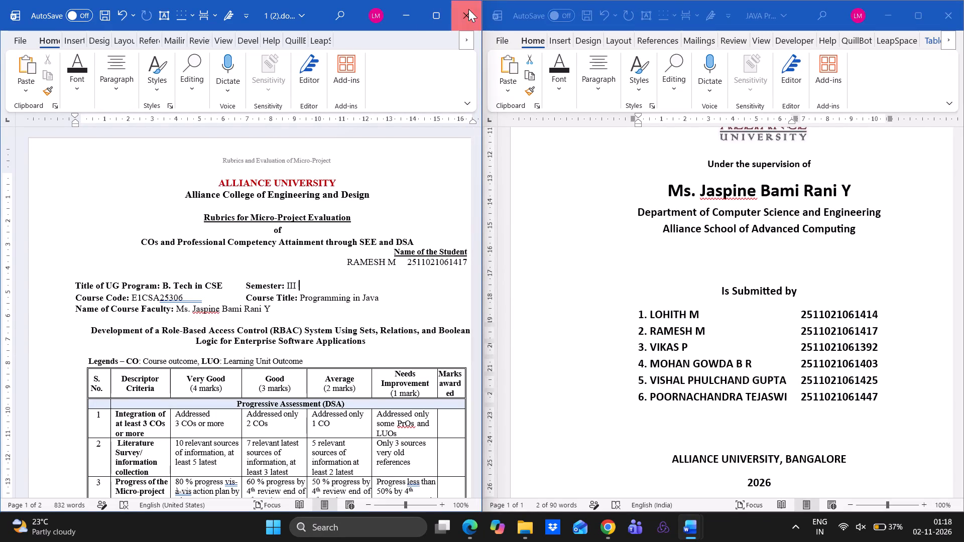
# Open 1 (3).docx beside the cover page and replace its student name with the third student's as unformatted text.
pyautogui.doubleClick(167, 162)
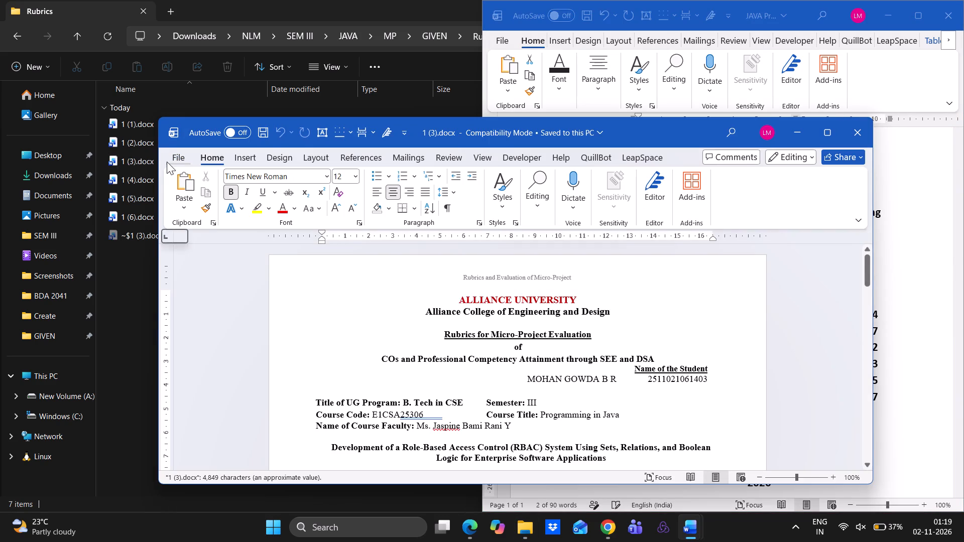
pyautogui.press('super+Left')
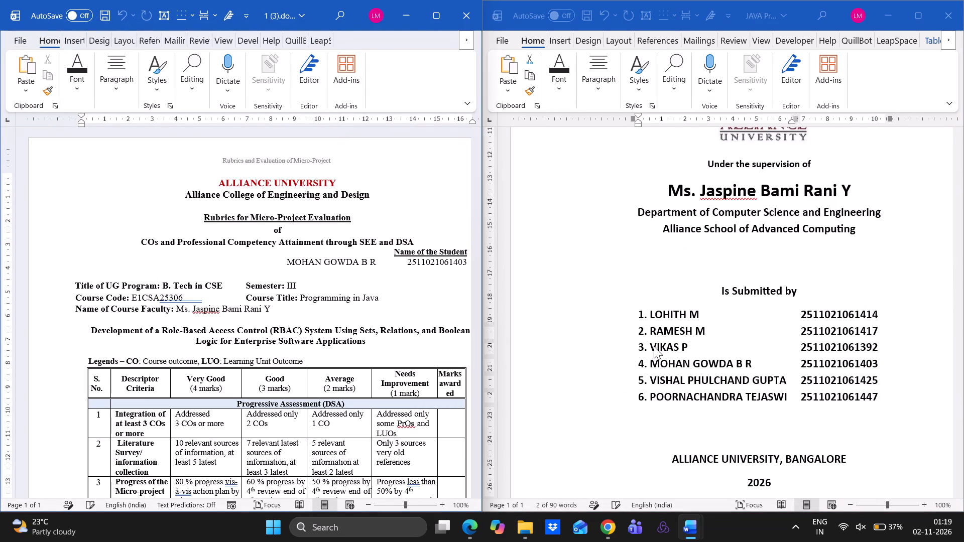
pyautogui.click(652, 346)
pyautogui.moveTo(652, 346); pyautogui.dragTo(686, 345)
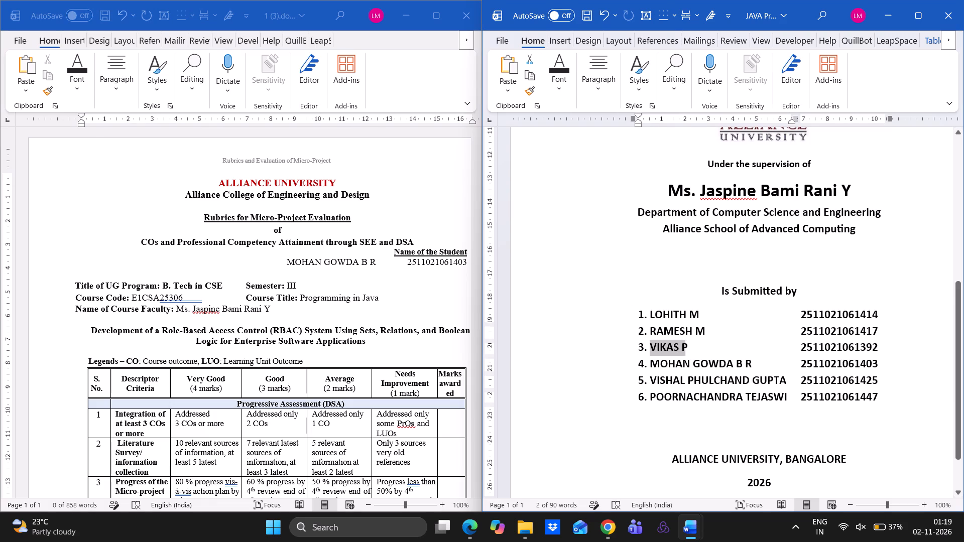
pyautogui.moveTo(686, 345); pyautogui.dragTo(687, 345)
pyautogui.hotkey('ctrl', 'c')
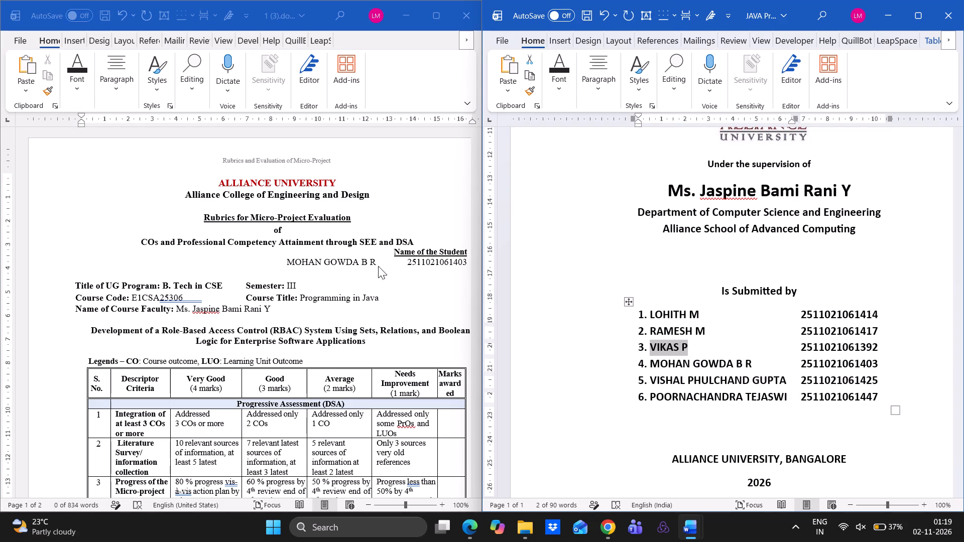
pyautogui.doubleClick(374, 264)
pyautogui.click(374, 263)
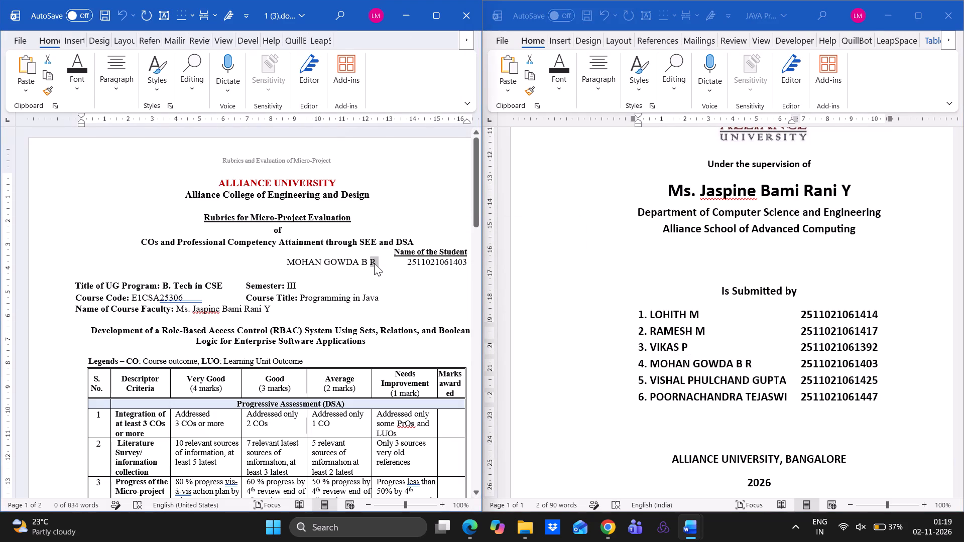
pyautogui.moveTo(375, 262); pyautogui.dragTo(296, 258)
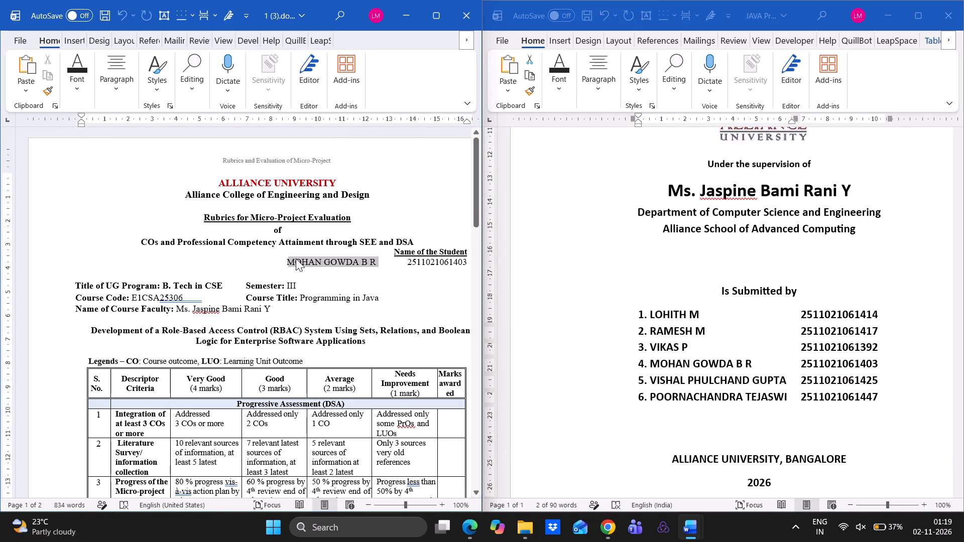
pyautogui.hotkey('ctrl', 'shift', 'v')
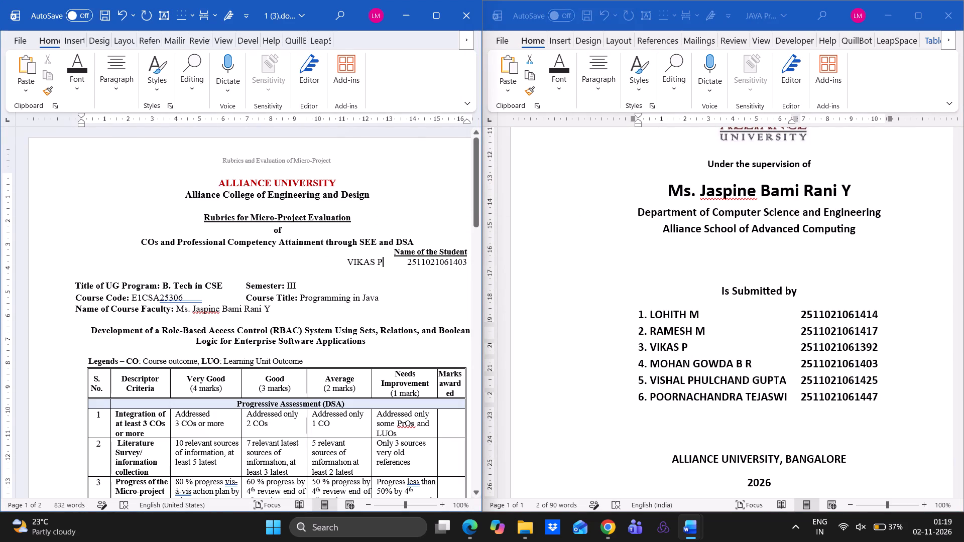
# Change the registration number in 1 (3).docx to the third student's, save, and close the document.
pyautogui.click(464, 262)
pyautogui.press('Right')
pyautogui.press('BackSpace')
pyautogui.press('BackSpace')
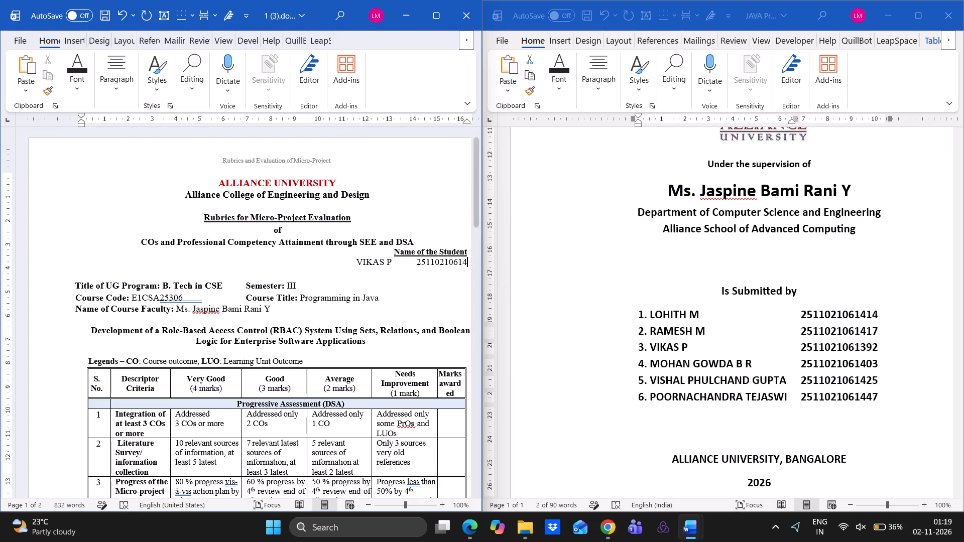
pyautogui.press('BackSpace')
pyautogui.write('392')
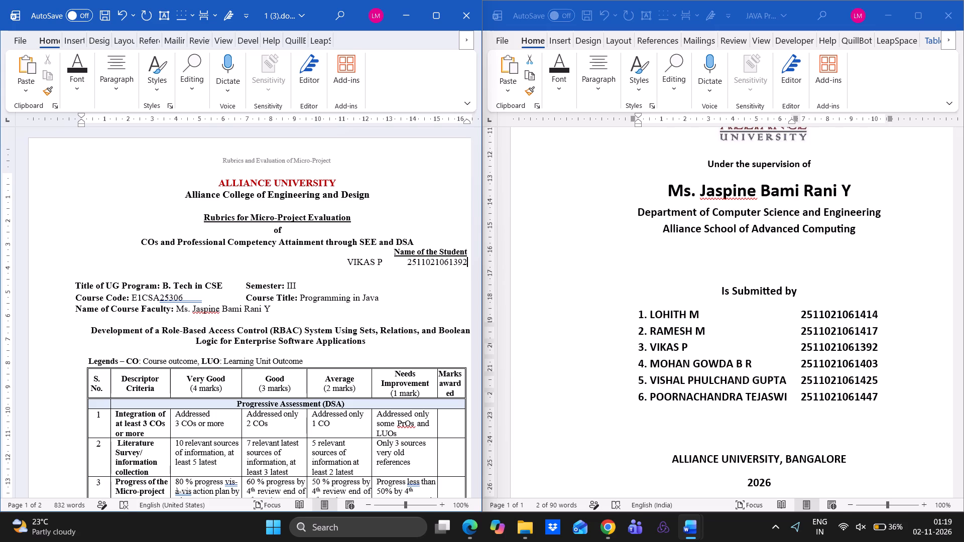
pyautogui.hotkey('ctrl', 's')
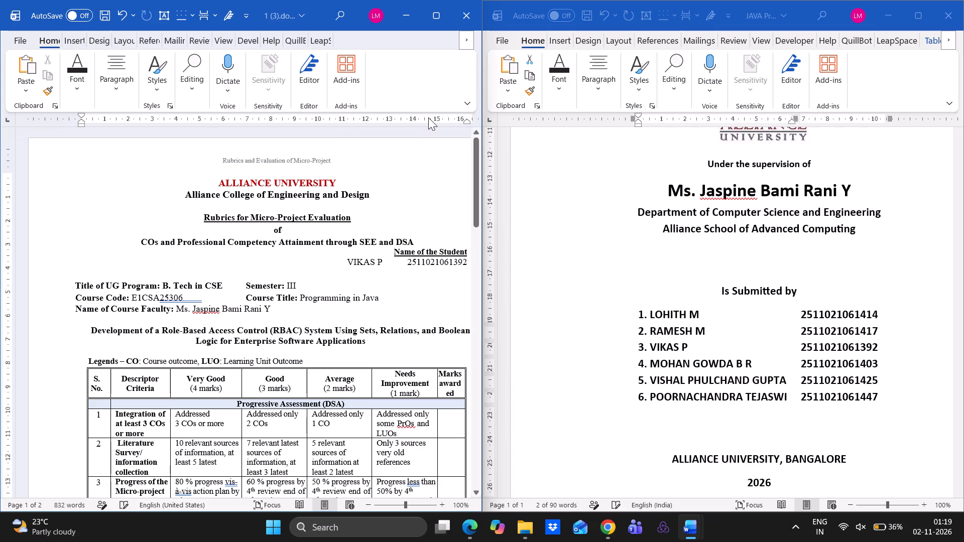
pyautogui.click(467, 17)
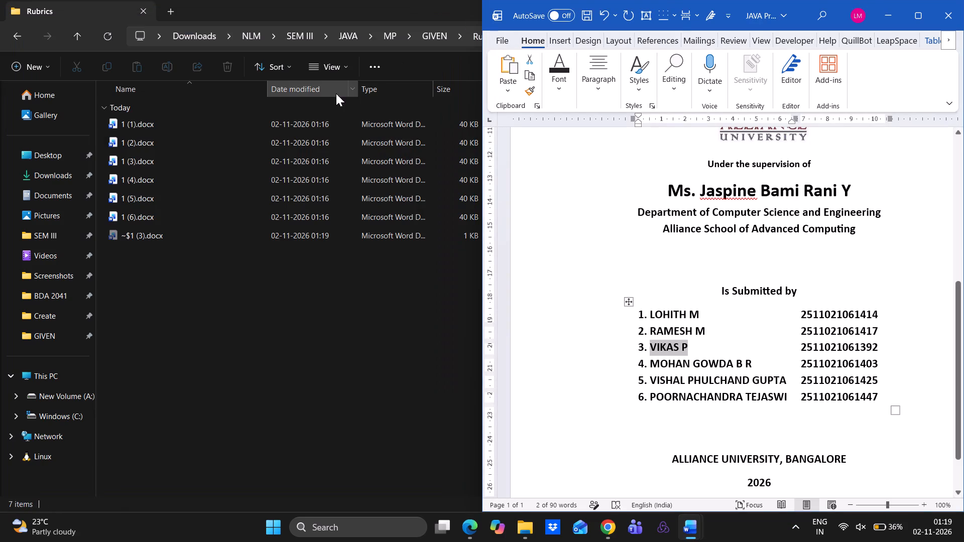
# Open 1 (4).docx from the Rubrics folder and arrange it side by side with the cover page document.
pyautogui.doubleClick(167, 175)
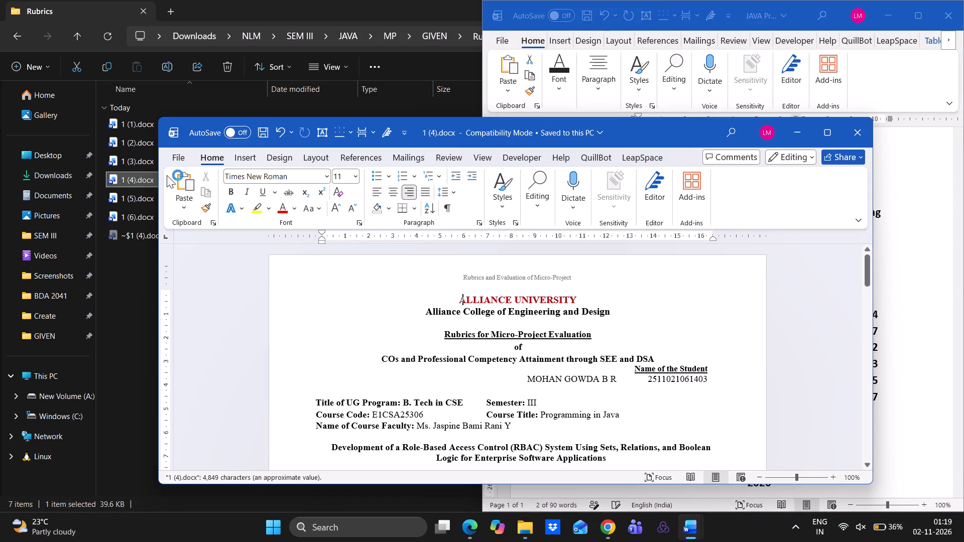
pyautogui.press('super+Left')
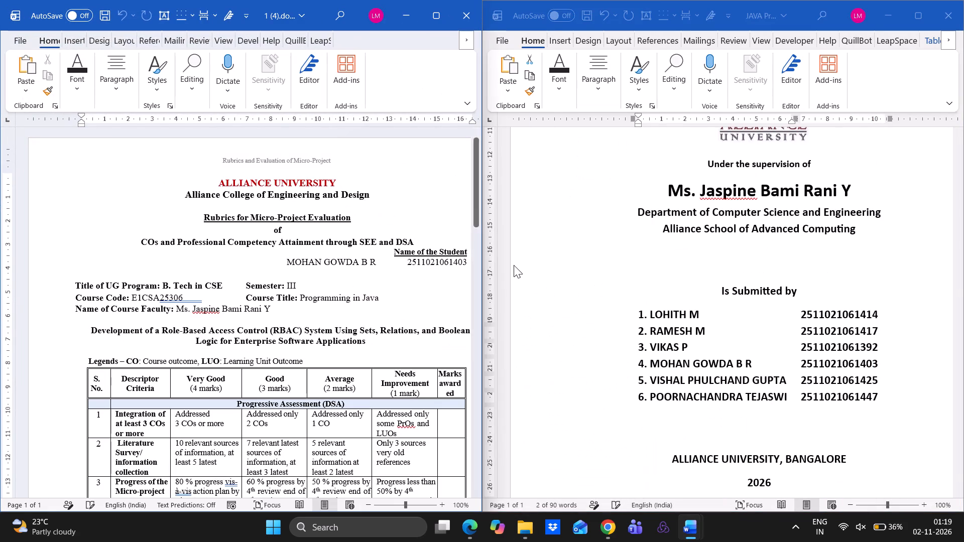
pyautogui.click(649, 361)
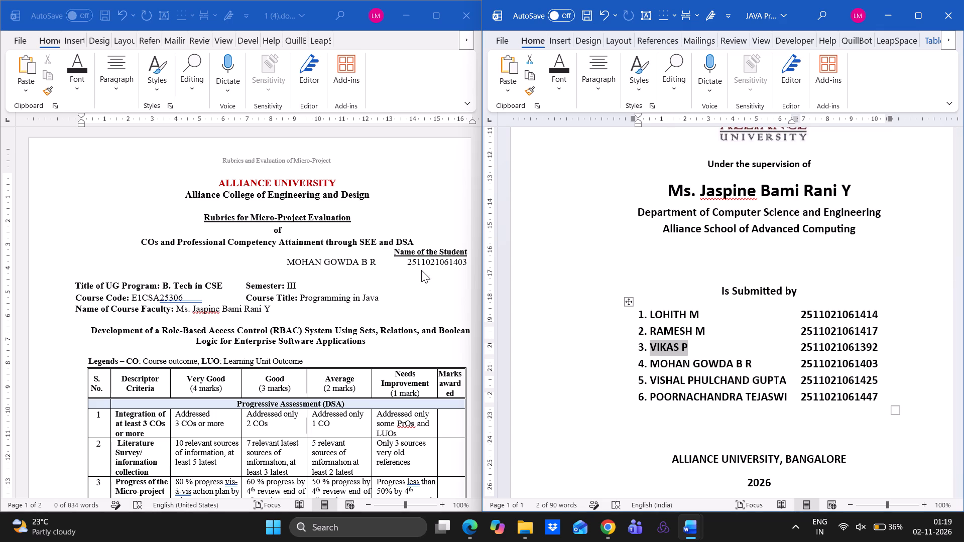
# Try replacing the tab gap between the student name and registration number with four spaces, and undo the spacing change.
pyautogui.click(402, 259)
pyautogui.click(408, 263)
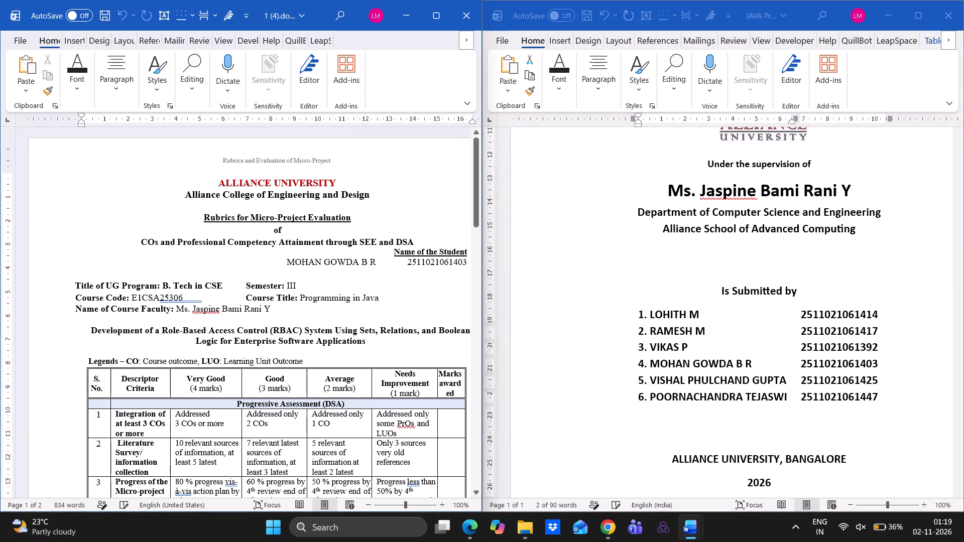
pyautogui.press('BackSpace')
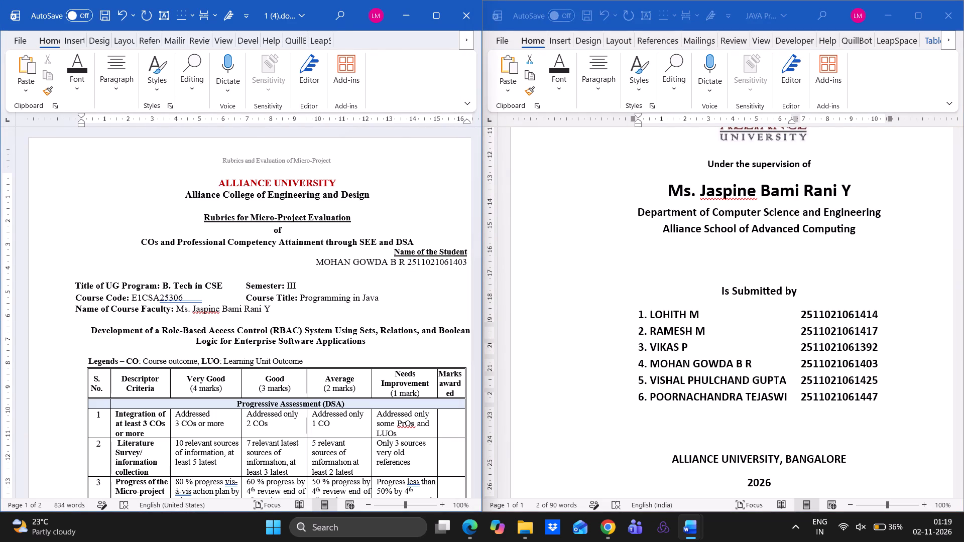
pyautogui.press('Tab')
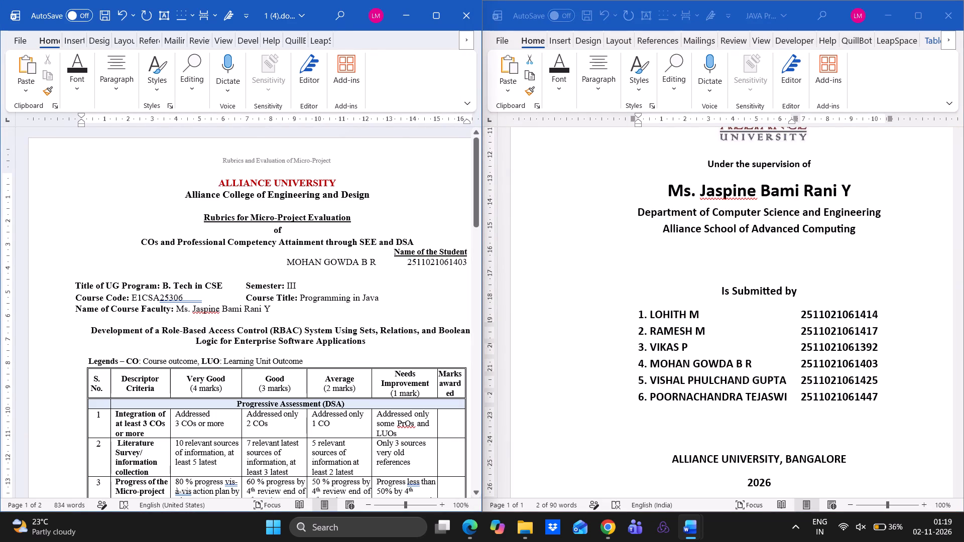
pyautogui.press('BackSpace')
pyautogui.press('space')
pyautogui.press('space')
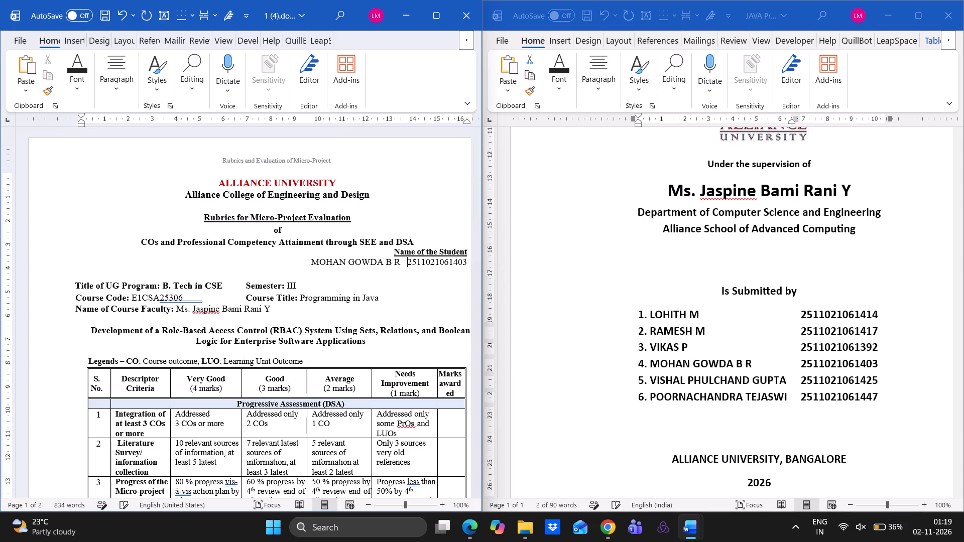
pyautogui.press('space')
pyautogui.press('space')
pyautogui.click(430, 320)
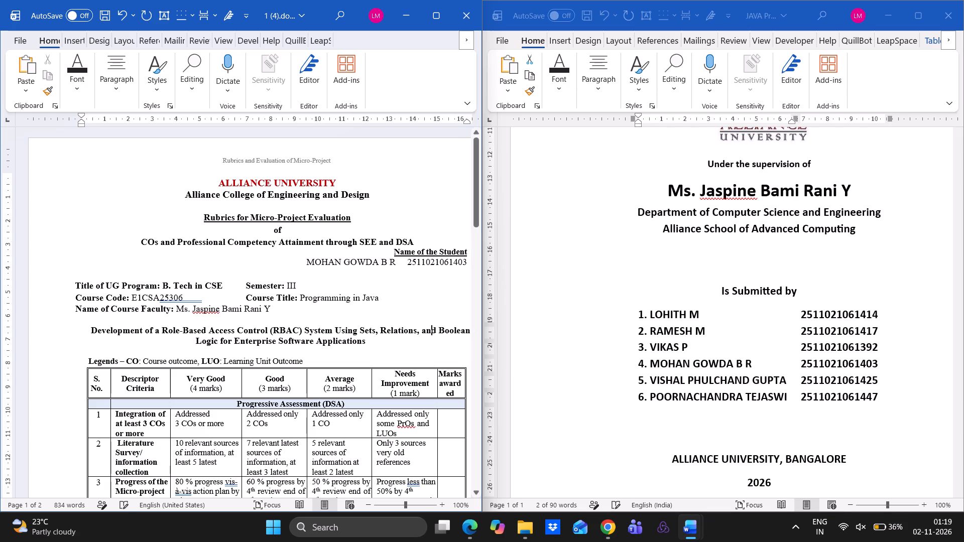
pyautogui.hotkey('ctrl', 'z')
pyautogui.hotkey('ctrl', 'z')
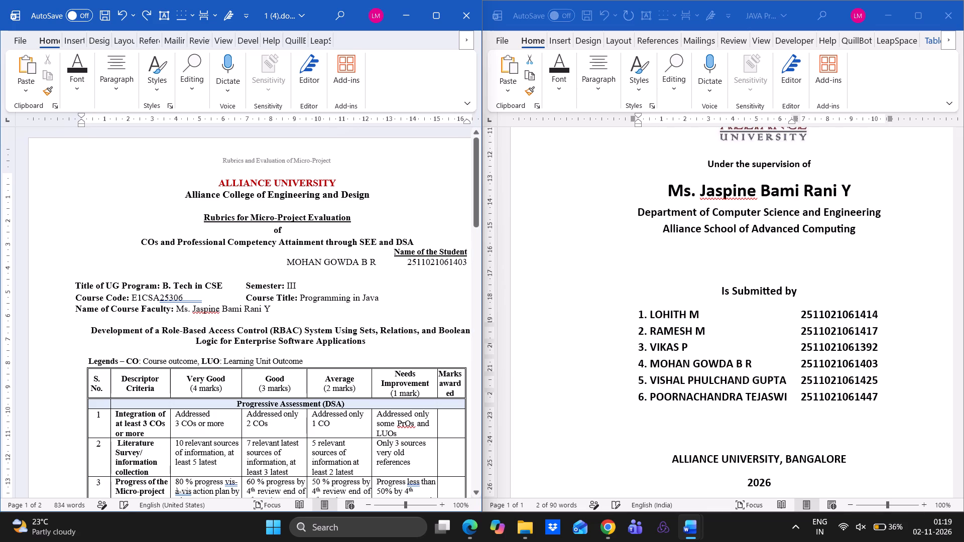
# Save 1 (4).docx with the fourth student's existing details and close the document.
pyautogui.click(398, 316)
pyautogui.hotkey('ctrl', 's')
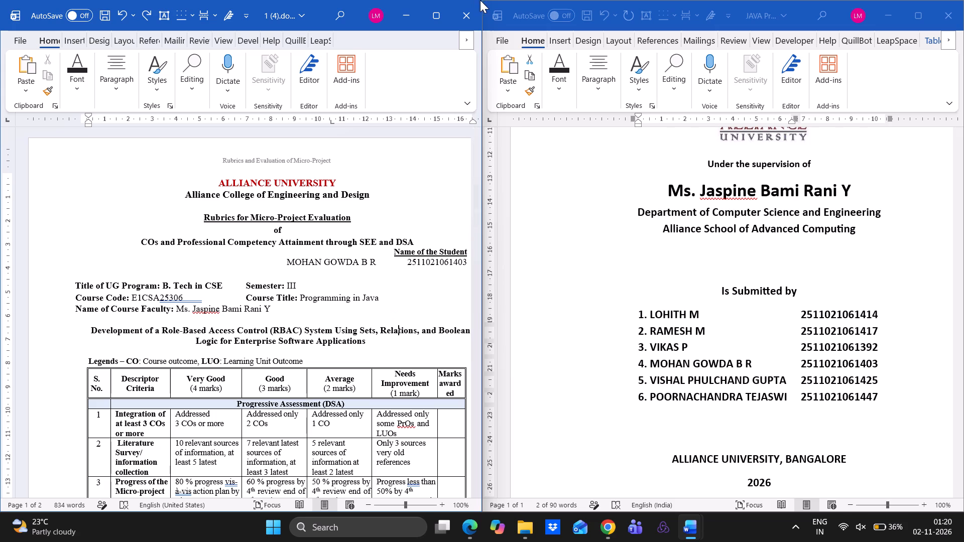
pyautogui.click(461, 15)
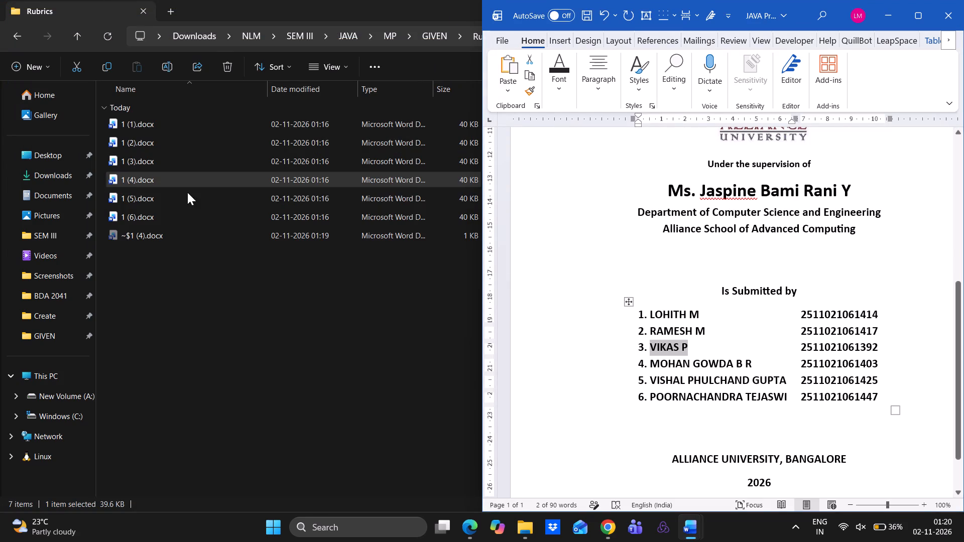
# Open 1 (5).docx from the Rubrics folder and arrange it side by side with the cover page document.
pyautogui.doubleClick(161, 202)
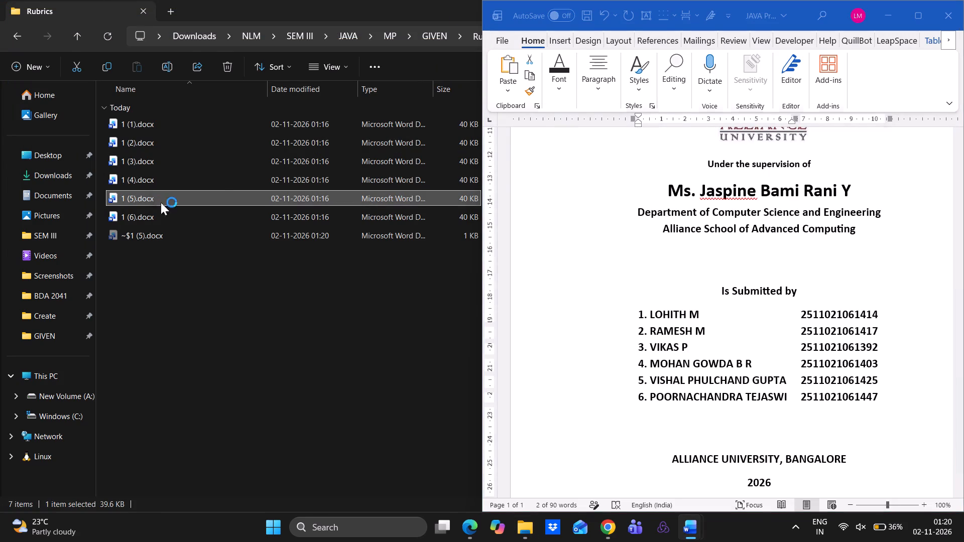
pyautogui.press('super+Left')
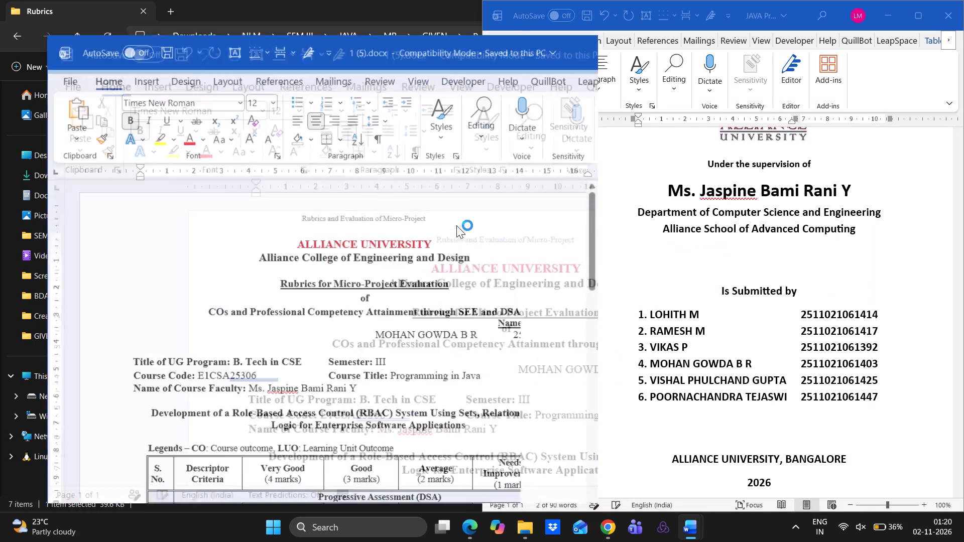
# Replace the student name in 1 (5).docx with the fifth student's name from the cover page, keeping one tab gap before the registration number.
pyautogui.click(654, 384)
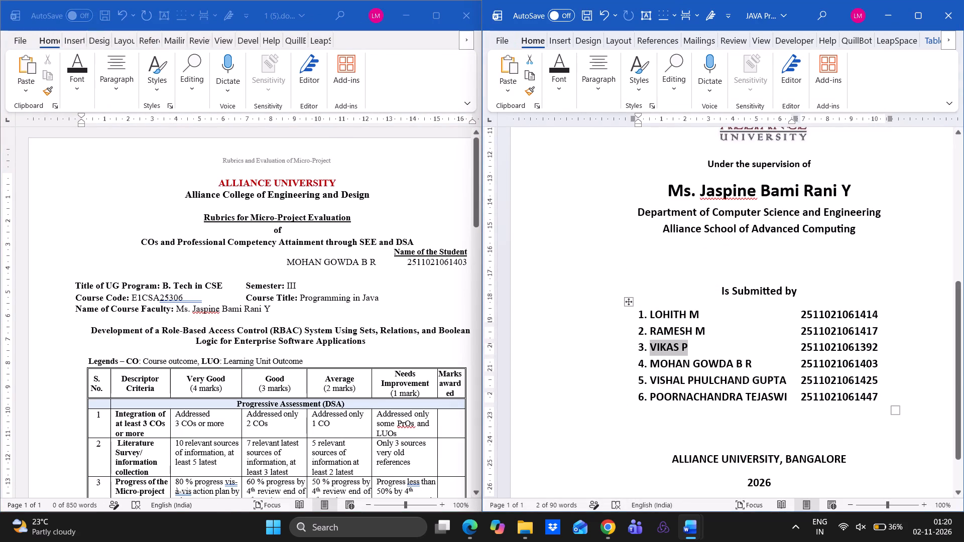
pyautogui.moveTo(651, 379); pyautogui.dragTo(780, 377)
pyautogui.hotkey('ctrl', 'c')
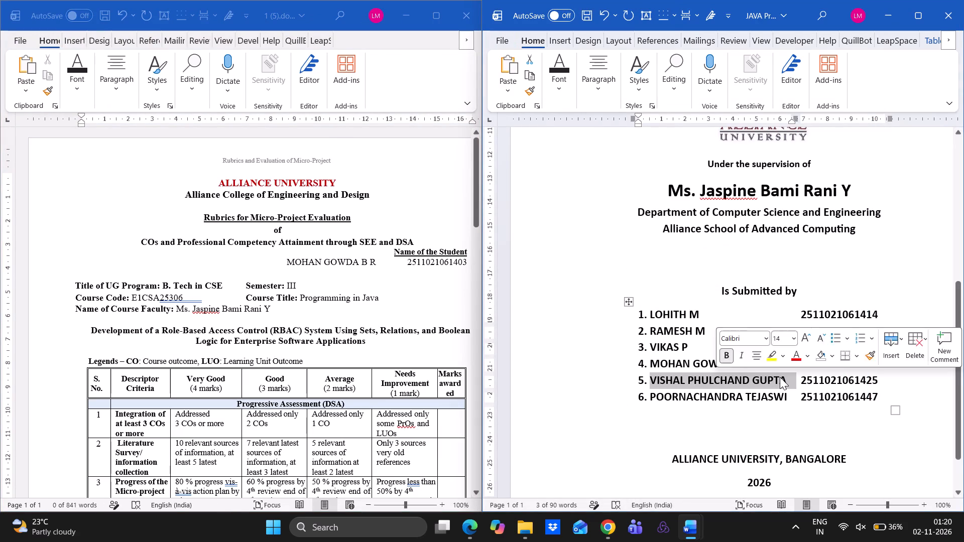
pyautogui.click(292, 259)
pyautogui.moveTo(292, 259); pyautogui.dragTo(356, 260)
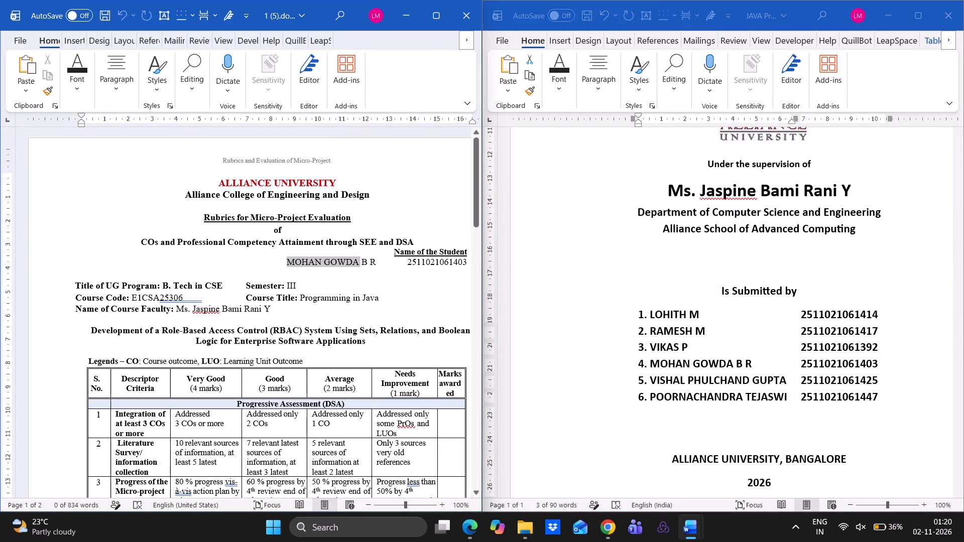
pyautogui.moveTo(356, 260); pyautogui.dragTo(376, 259)
pyautogui.hotkey('ctrl', 'shift', 'v')
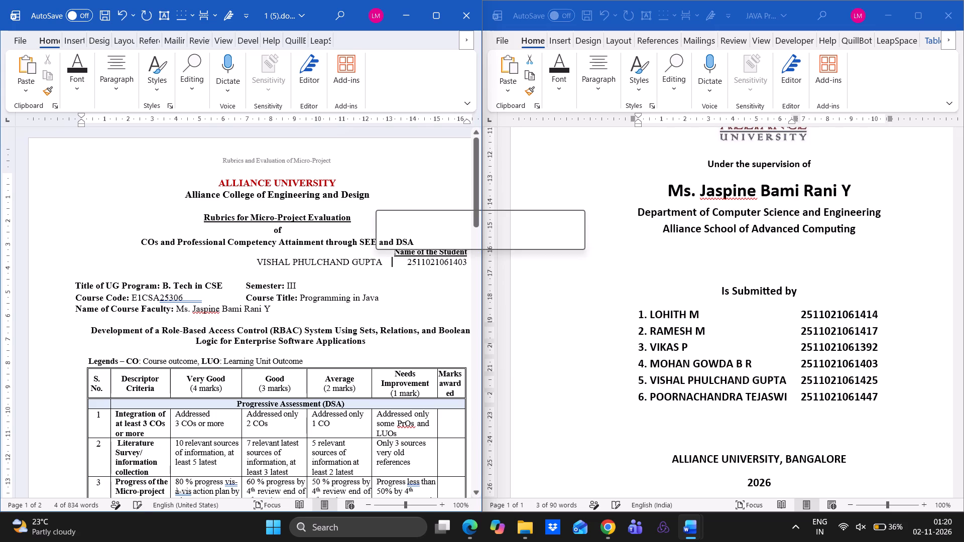
pyautogui.press('BackSpace')
pyautogui.press('BackSpace')
pyautogui.press('BackSpace')
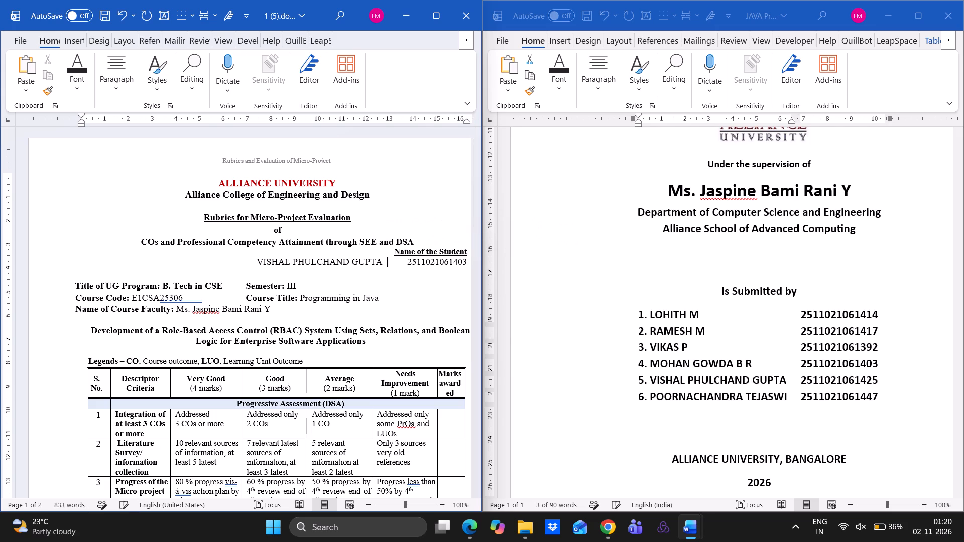
pyautogui.press('Delete')
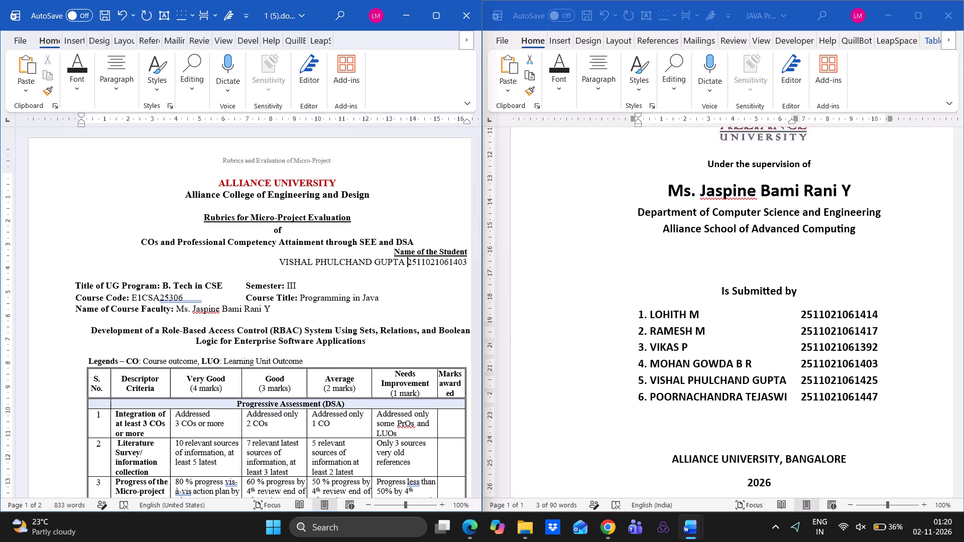
pyautogui.press('BackSpace')
pyautogui.press('Tab')
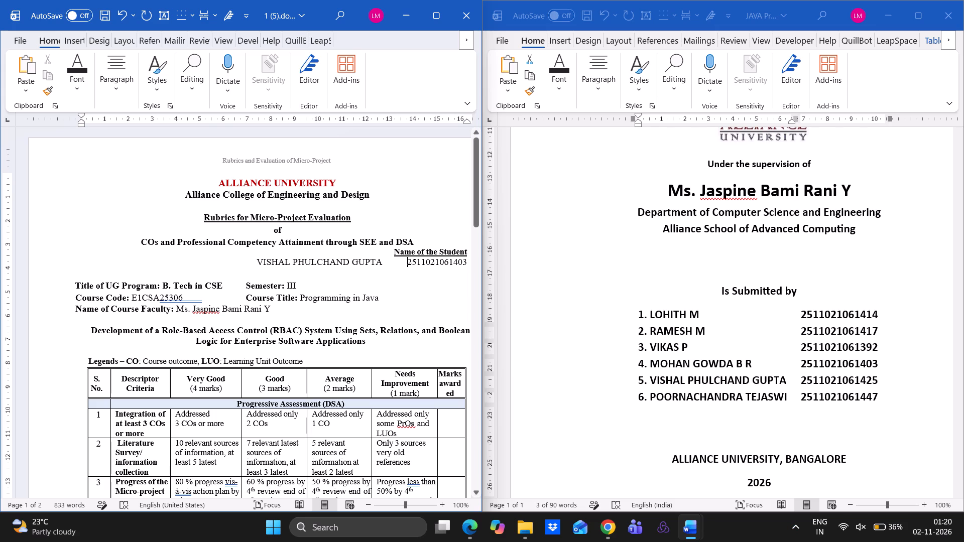
# Update the registration number in 1 (5).docx to the fifth student's from the cover page, then save and close the document.
pyautogui.click(467, 262)
pyautogui.press('BackSpace')
pyautogui.press('BackSpace')
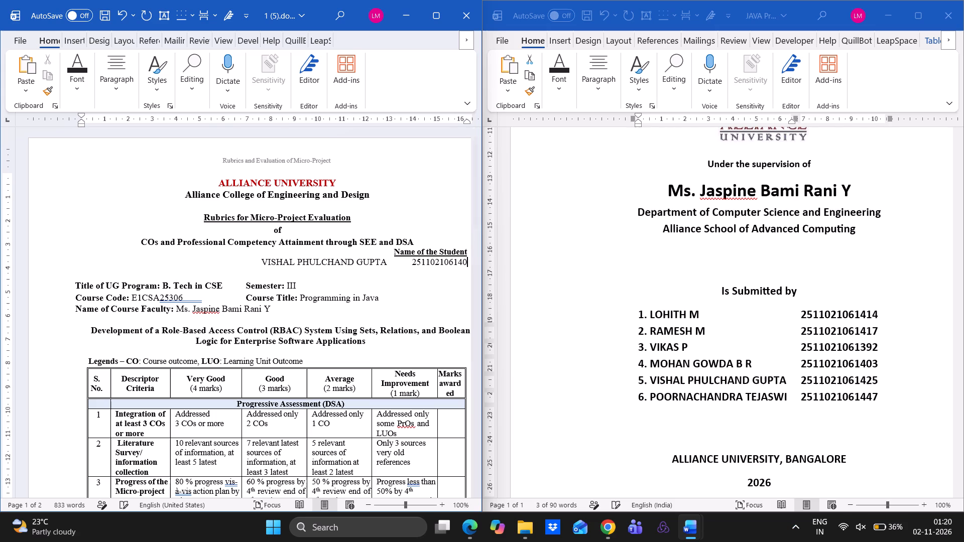
pyautogui.write('25')
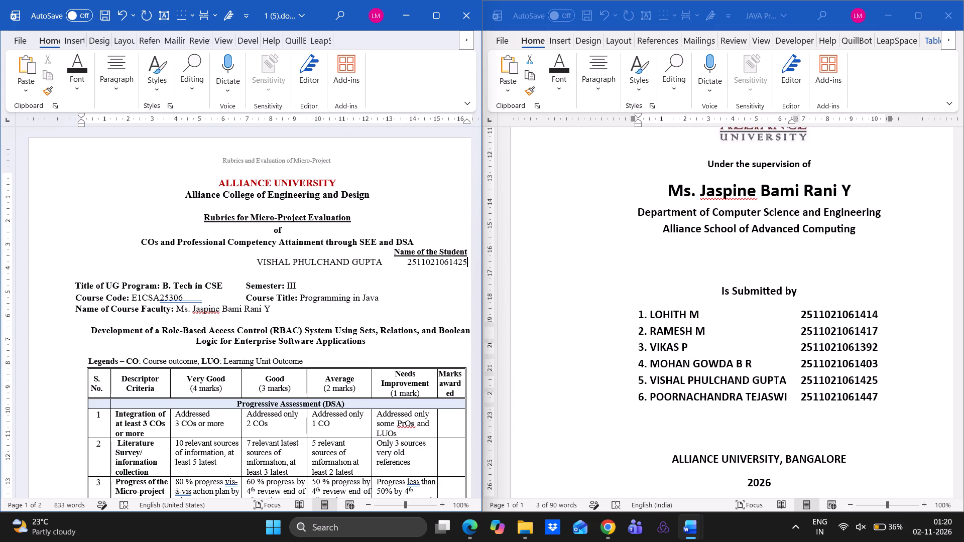
pyautogui.hotkey('ctrl', 's')
pyautogui.click(460, 16)
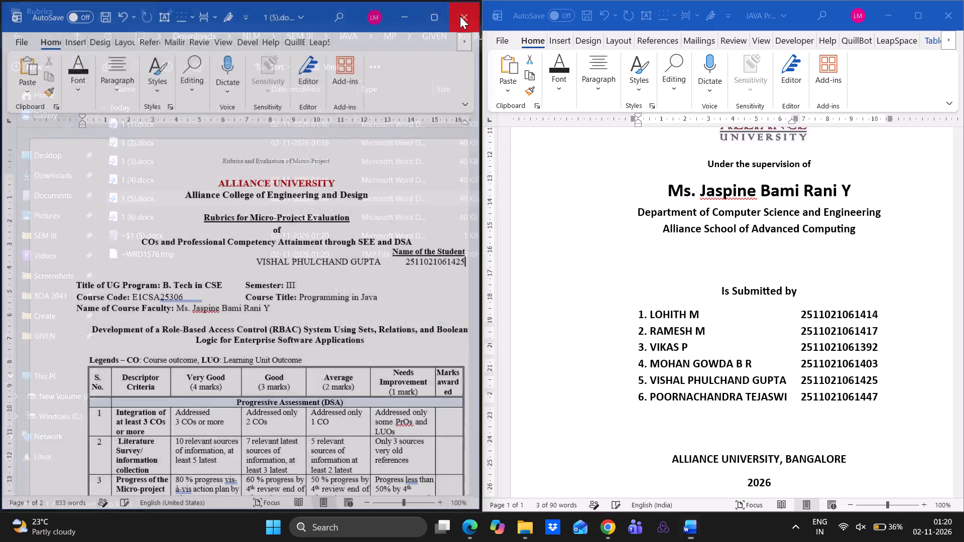
# Open 1 (6).docx from the Rubrics folder and arrange it side by side with the cover page document.
pyautogui.doubleClick(149, 221)
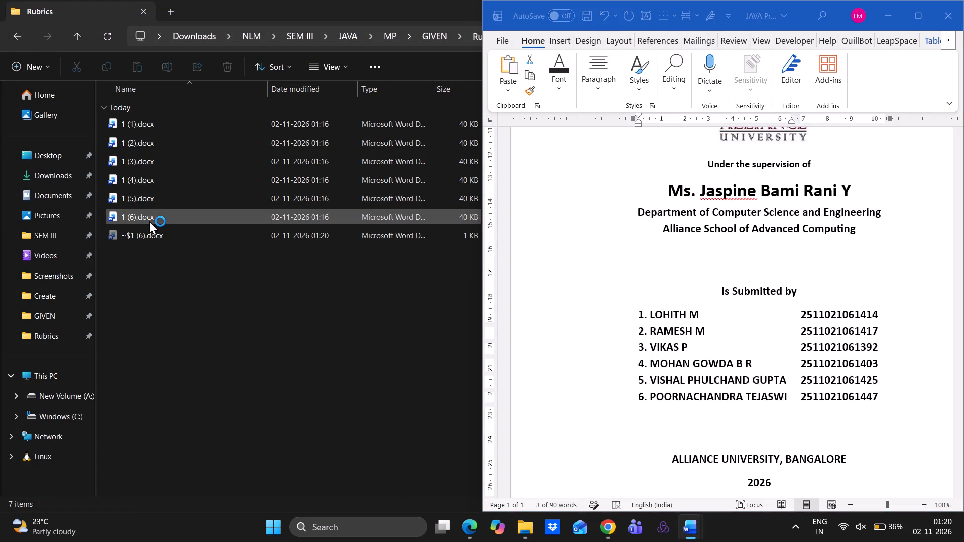
pyautogui.hotkey('ctrl', 'shift', 'Left')
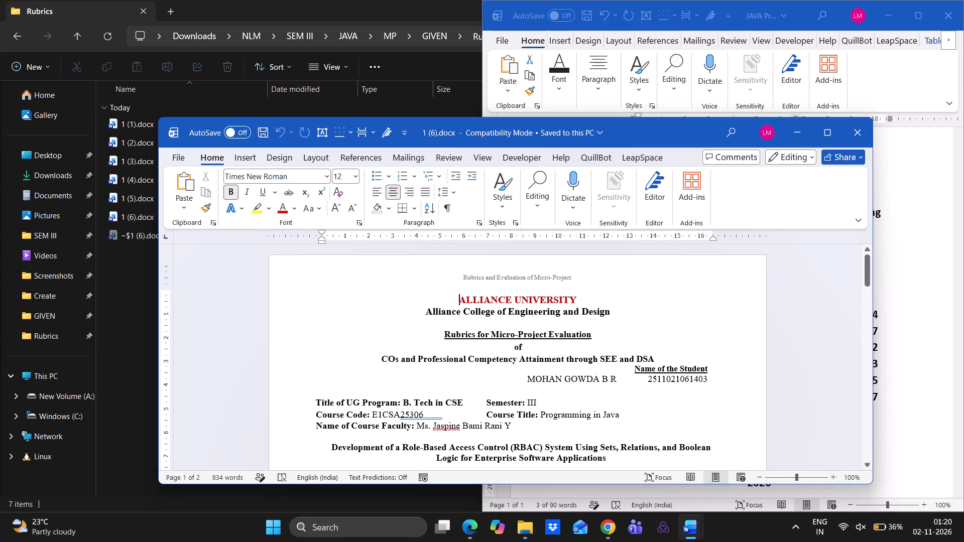
pyautogui.press('super+Left')
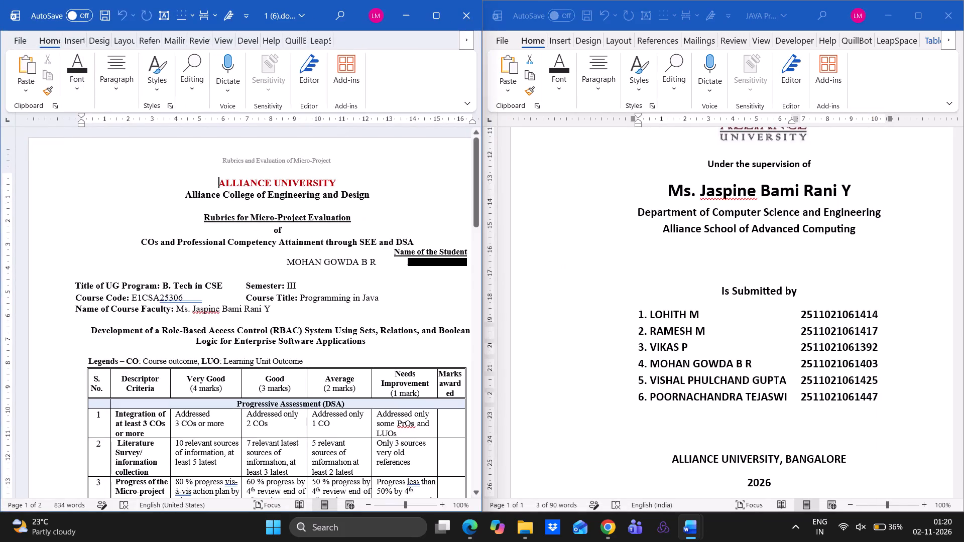
# Replace the student name in 1 (6).docx with the sixth student's name copied from the cover page as plain text.
pyautogui.click(652, 398)
pyautogui.moveTo(652, 398); pyautogui.dragTo(785, 400)
pyautogui.hotkey('ctrl', 'c')
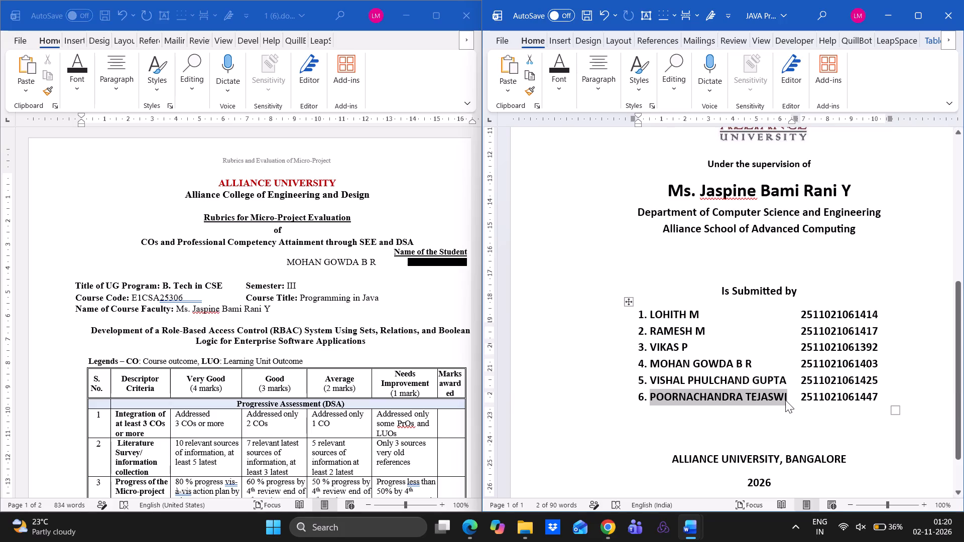
pyautogui.click(344, 257)
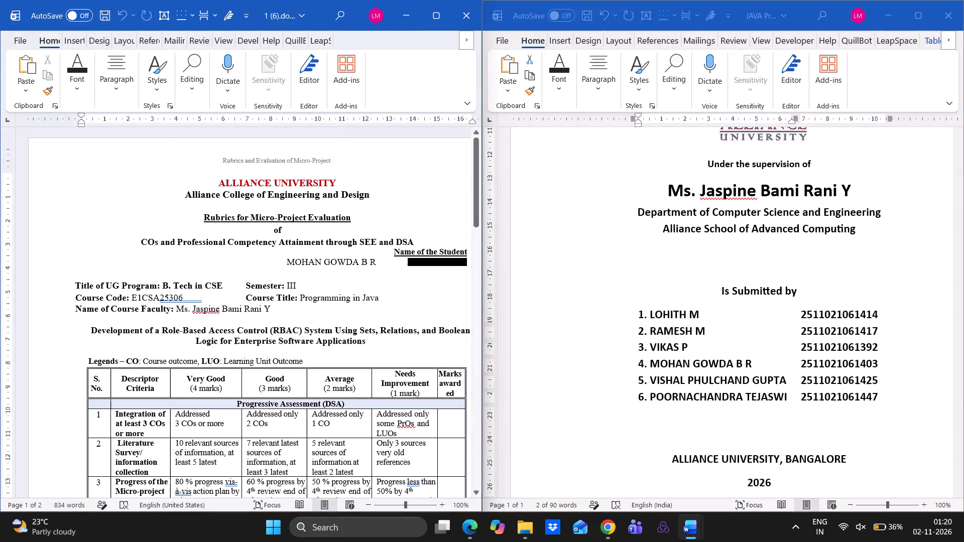
pyautogui.moveTo(291, 262); pyautogui.dragTo(377, 265)
pyautogui.hotkey('ctrl', 'shift', 'v')
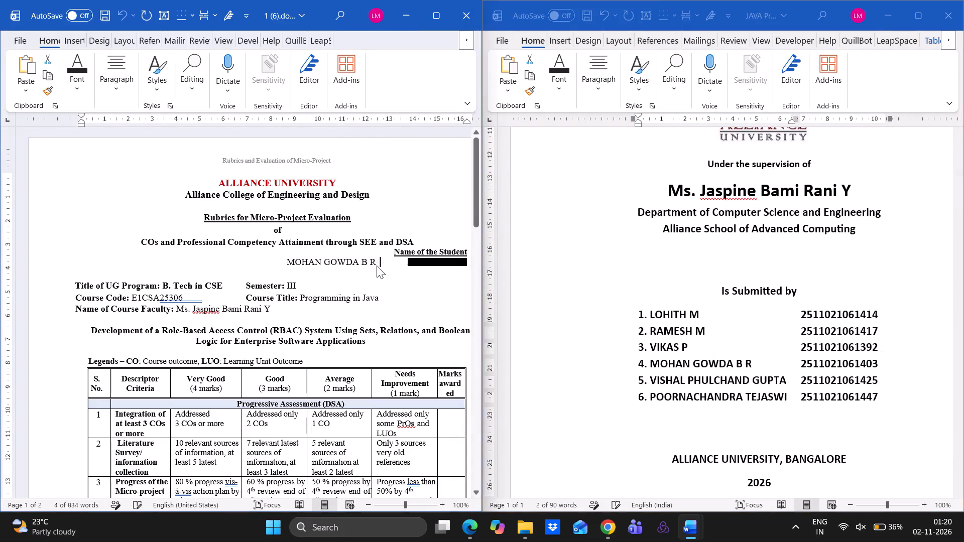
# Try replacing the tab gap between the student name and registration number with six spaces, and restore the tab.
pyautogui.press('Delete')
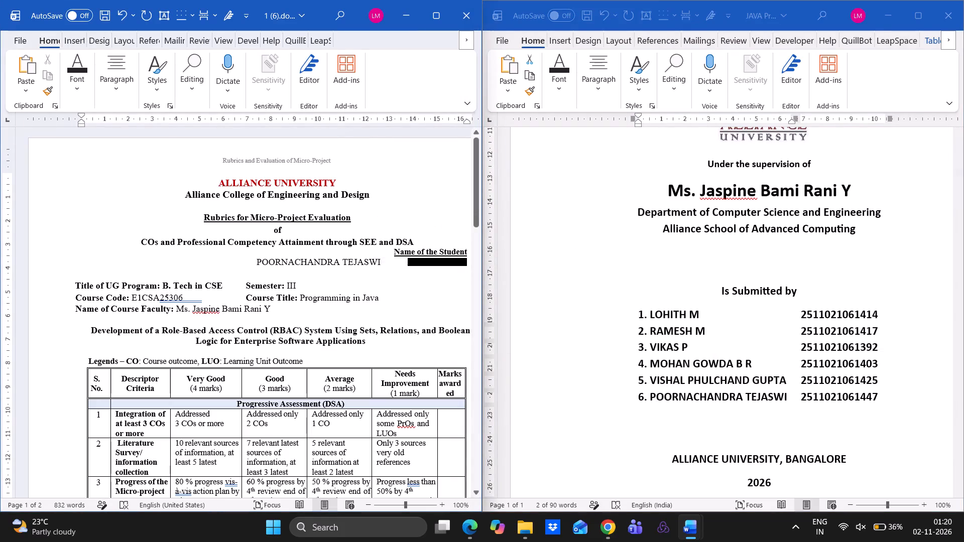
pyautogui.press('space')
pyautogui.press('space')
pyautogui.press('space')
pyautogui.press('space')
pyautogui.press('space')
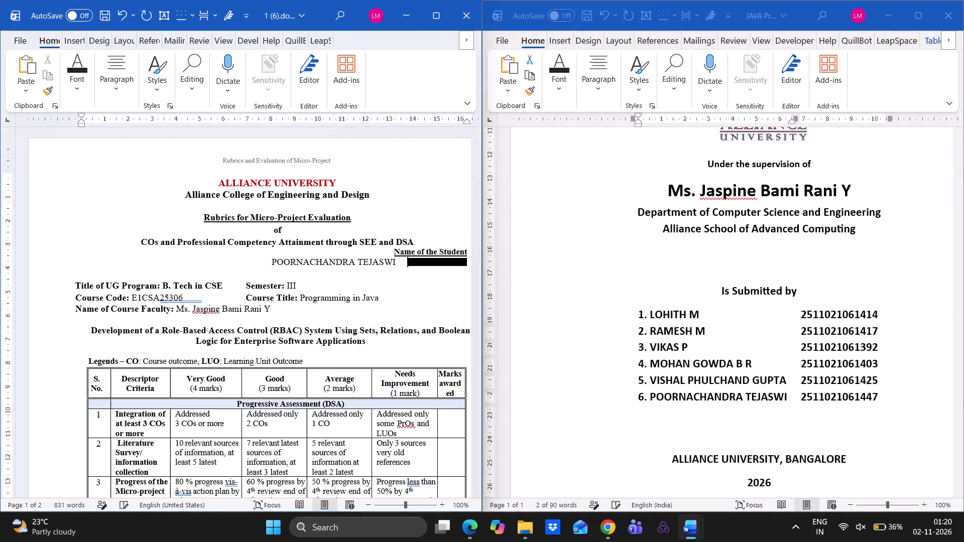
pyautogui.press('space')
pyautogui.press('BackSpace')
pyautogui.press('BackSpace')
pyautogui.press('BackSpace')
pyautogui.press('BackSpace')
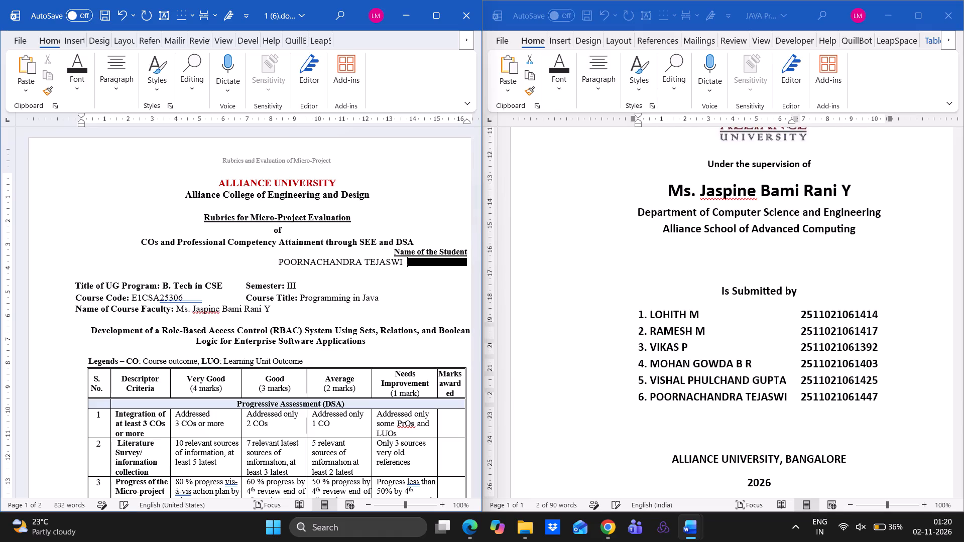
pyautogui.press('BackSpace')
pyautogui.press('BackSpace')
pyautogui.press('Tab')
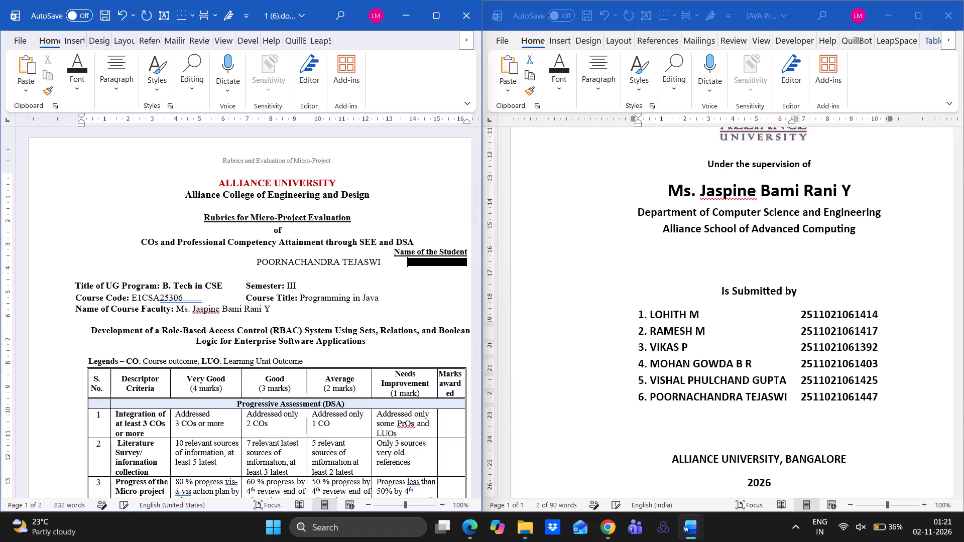
pyautogui.press('Right')
pyautogui.press('Right')
pyautogui.press('Right')
pyautogui.press('Right')
pyautogui.press('Right')
pyautogui.press('Right')
pyautogui.press('Right')
pyautogui.press('Right')
pyautogui.press('Right')
pyautogui.press('Right')
pyautogui.press('Right')
pyautogui.press('Right')
pyautogui.press('Right')
pyautogui.press('Right')
pyautogui.press('Right')
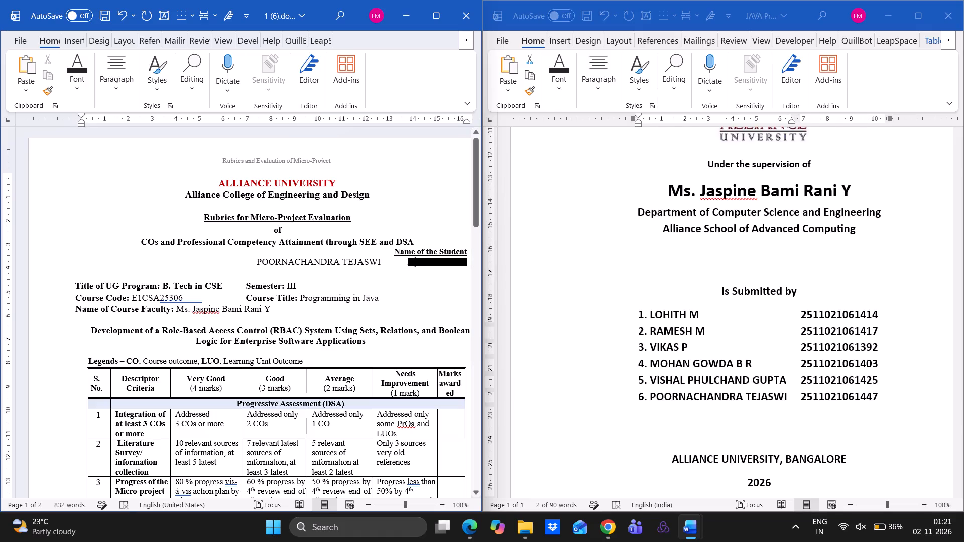
pyautogui.press('Left')
pyautogui.press('BackSpace')
pyautogui.press('BackSpace')
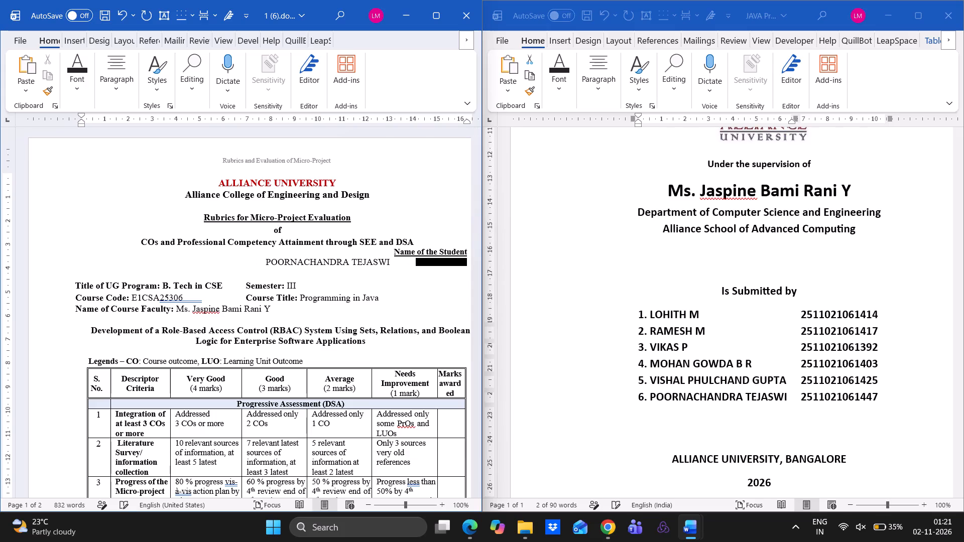
pyautogui.write('47')
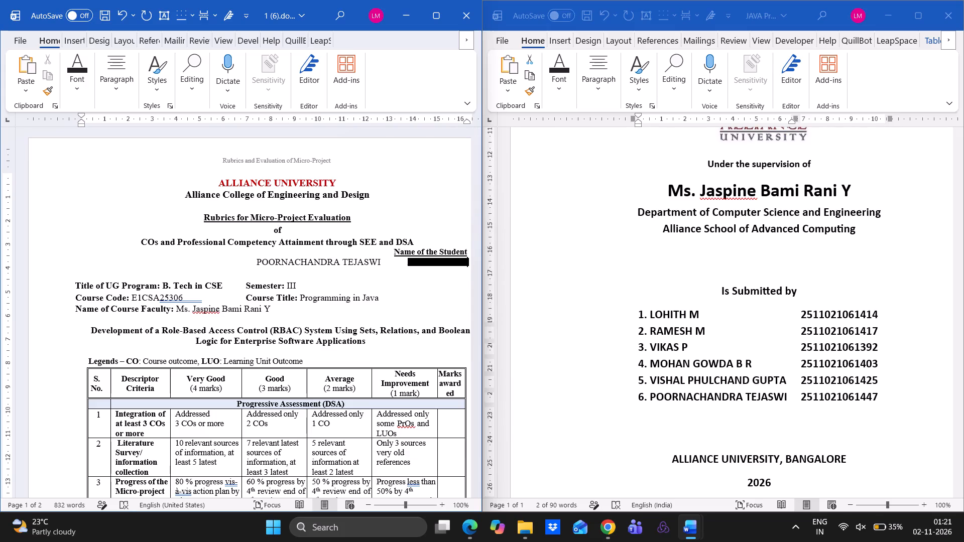
pyautogui.hotkey('ctrl', 's')
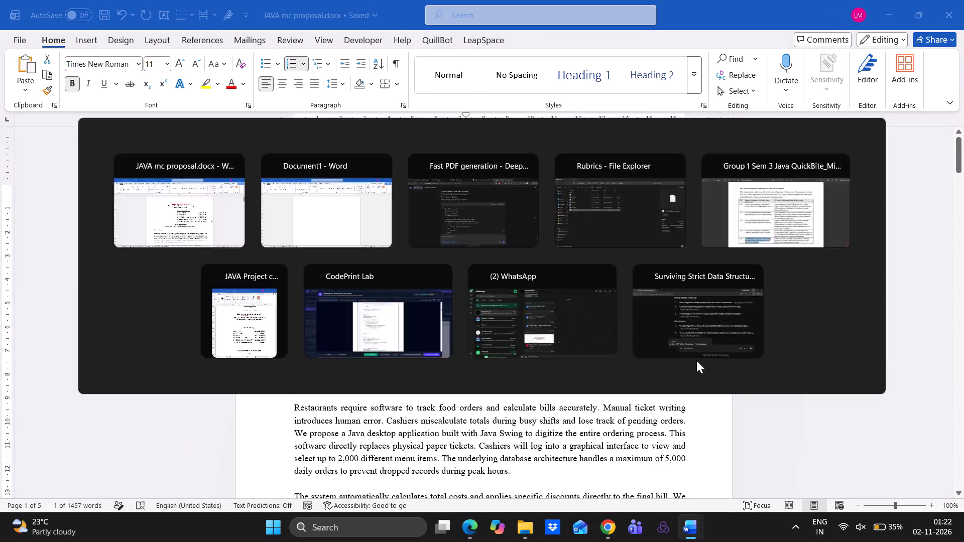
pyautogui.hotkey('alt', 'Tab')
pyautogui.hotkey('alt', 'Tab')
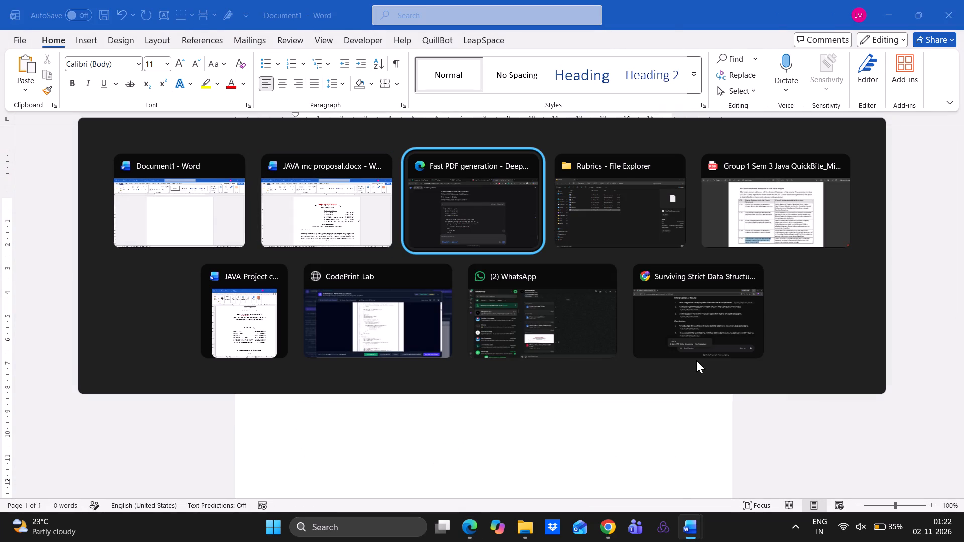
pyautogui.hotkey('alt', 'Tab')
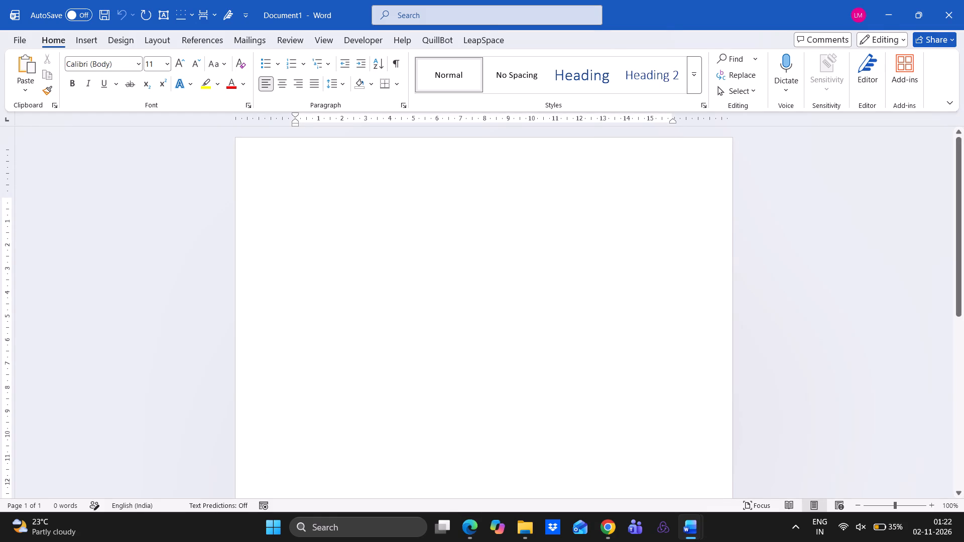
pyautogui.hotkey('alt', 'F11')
# Insert a new module into the blank document's VBA project, following the DeepSeek instructions.
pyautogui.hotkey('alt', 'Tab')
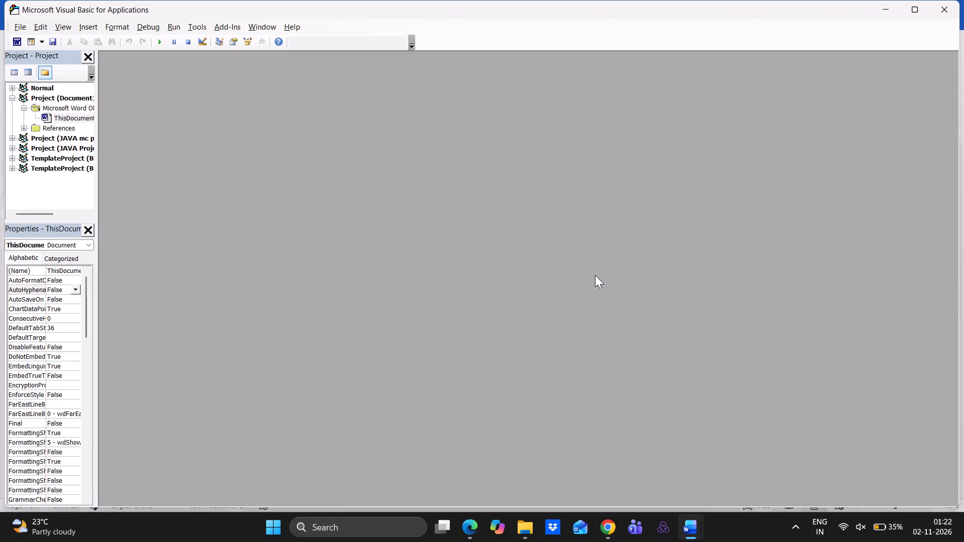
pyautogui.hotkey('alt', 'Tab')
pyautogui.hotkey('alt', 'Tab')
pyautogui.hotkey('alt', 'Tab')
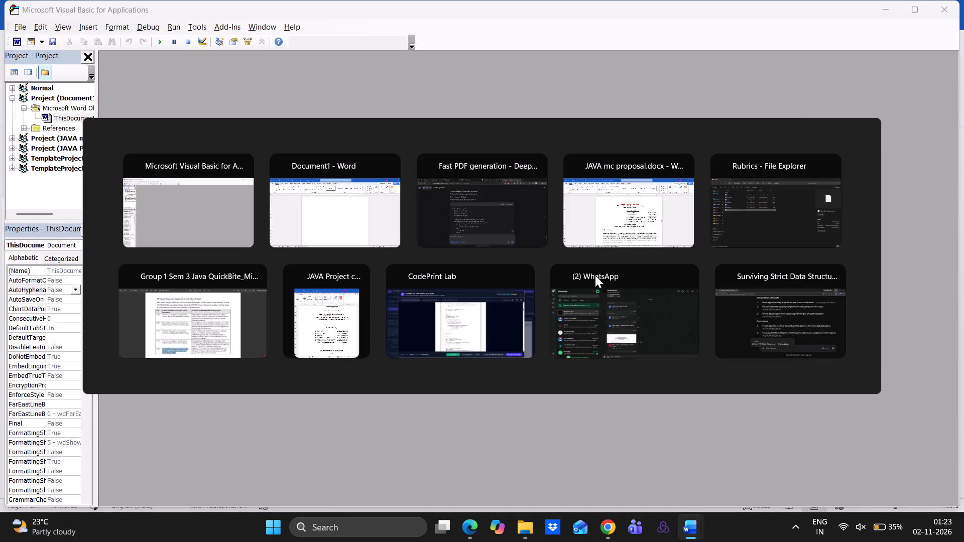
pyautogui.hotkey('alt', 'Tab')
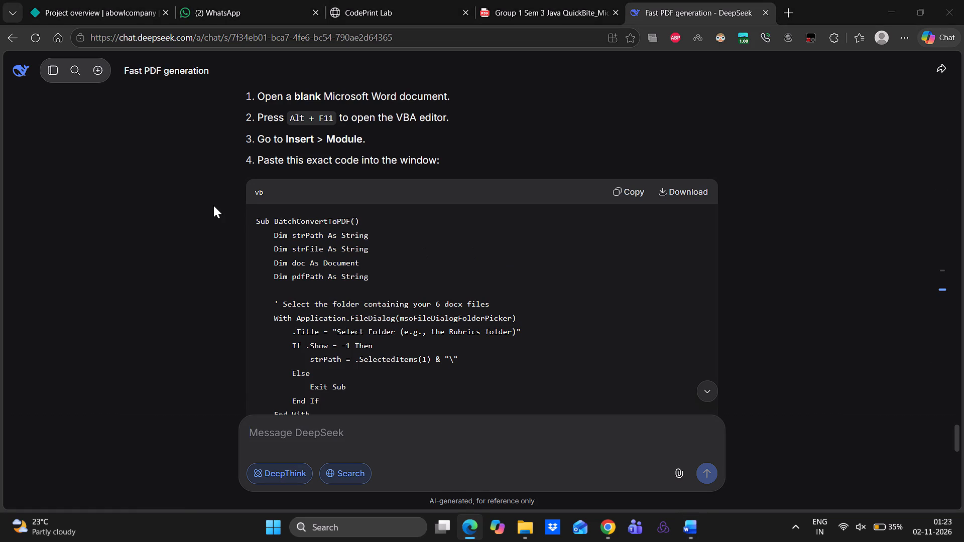
pyautogui.click(84, 27)
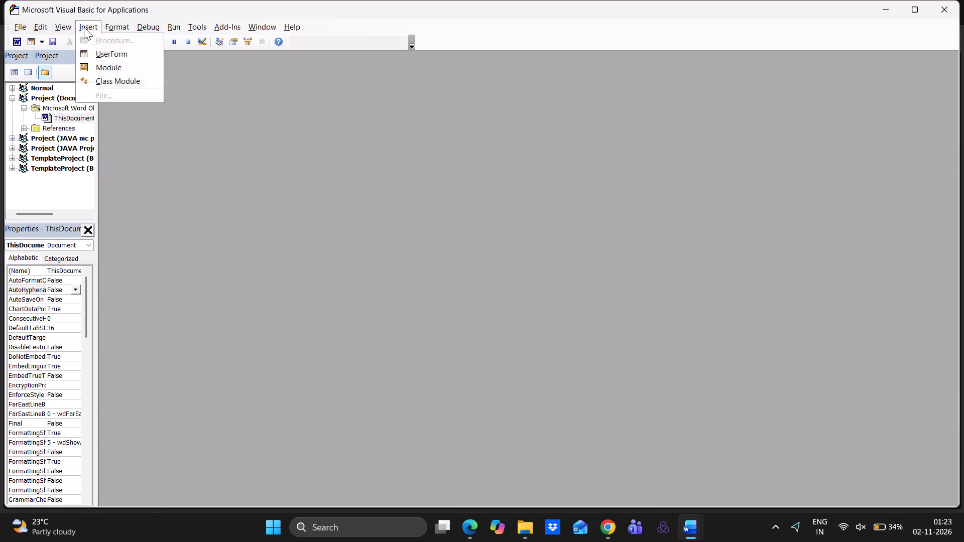
pyautogui.click(107, 63)
# Copy the BatchConvertToPDF code from the DeepSeek reply and paste it into the new module.
pyautogui.hotkey('alt', 'Tab')
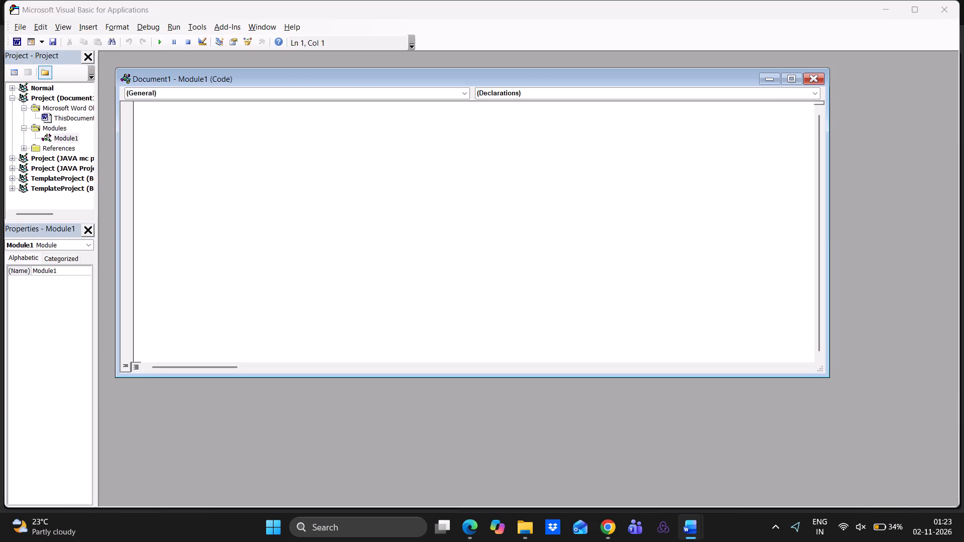
pyautogui.click(627, 194)
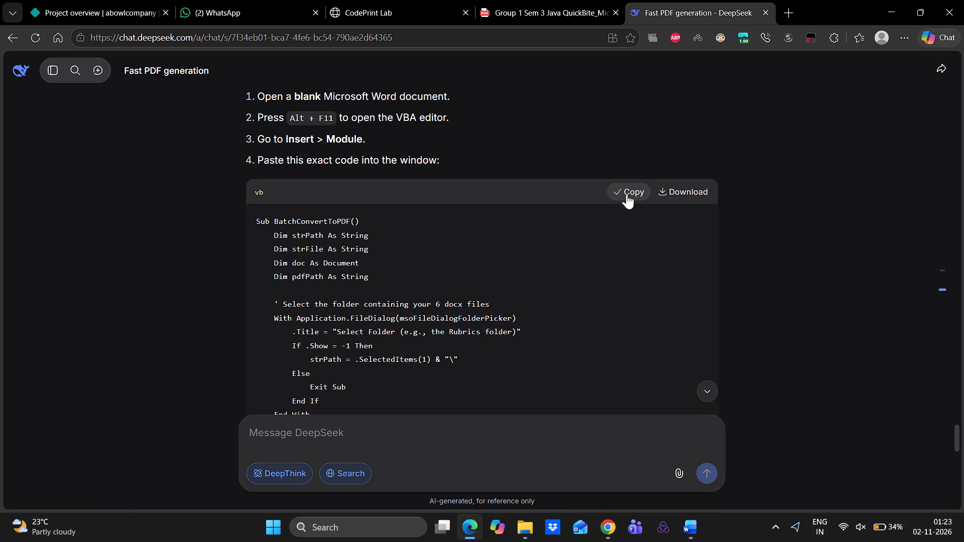
pyautogui.hotkey('alt', 'Tab')
pyautogui.click(446, 178)
pyautogui.hotkey('ctrl', 'v')
# Check DeepSeek's instructions for running the code, and run the BatchConvertToPDF macro on the GIVEN > Rubrics folder.
pyautogui.hotkey('alt', 'Tab')
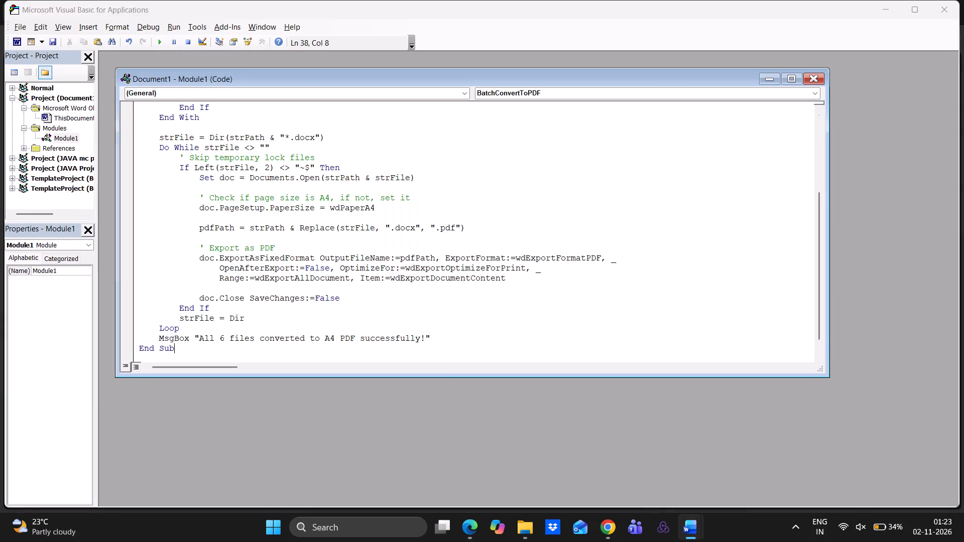
pyautogui.scroll(-1, 391, 206)
pyautogui.scroll(-2, 219, 217)
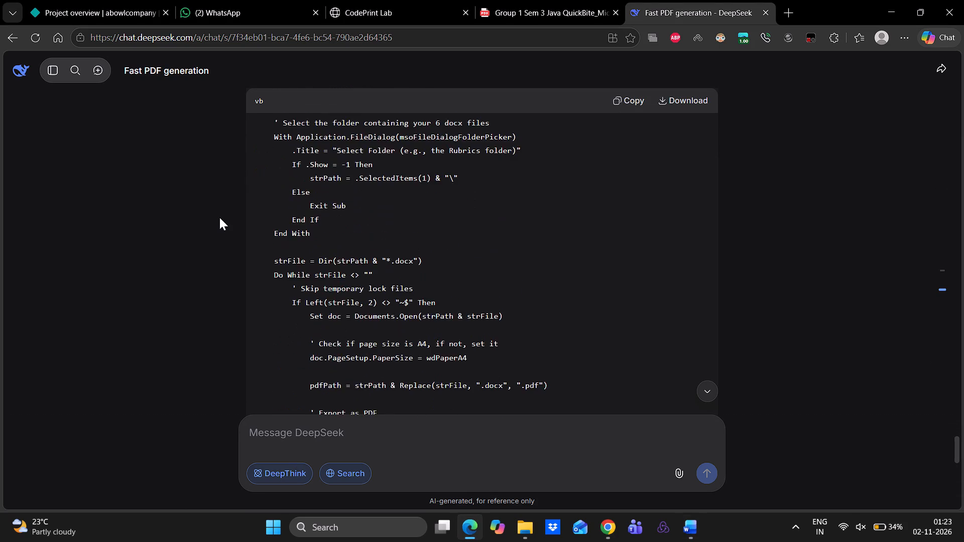
pyautogui.scroll(-5, 219, 217)
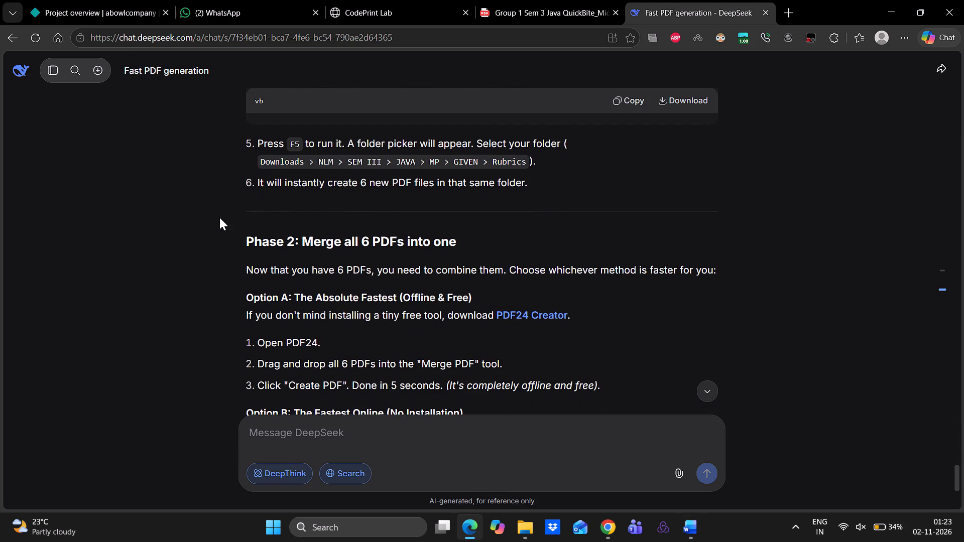
pyautogui.hotkey('alt', 'Tab')
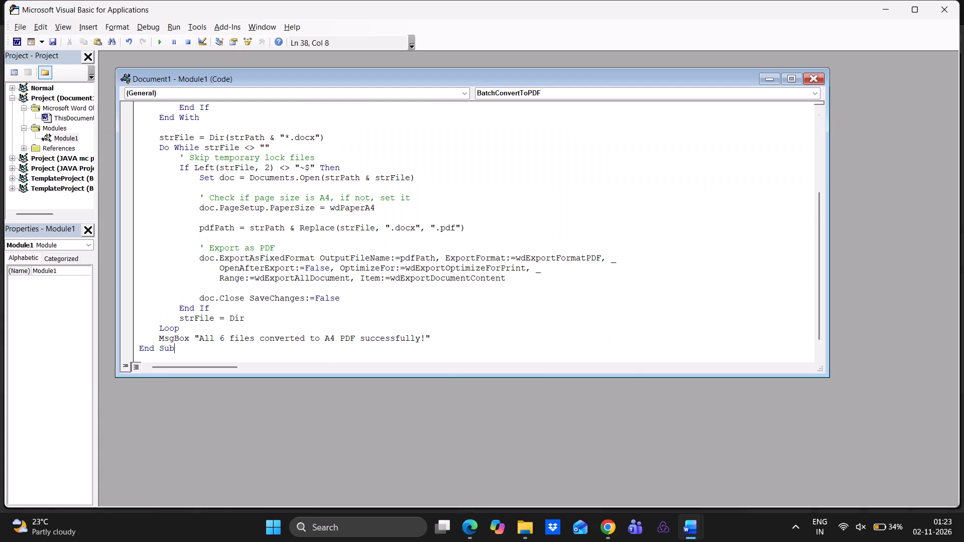
pyautogui.hotkey('alt', 'Tab')
pyautogui.hotkey('alt', 'Tab')
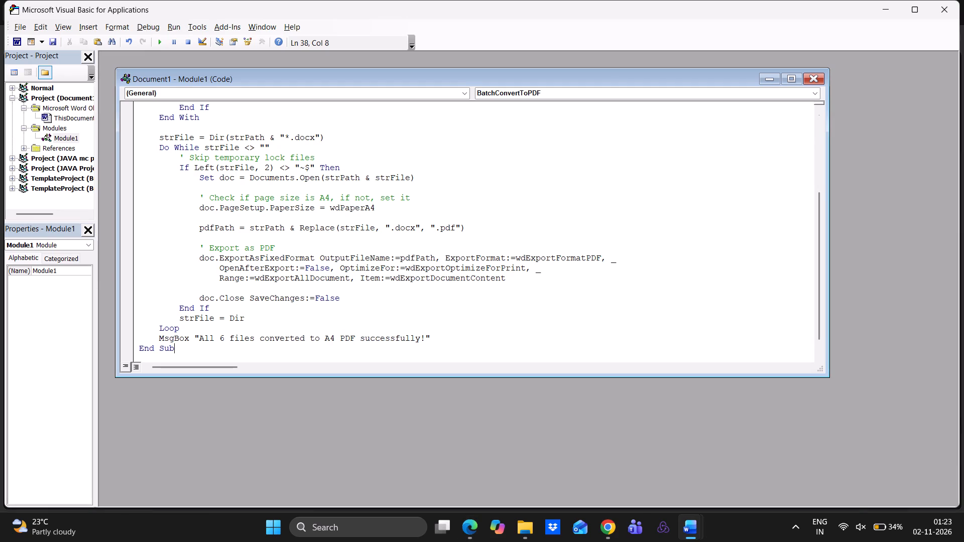
pyautogui.press('F5')
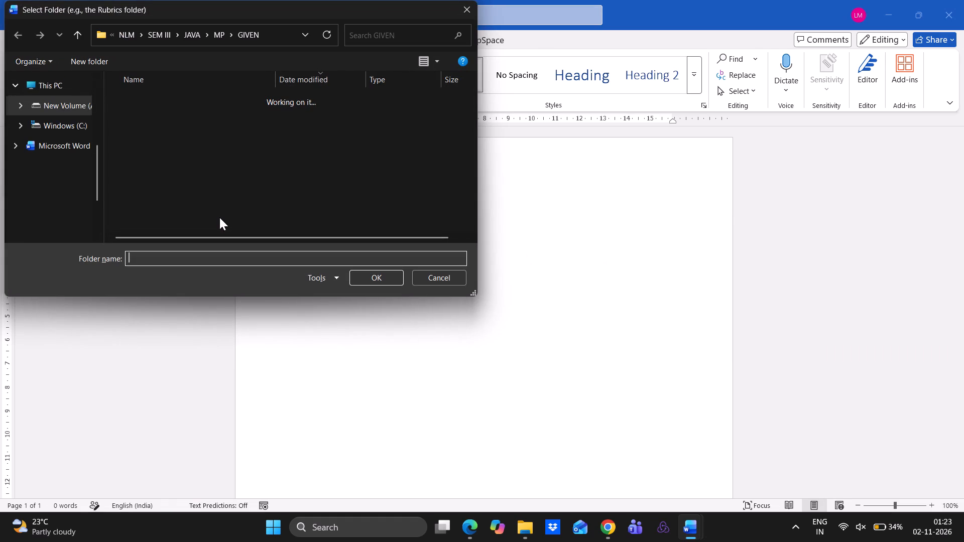
pyautogui.doubleClick(179, 122)
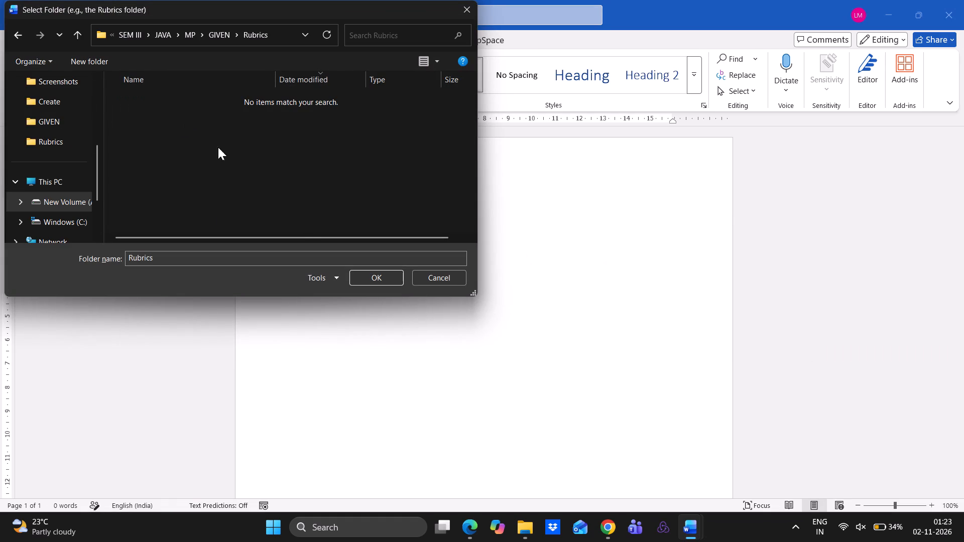
pyautogui.click(372, 284)
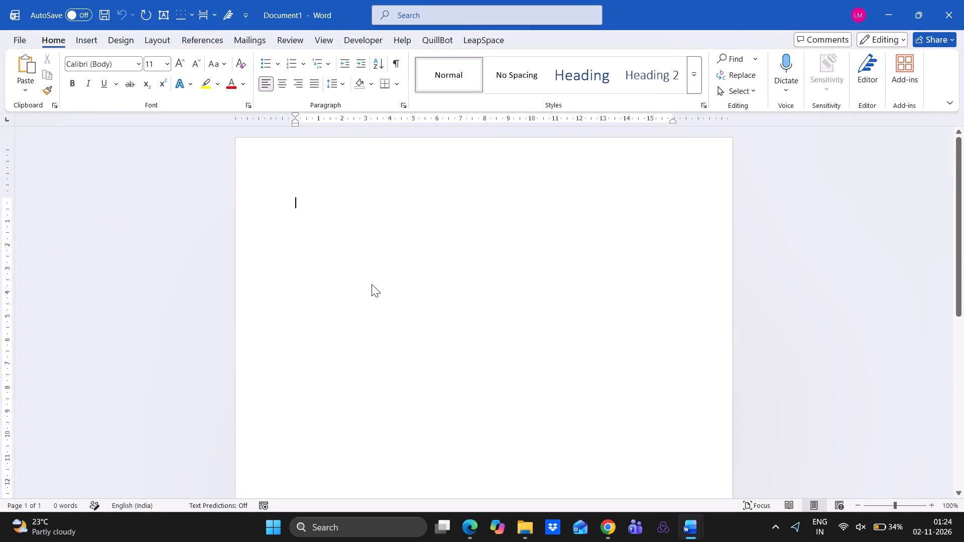
pyautogui.press('Return')
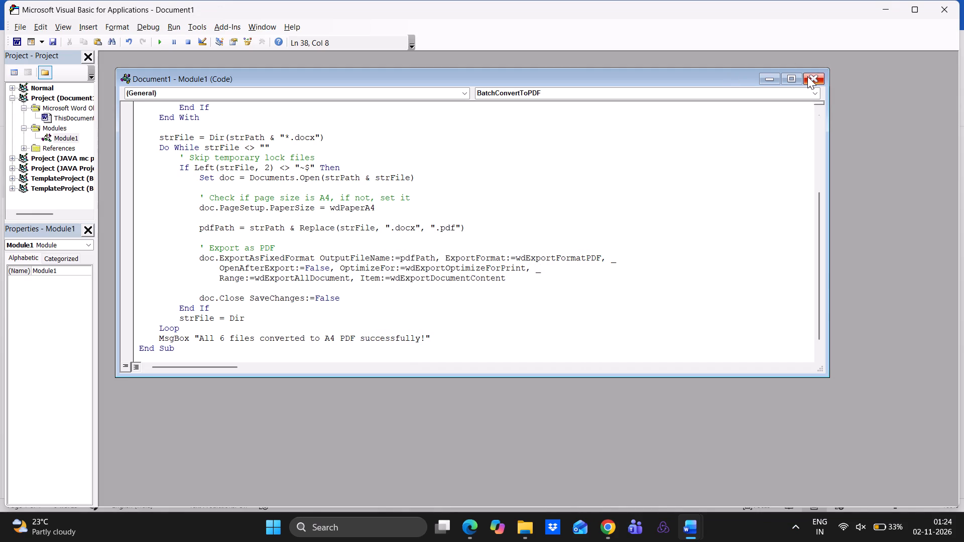
# Close the module window and the VBA editor, and close the blank Word document without saving it.
pyautogui.click(807, 76)
pyautogui.click(942, 11)
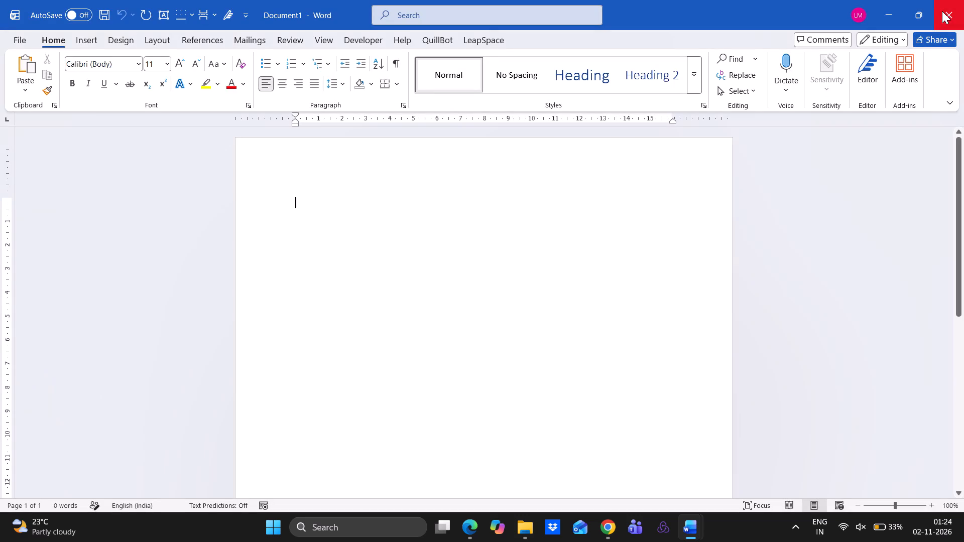
pyautogui.click(958, 0)
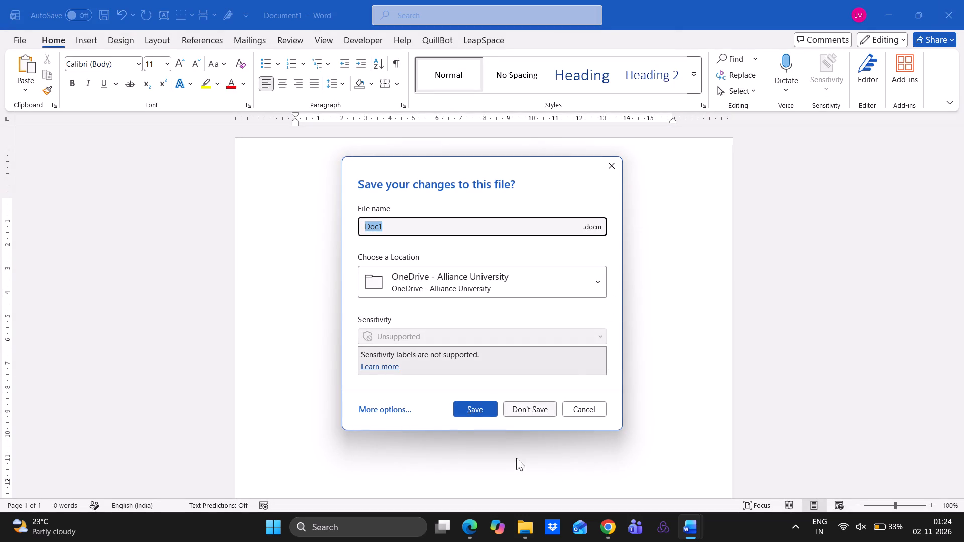
pyautogui.click(533, 413)
# Open the six exported PDFs from the GIVEN > Rubrics folder and check the student details on each first page.
pyautogui.click(524, 538)
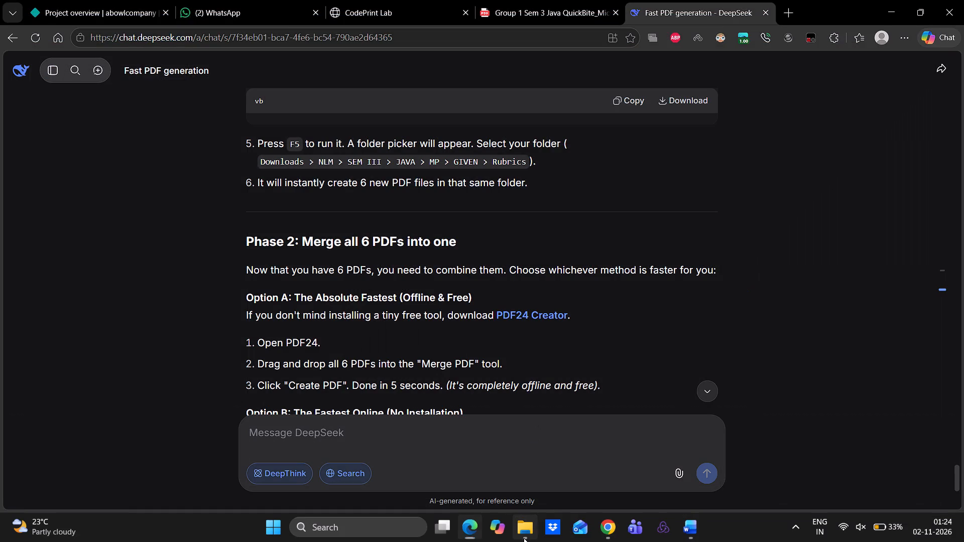
pyautogui.click(297, 419)
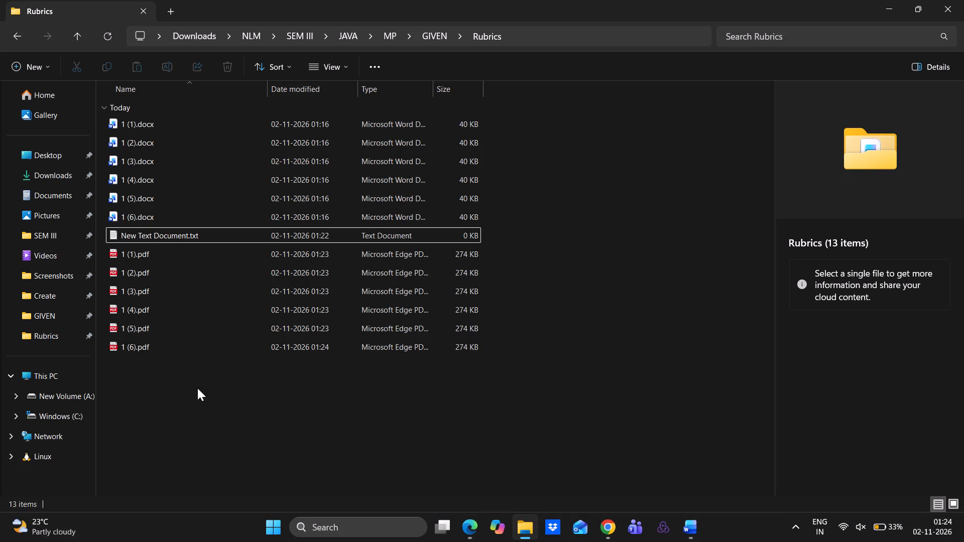
pyautogui.moveTo(197, 388); pyautogui.dragTo(231, 257)
pyautogui.press('Return')
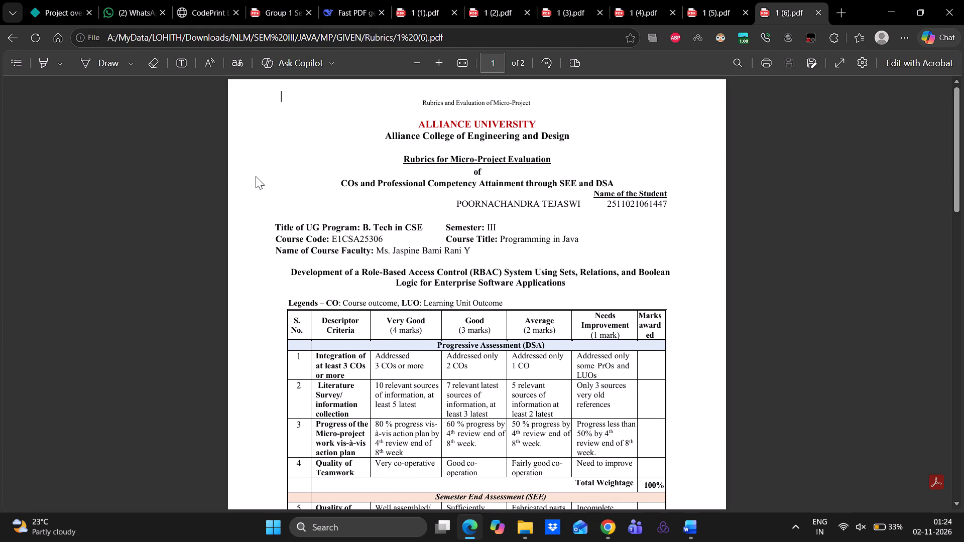
pyautogui.click(430, 0)
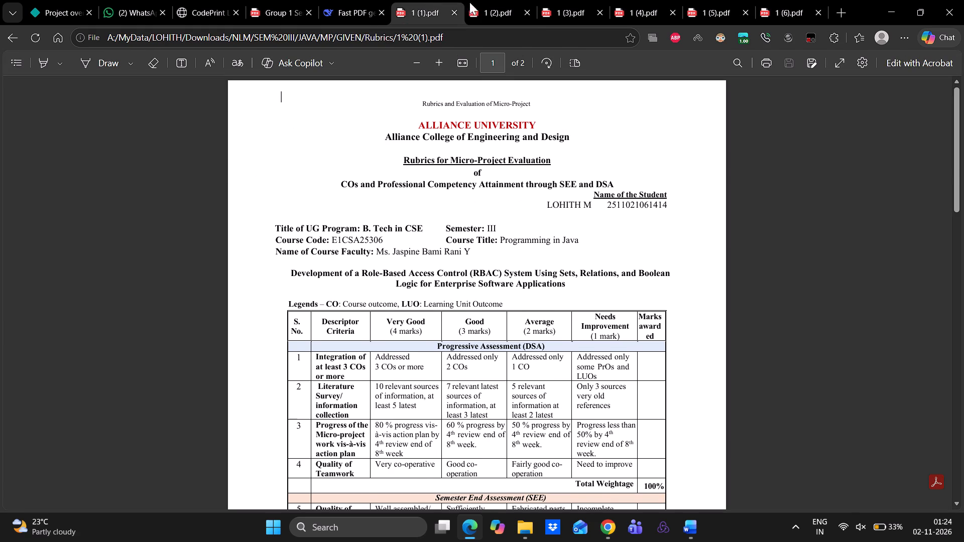
pyautogui.click(475, 1)
pyautogui.click(565, 0)
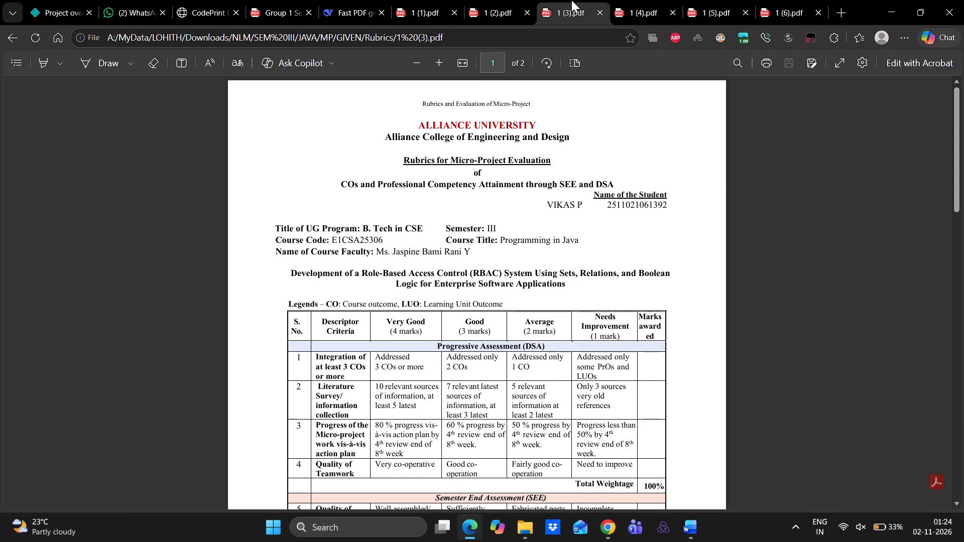
pyautogui.click(634, 0)
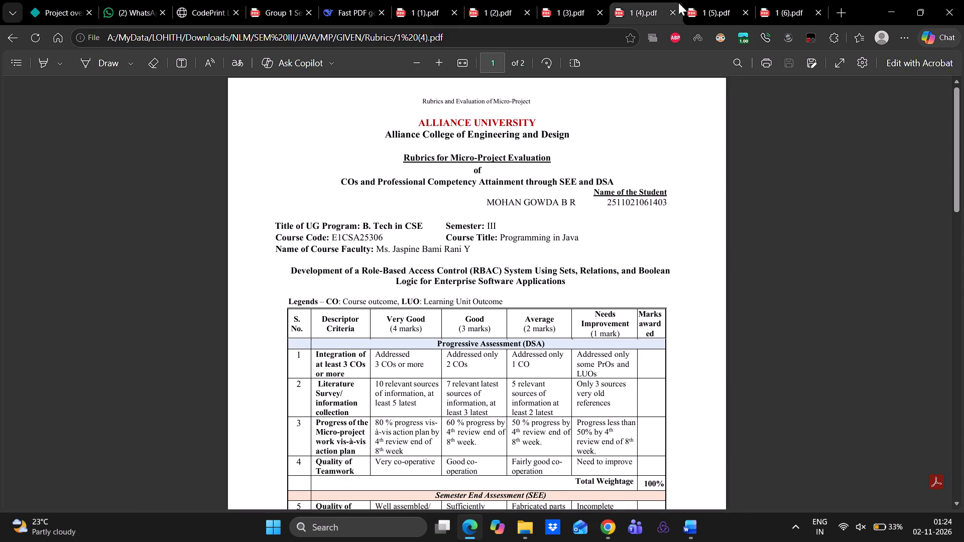
pyautogui.click(702, 5)
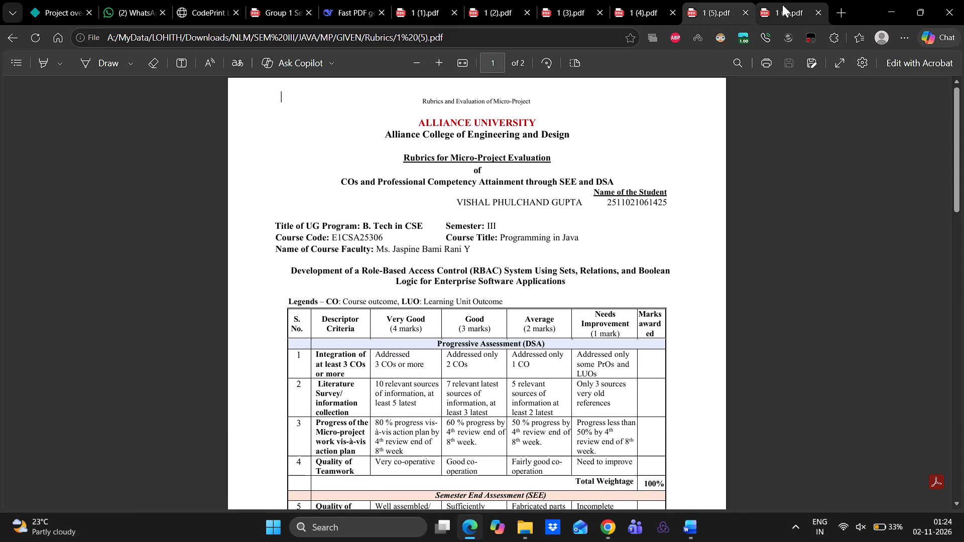
pyautogui.click(784, 5)
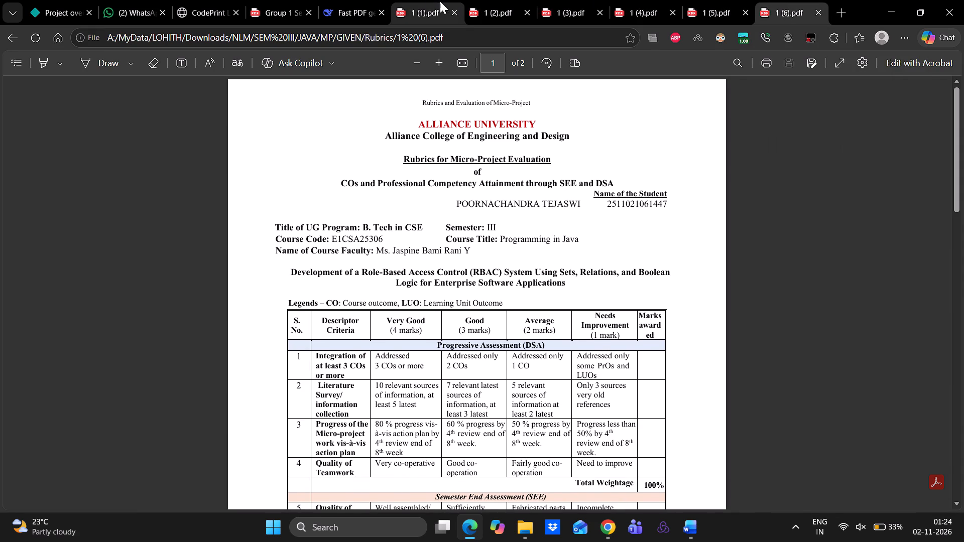
# Read through both pages of 1 (1).pdf and recheck the first pages of the other five rubrics PDFs.
pyautogui.click(427, 0)
pyautogui.scroll(1, 377, 189)
pyautogui.scroll(-1, 377, 189)
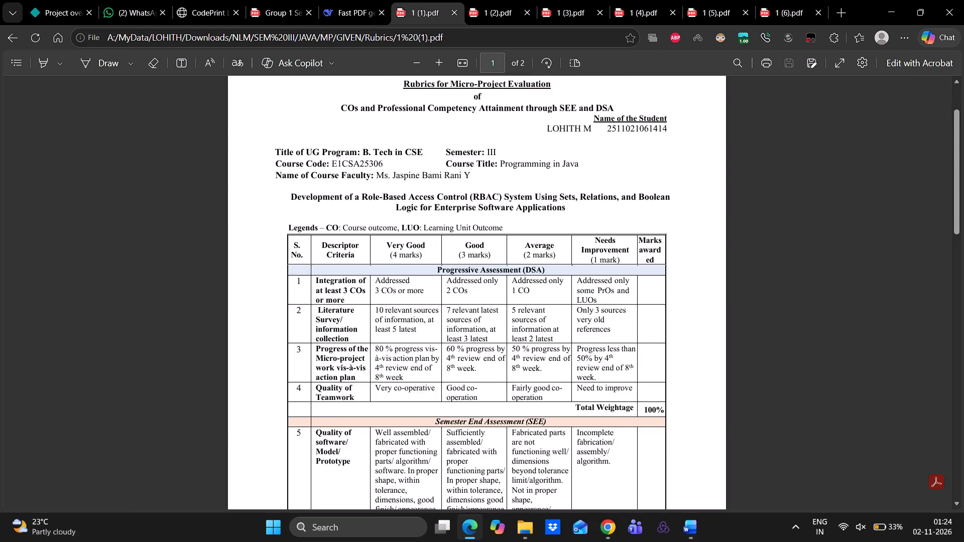
pyautogui.scroll(-5, 377, 189)
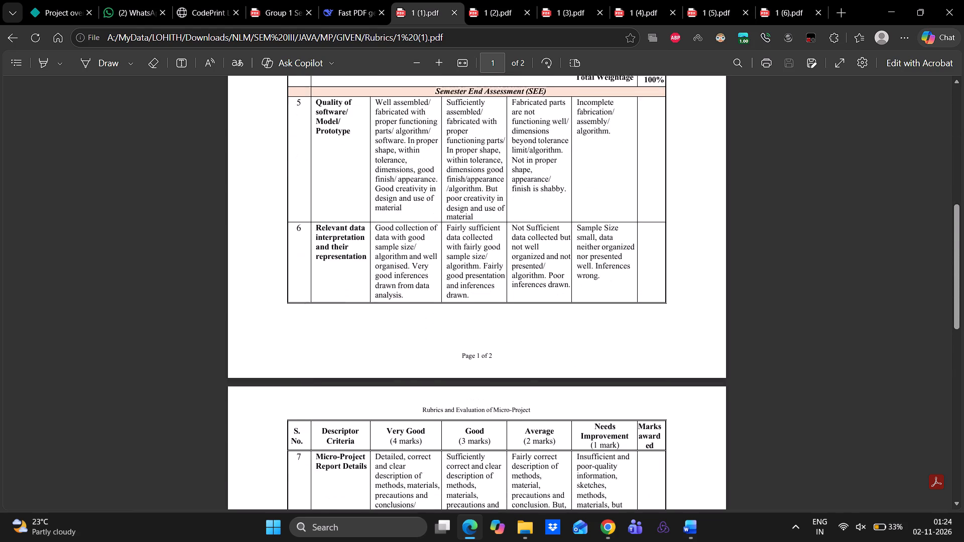
pyautogui.scroll(-5, 377, 189)
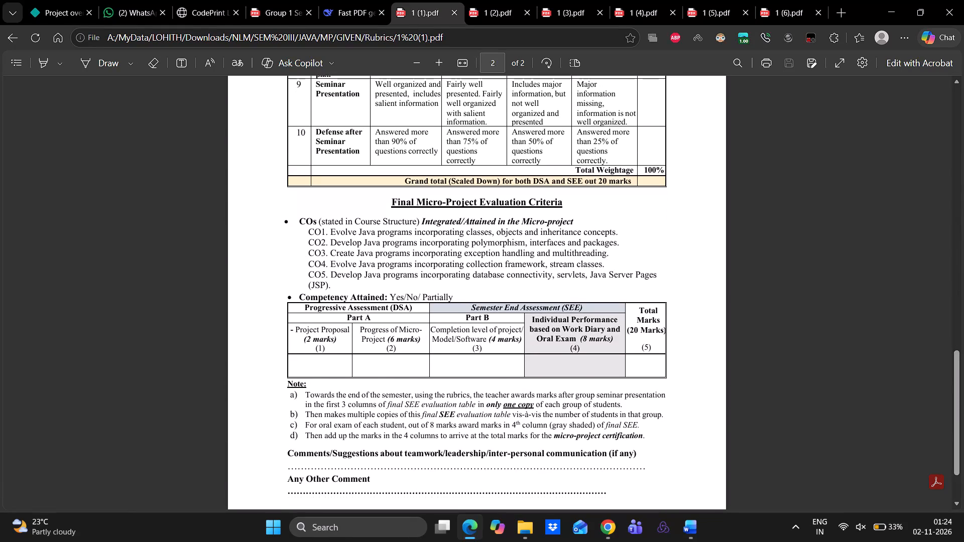
pyautogui.scroll(-1, 377, 189)
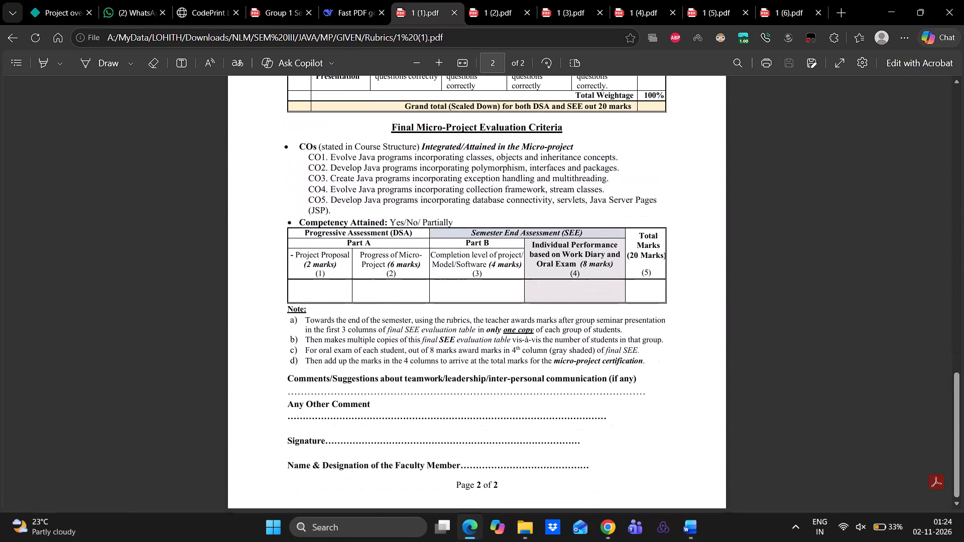
pyautogui.scroll(-1, 377, 189)
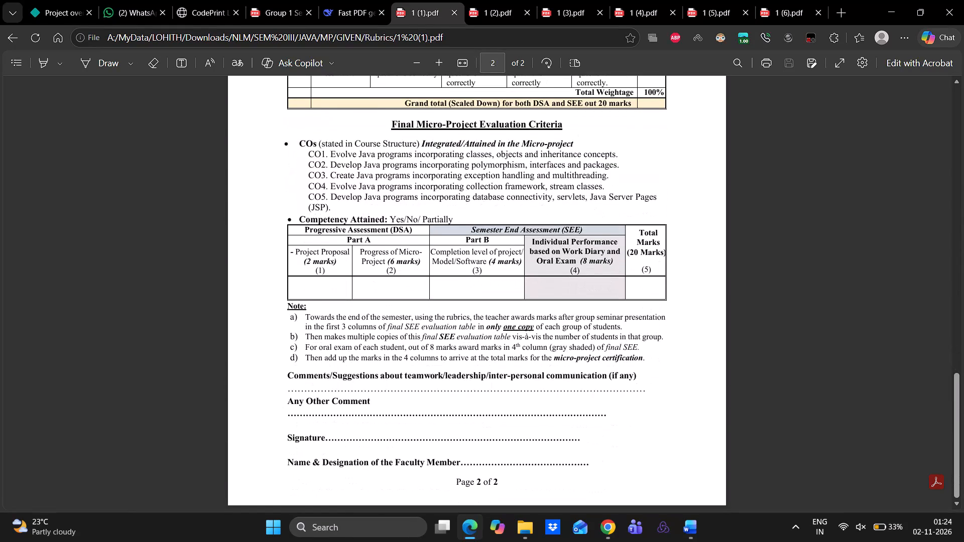
pyautogui.scroll(15, 377, 189)
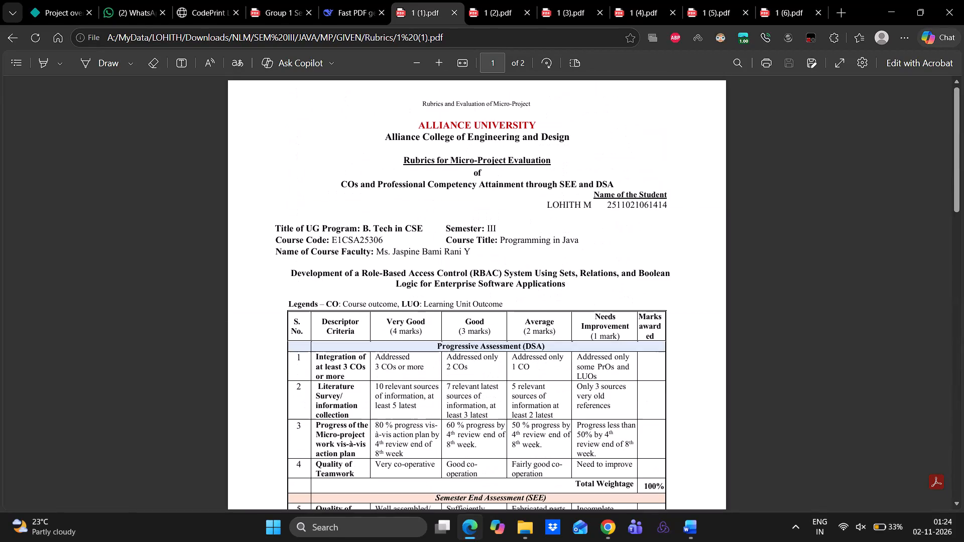
pyautogui.click(506, 0)
pyautogui.click(568, 0)
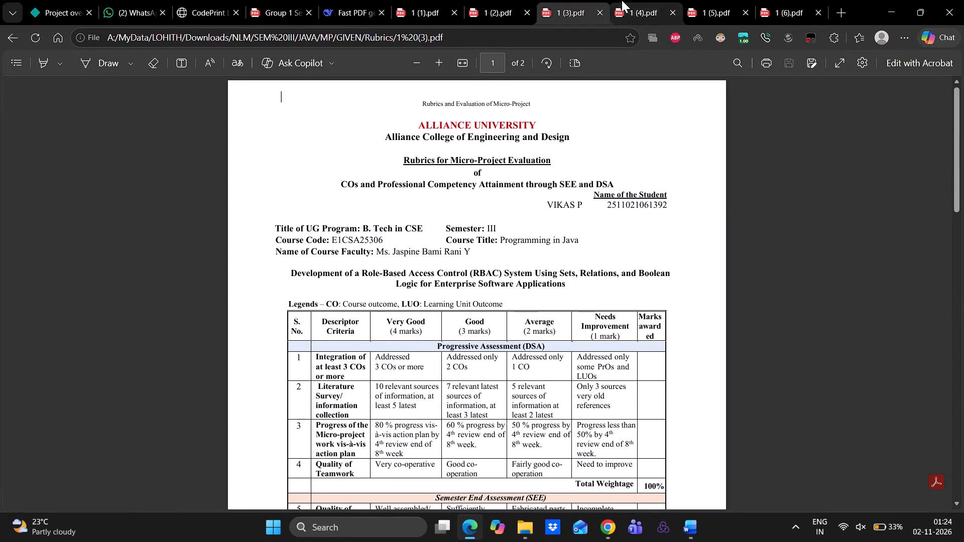
pyautogui.click(622, 0)
pyautogui.click(699, 0)
pyautogui.click(774, 0)
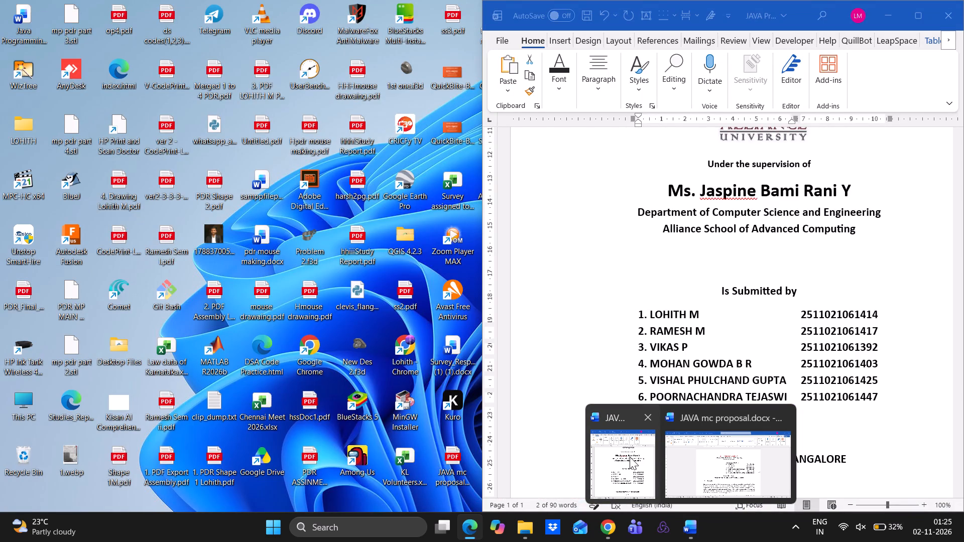
# In the JAVA project cover page in Word, insert a row after the third team member and copy the sixth member's name and registration number into it.
pyautogui.click(631, 460)
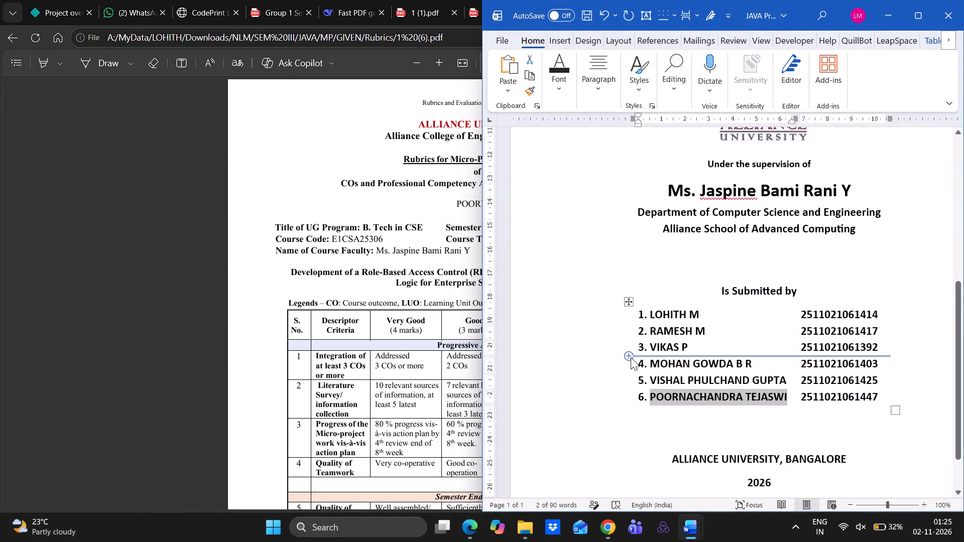
pyautogui.click(630, 357)
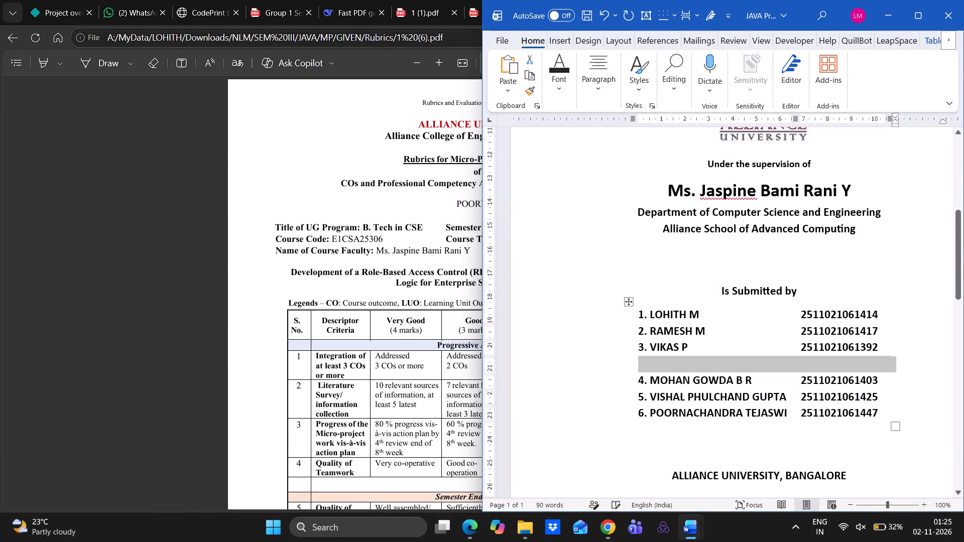
pyautogui.moveTo(639, 414); pyautogui.dragTo(743, 412)
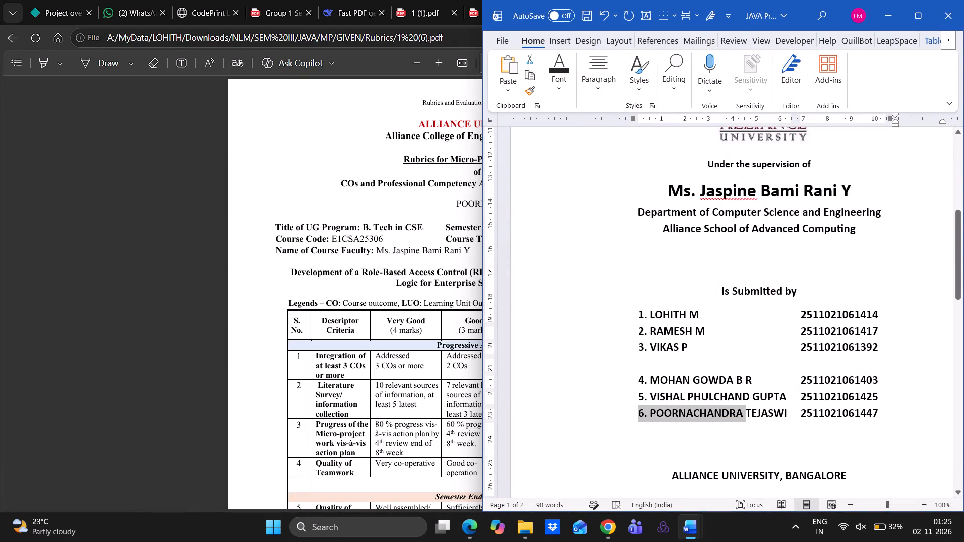
pyautogui.moveTo(743, 412); pyautogui.dragTo(775, 412)
pyautogui.hotkey('ctrl', 'c')
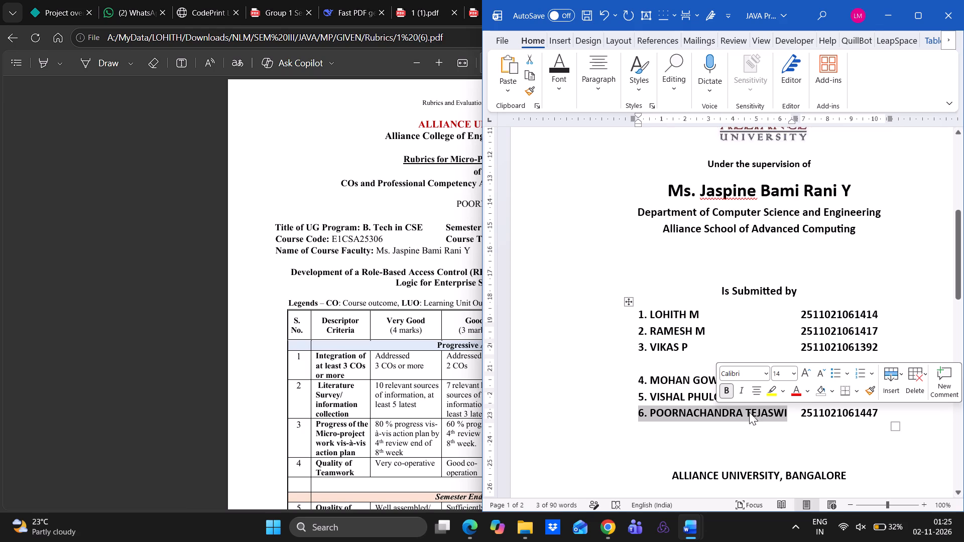
pyautogui.click(646, 362)
pyautogui.hotkey('ctrl', 'c')
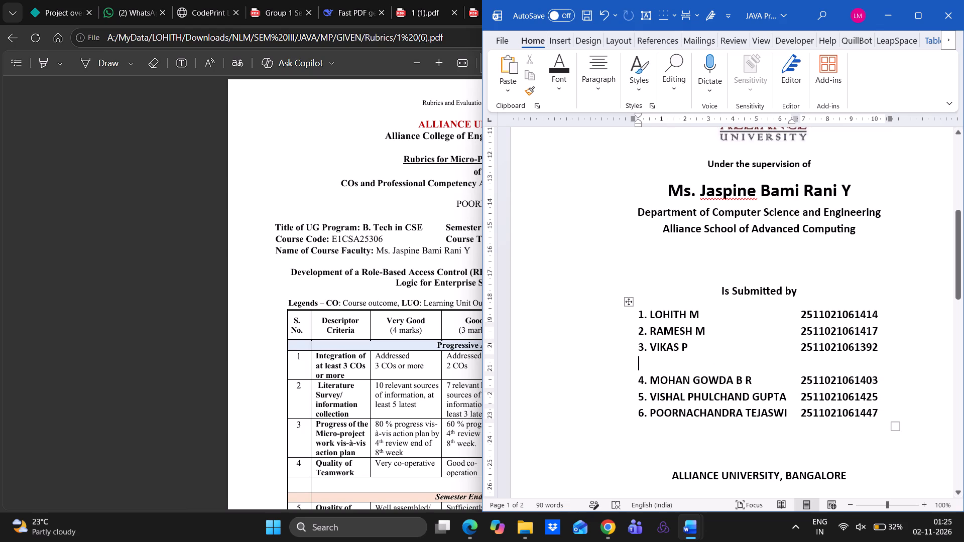
pyautogui.hotkey('ctrl', 'v')
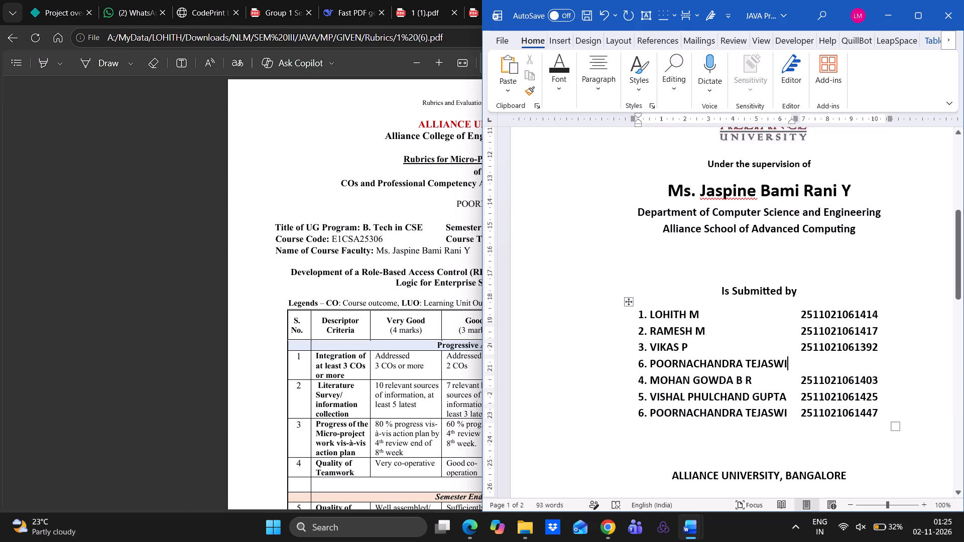
pyautogui.doubleClick(840, 412)
pyautogui.hotkey('ctrl', 'c')
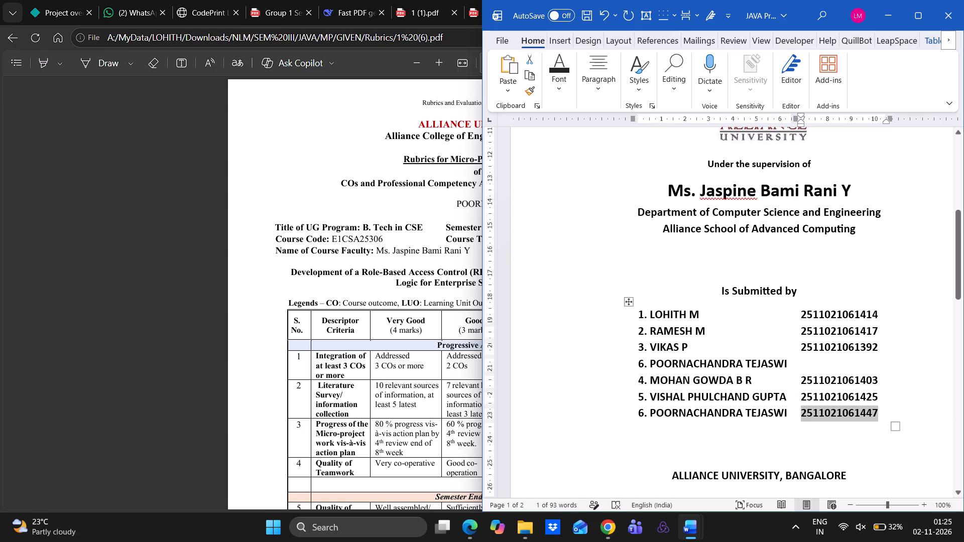
pyautogui.click(839, 359)
pyautogui.hotkey('ctrl', 'v')
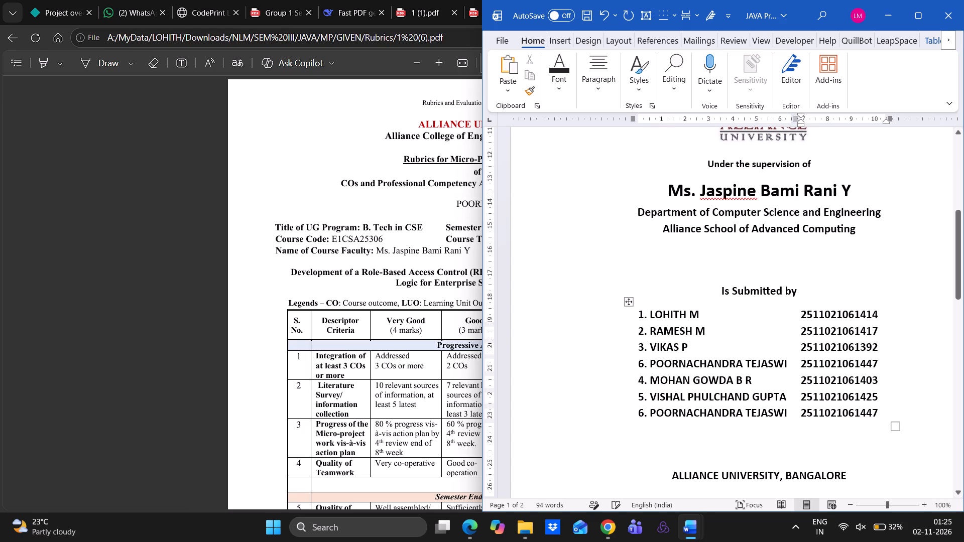
# Delete the duplicate last row of the team member table on the cover page.
pyautogui.moveTo(699, 413); pyautogui.dragTo(820, 411)
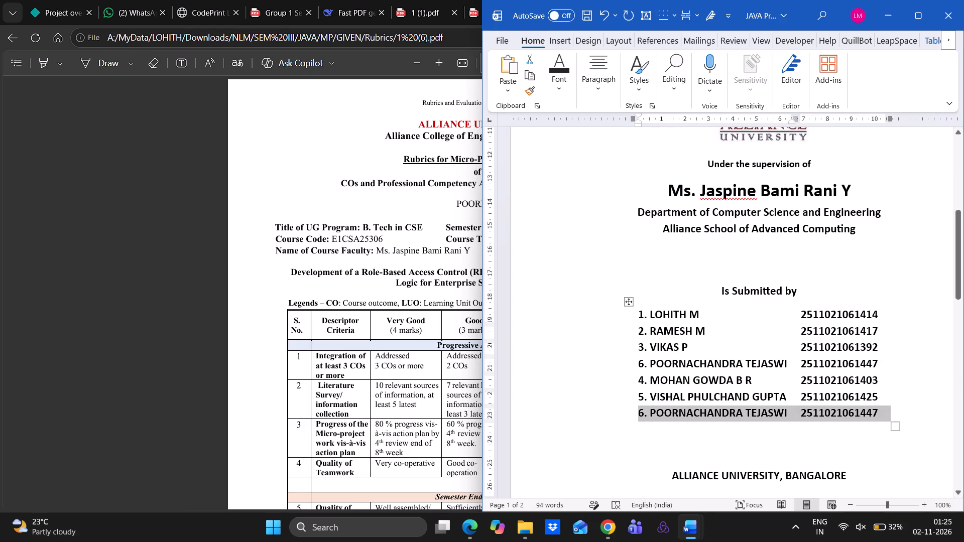
pyautogui.click(939, 36)
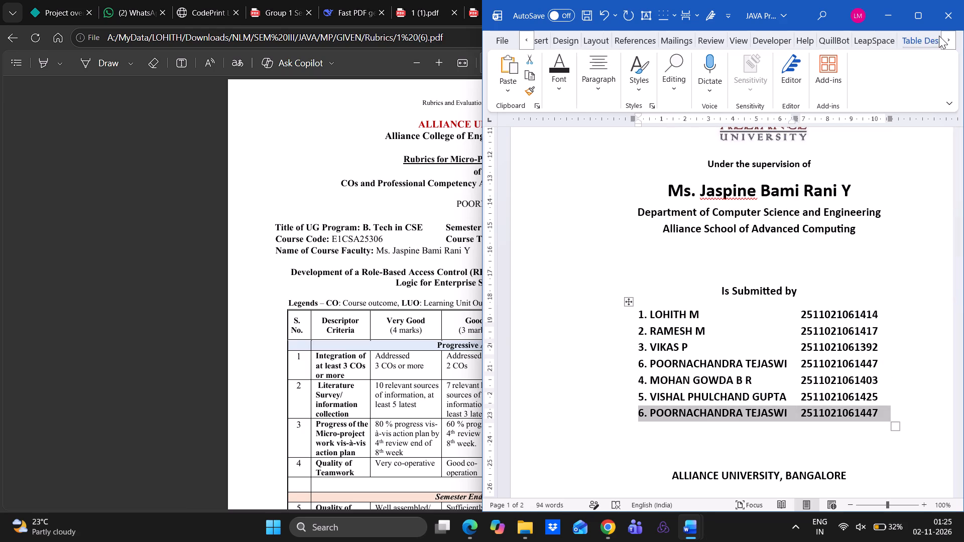
pyautogui.click(953, 37)
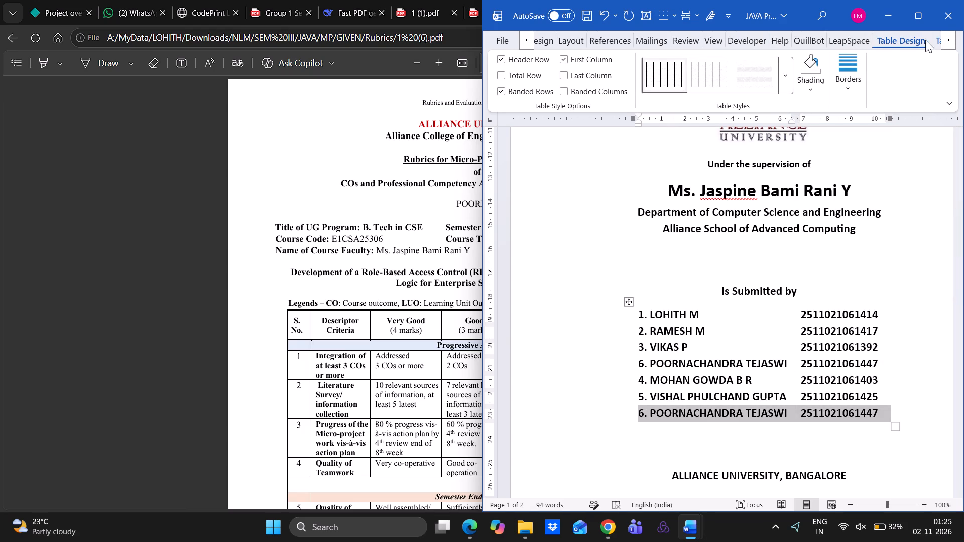
pyautogui.click(931, 40)
pyautogui.click(621, 84)
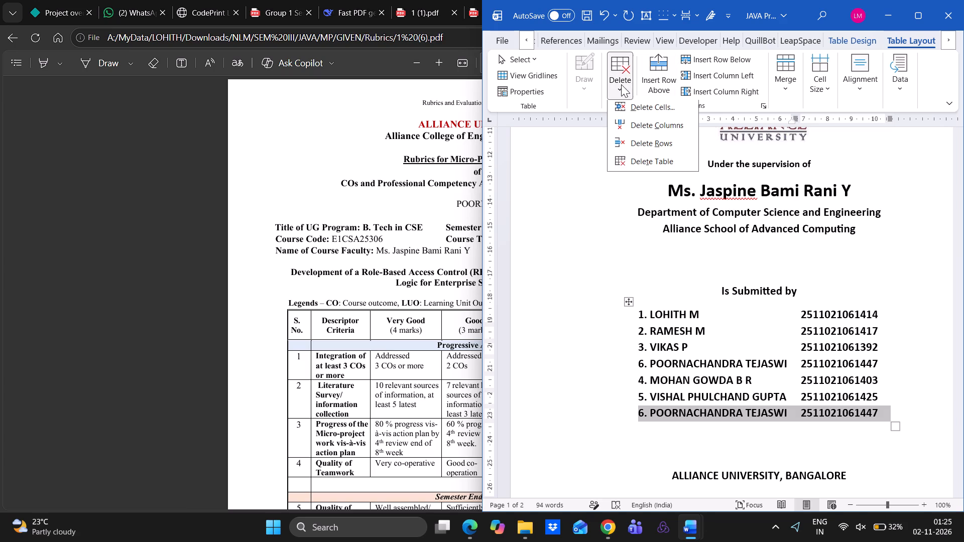
pyautogui.click(646, 137)
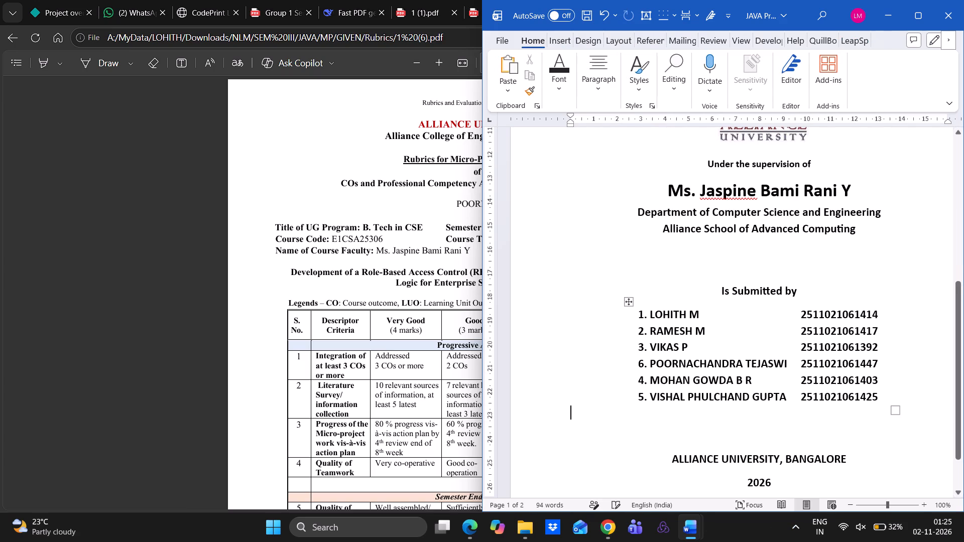
# Renumber the last three team members in the cover page table as 4, 5 and 6.
pyautogui.click(641, 362)
pyautogui.press('BackSpace')
pyautogui.press('4')
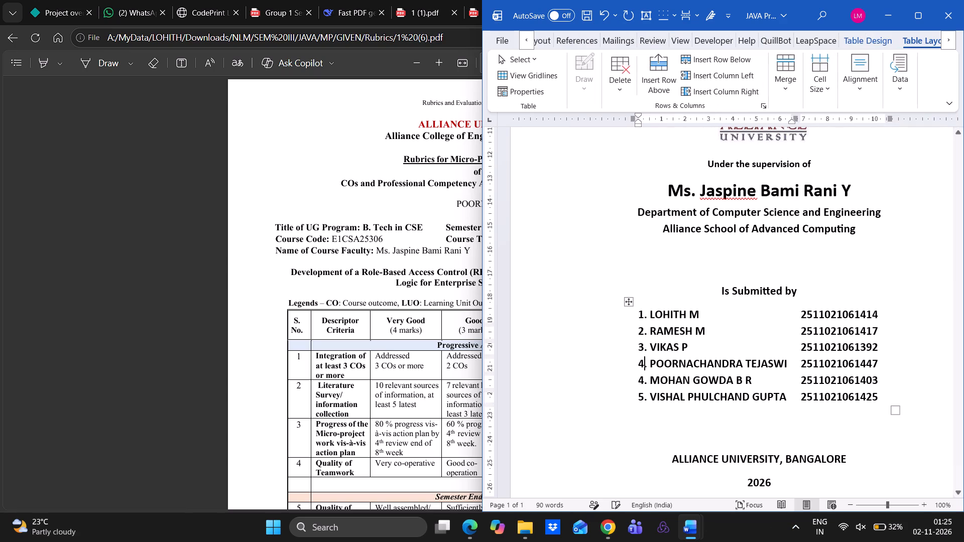
pyautogui.click(641, 376)
pyautogui.press('BackSpace')
pyautogui.press('5')
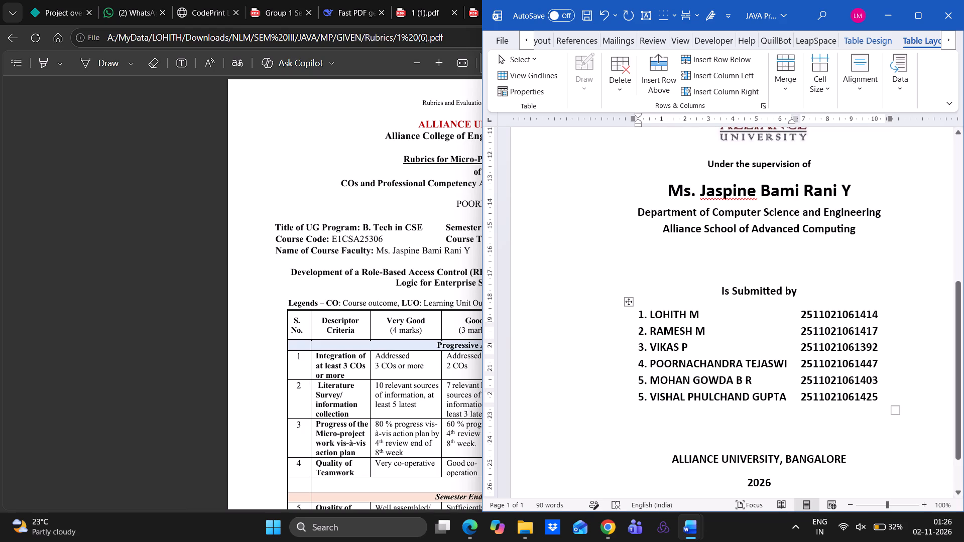
pyautogui.click(643, 393)
pyautogui.press('BackSpace')
pyautogui.press('6')
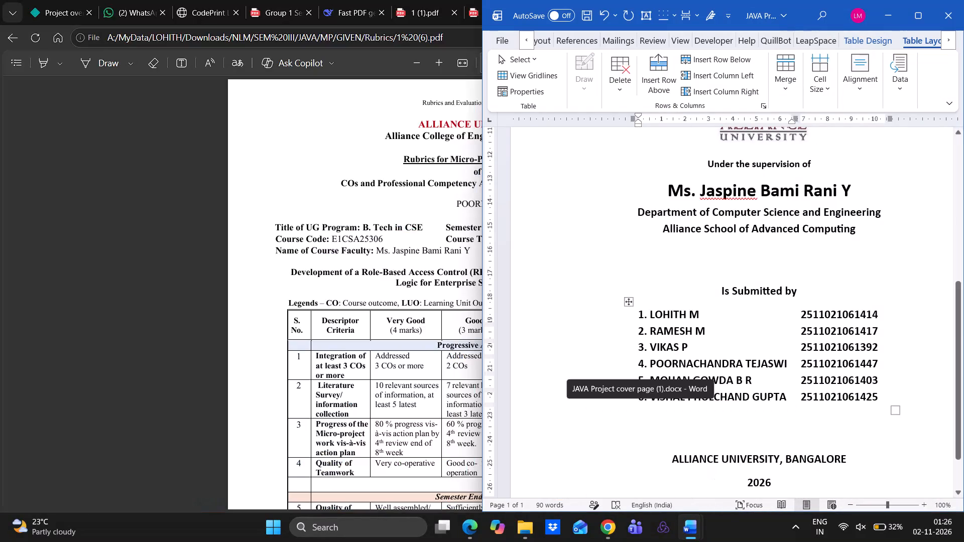
# Review the whole cover page, from the micro-project title to the reordered member list and the year.
pyautogui.click(594, 363)
pyautogui.scroll(-2, 594, 363)
pyautogui.scroll(3, 594, 363)
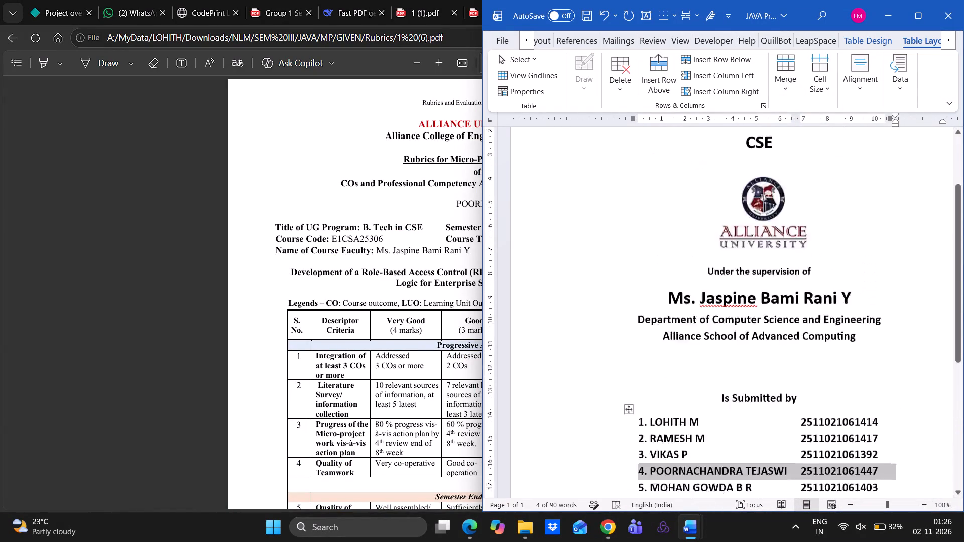
pyautogui.click(864, 278)
pyautogui.scroll(3, 864, 278)
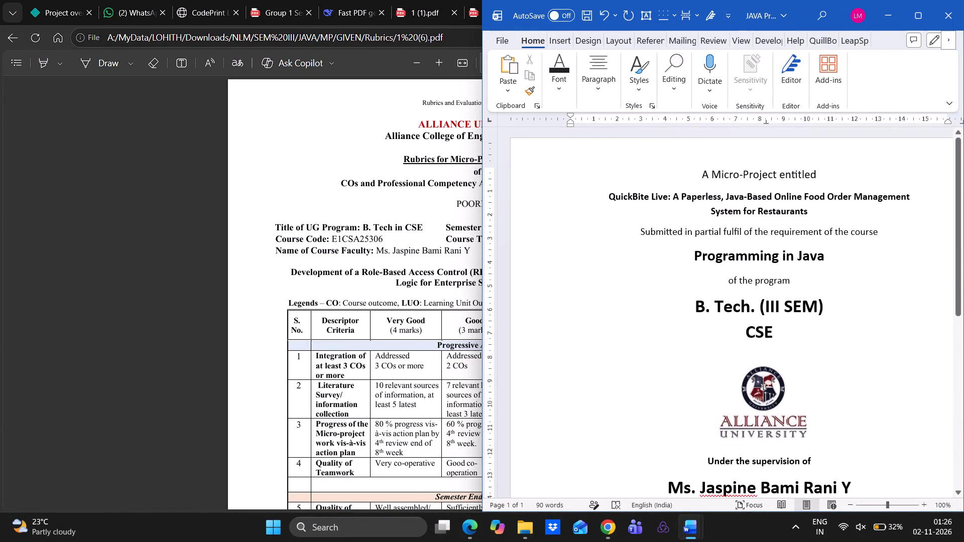
pyautogui.scroll(-3, 864, 278)
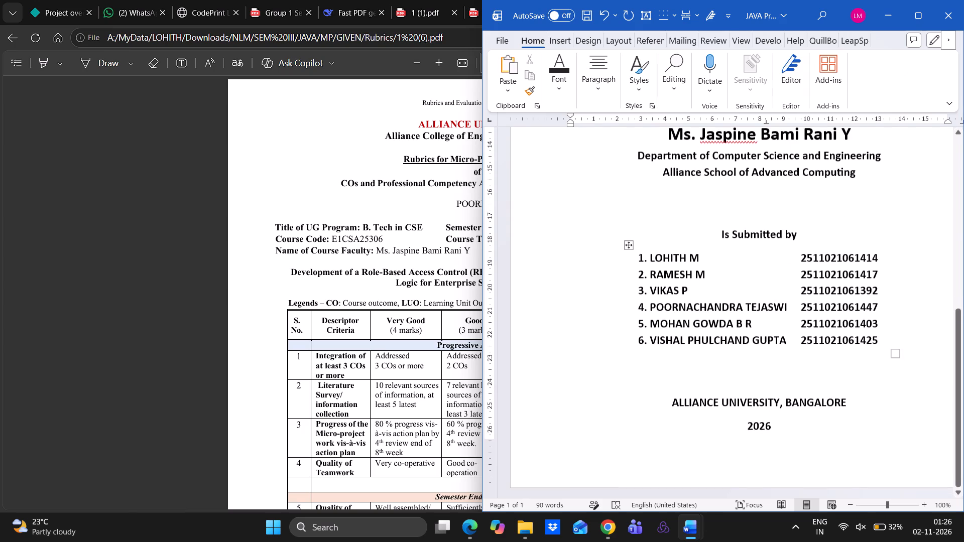
# Save the JAVA project cover page document with the reordered team member list.
pyautogui.press('s')
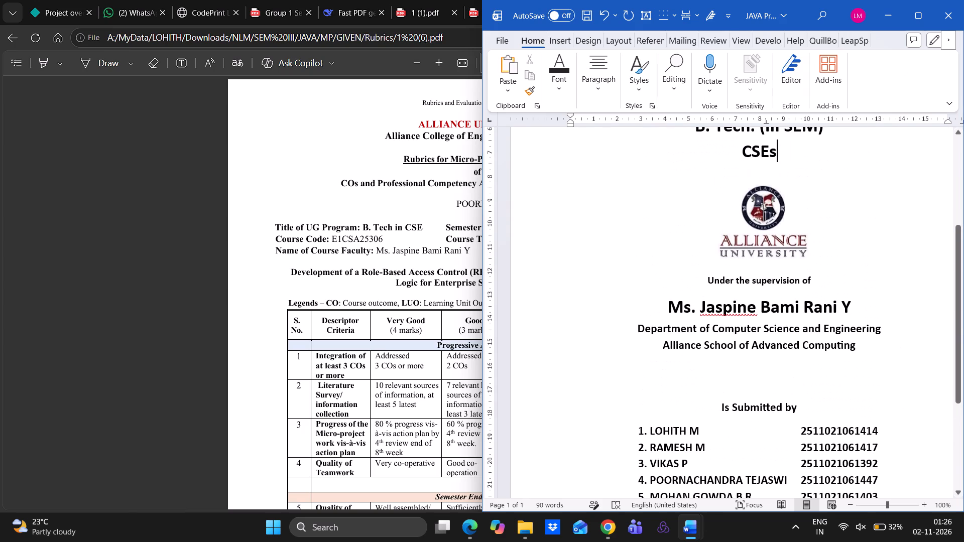
pyautogui.scroll(-2, 815, 297)
pyautogui.click(815, 297)
pyautogui.hotkey('ctrl', 's')
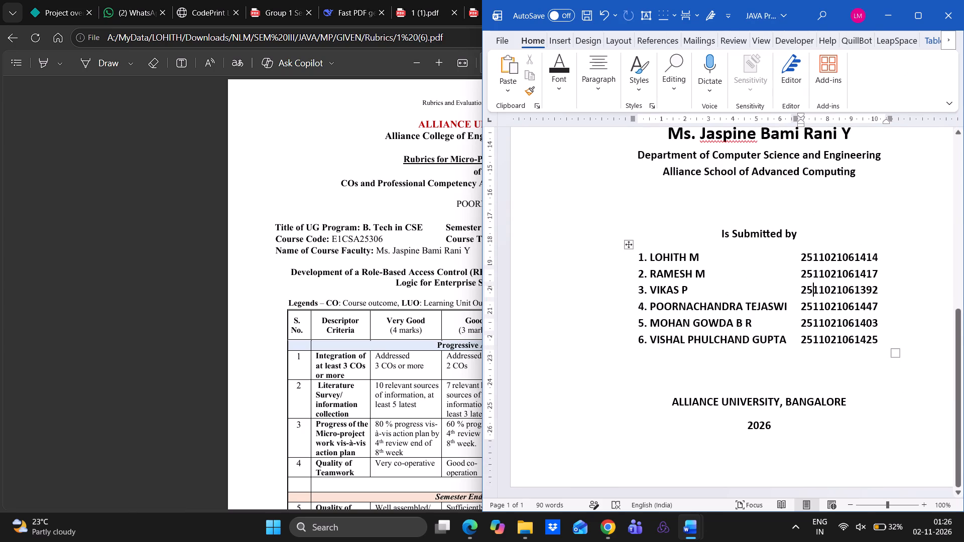
# Export the cover page as a PDF into the MP > Create folder, replacing "1. JAVA Project cover page (1).pdf", and close the published copy.
pyautogui.click(501, 34)
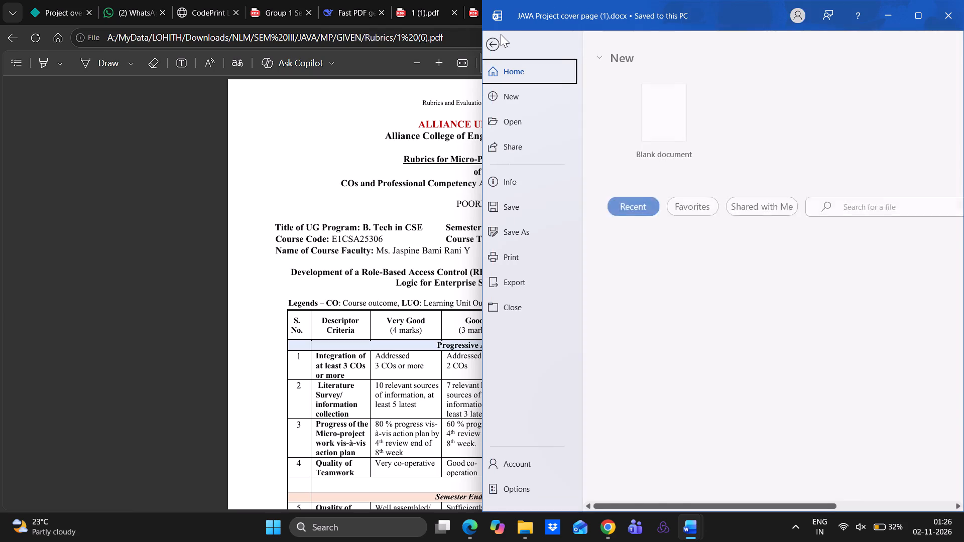
pyautogui.click(526, 279)
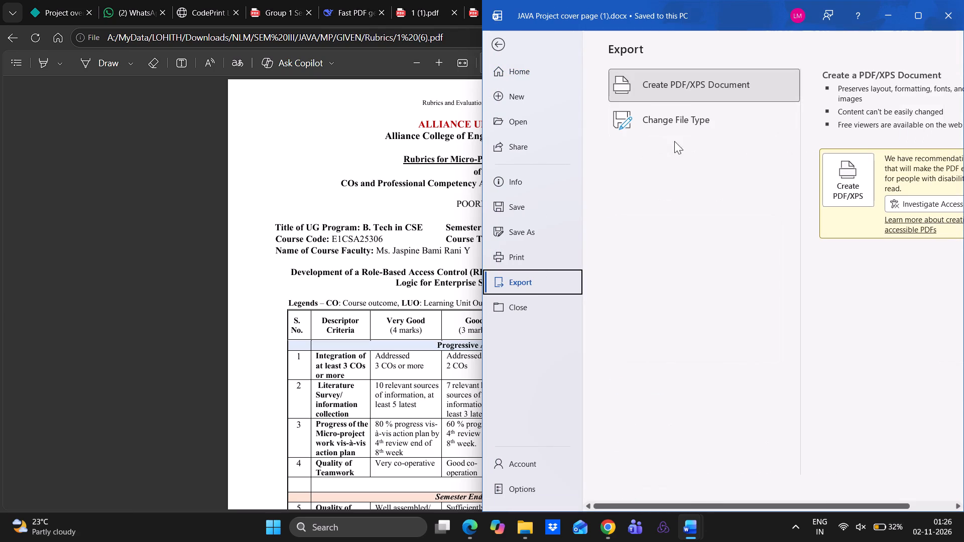
pyautogui.click(682, 136)
pyautogui.click(703, 89)
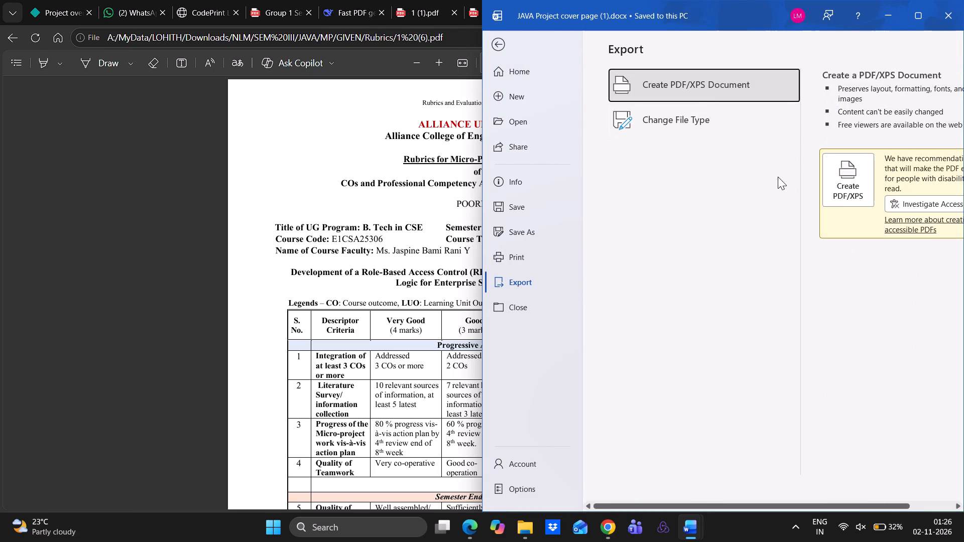
pyautogui.click(843, 179)
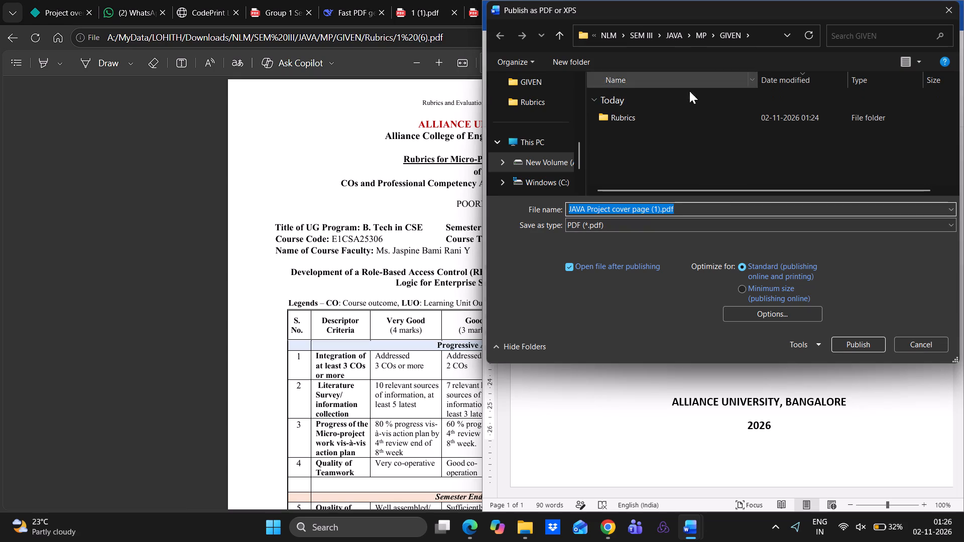
pyautogui.click(700, 31)
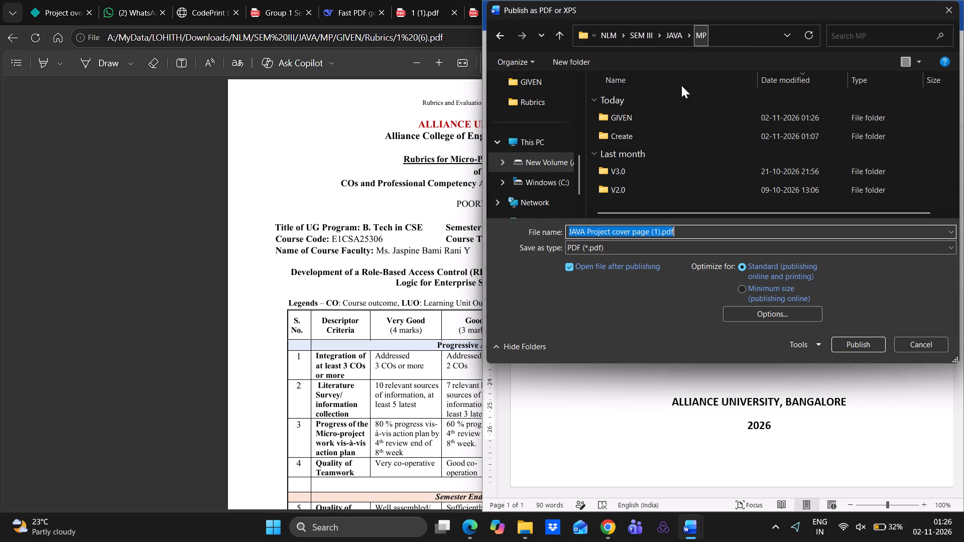
pyautogui.scroll(-1, 653, 143)
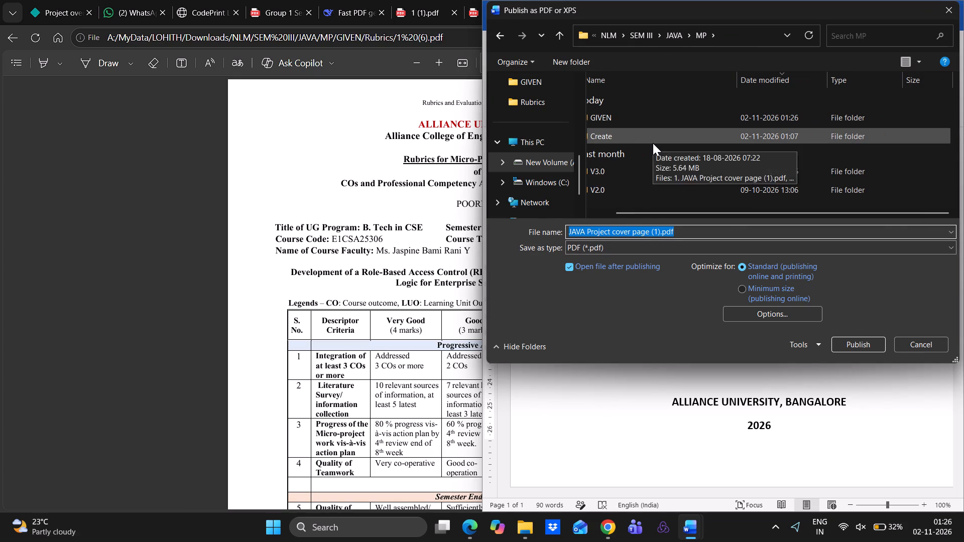
pyautogui.doubleClick(653, 143)
pyautogui.click(669, 114)
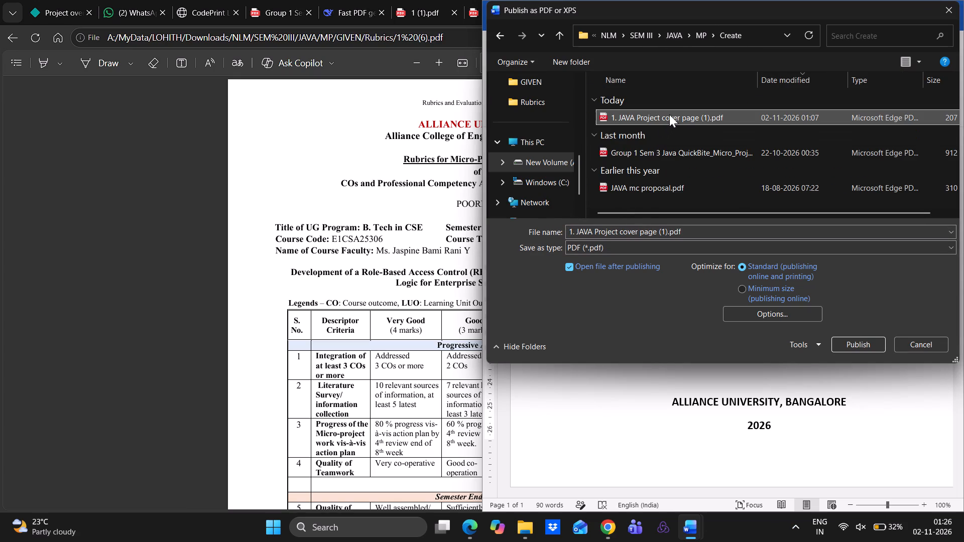
pyautogui.click(844, 341)
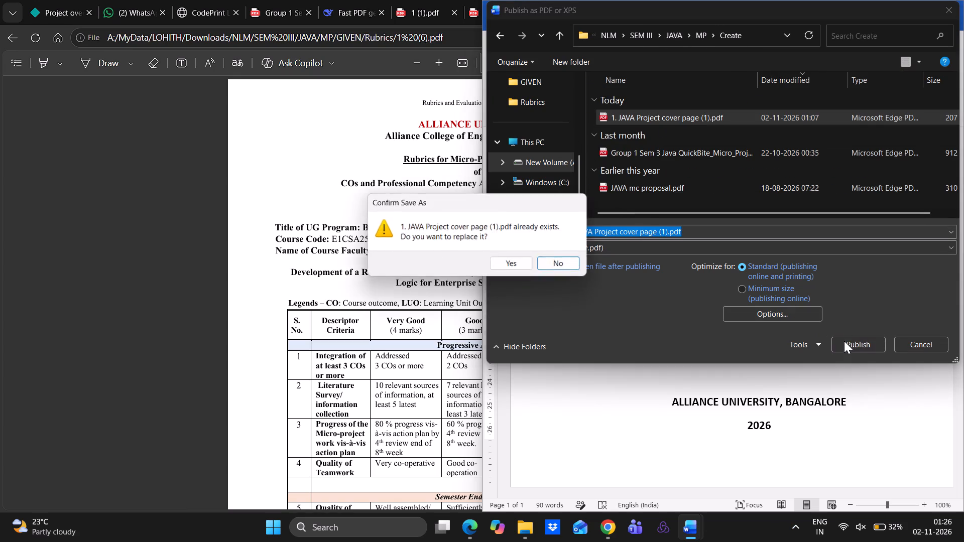
pyautogui.press('Left')
pyautogui.press('Return')
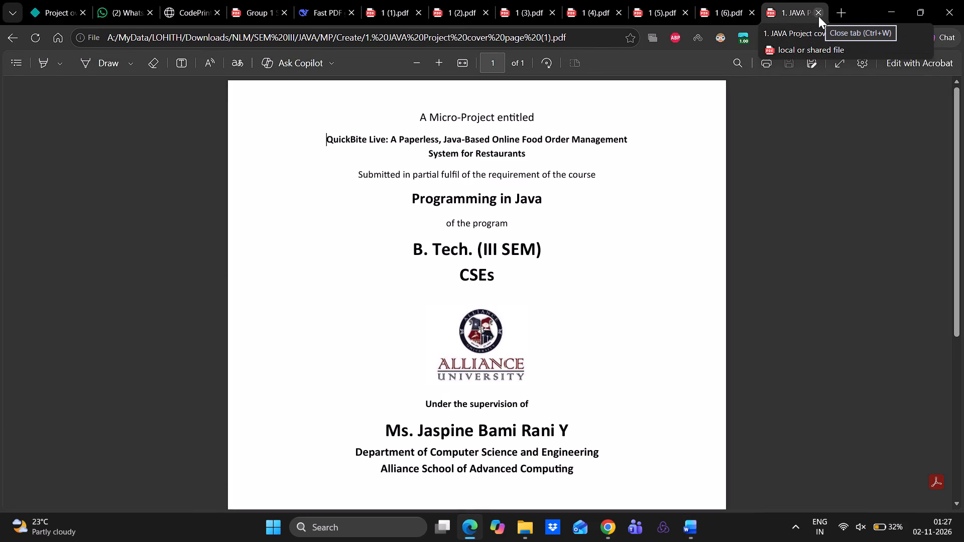
pyautogui.click(818, 16)
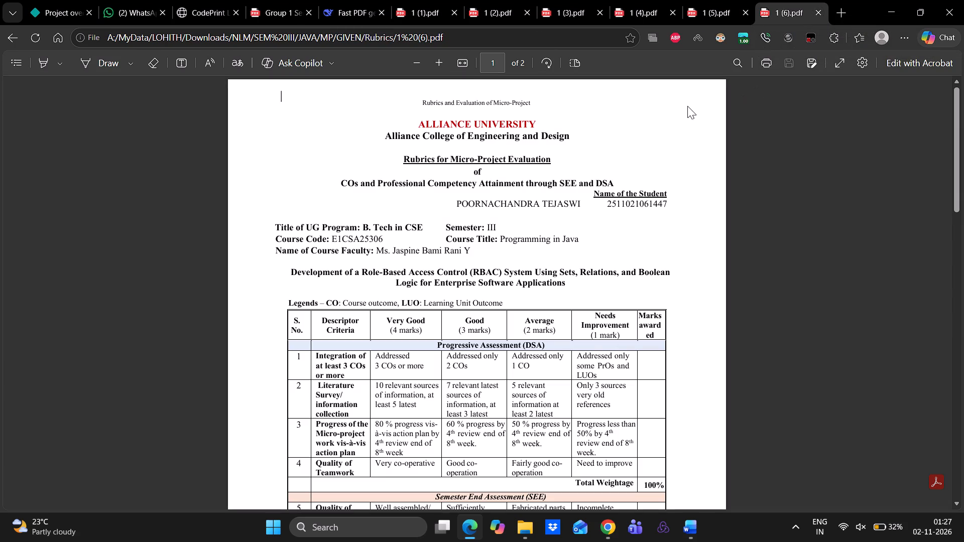
# Open the iLovePDF Merge PDF page in a new browser tab.
pyautogui.click(843, 19)
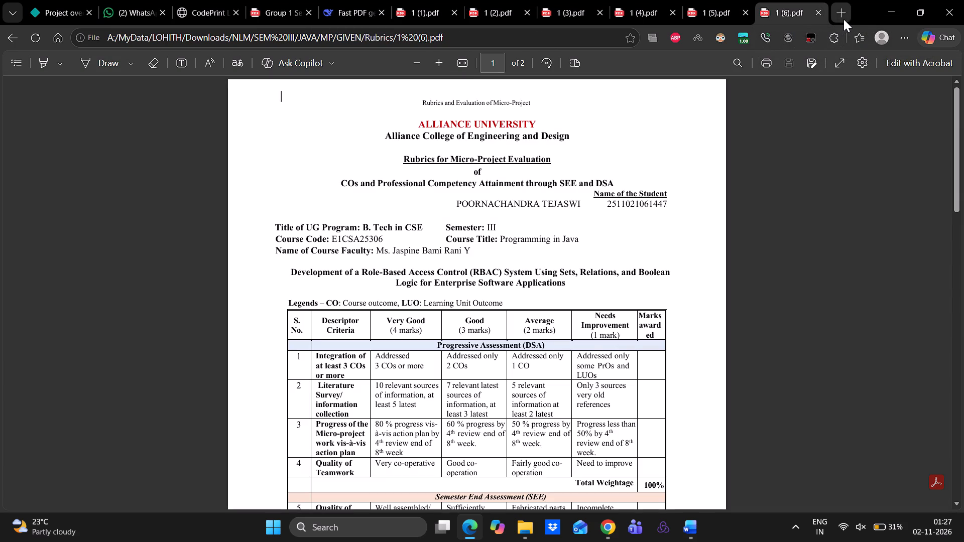
pyautogui.write('ilov')
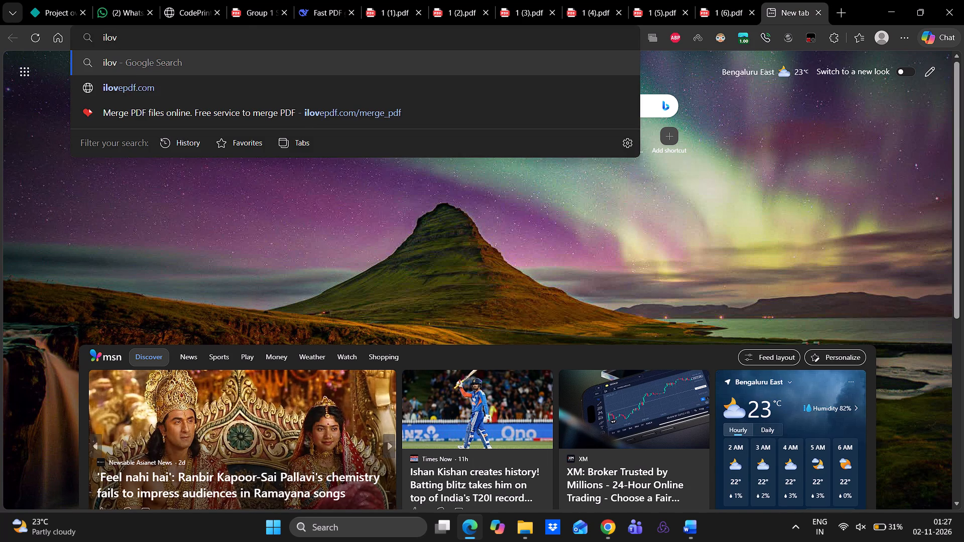
pyautogui.press('Down')
pyautogui.press('Down')
pyautogui.press('Return')
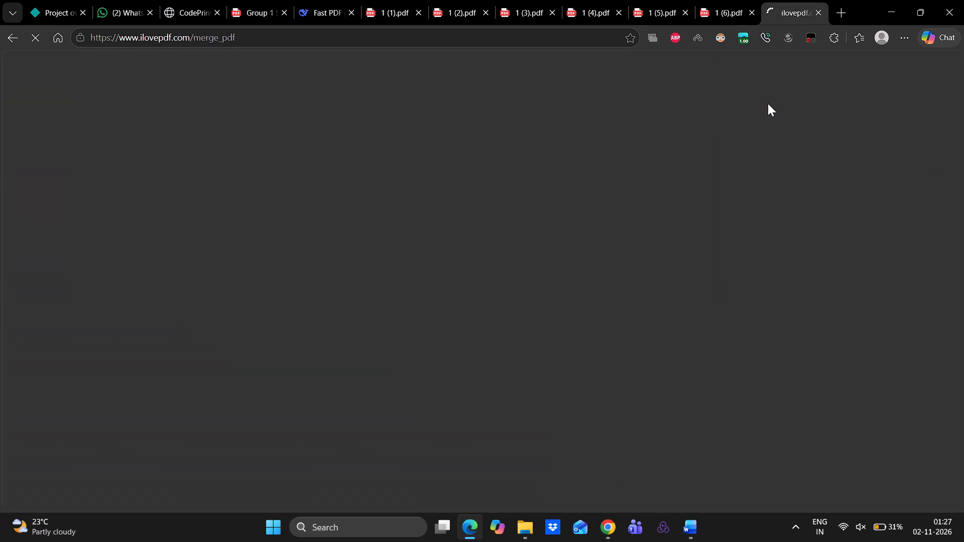
# Add all six PDFs, 1 (1) to 1 (6), from the MP > GIVEN > Rubrics folder to the merge.
pyautogui.click(440, 201)
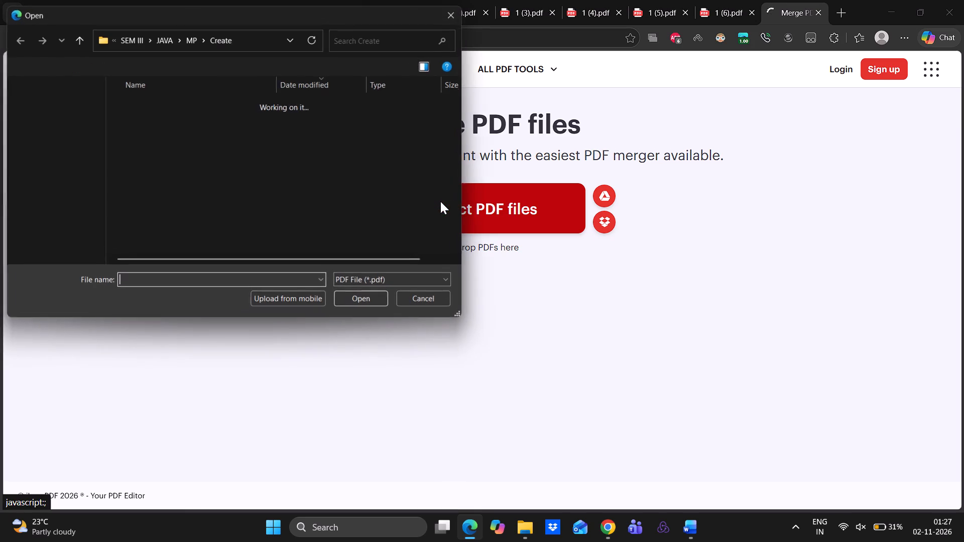
pyautogui.click(188, 40)
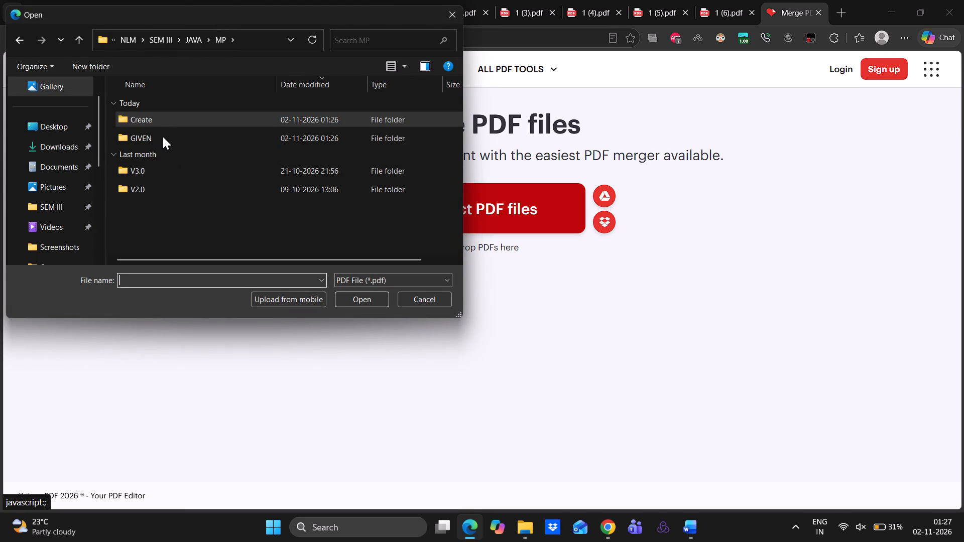
pyautogui.doubleClick(163, 136)
pyautogui.doubleClick(151, 118)
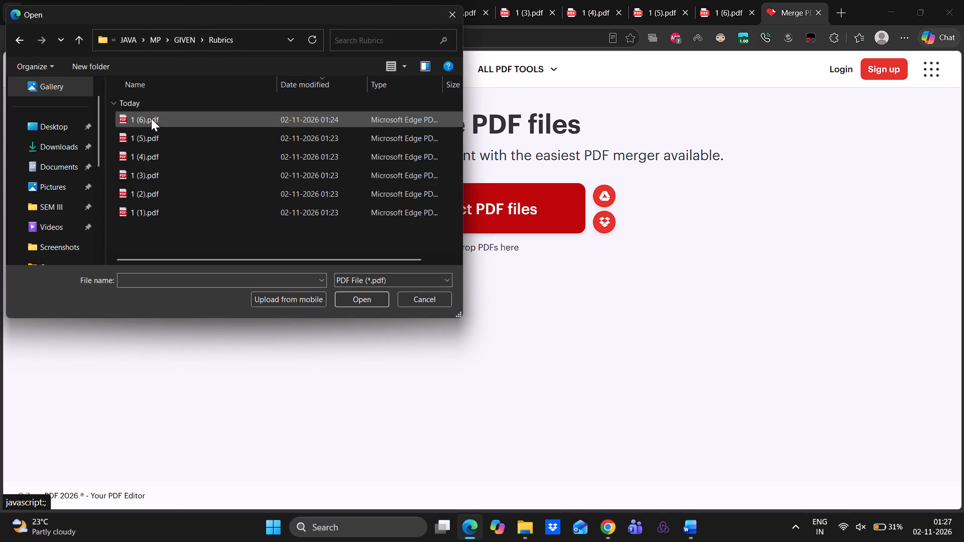
pyautogui.moveTo(139, 226); pyautogui.dragTo(177, 98)
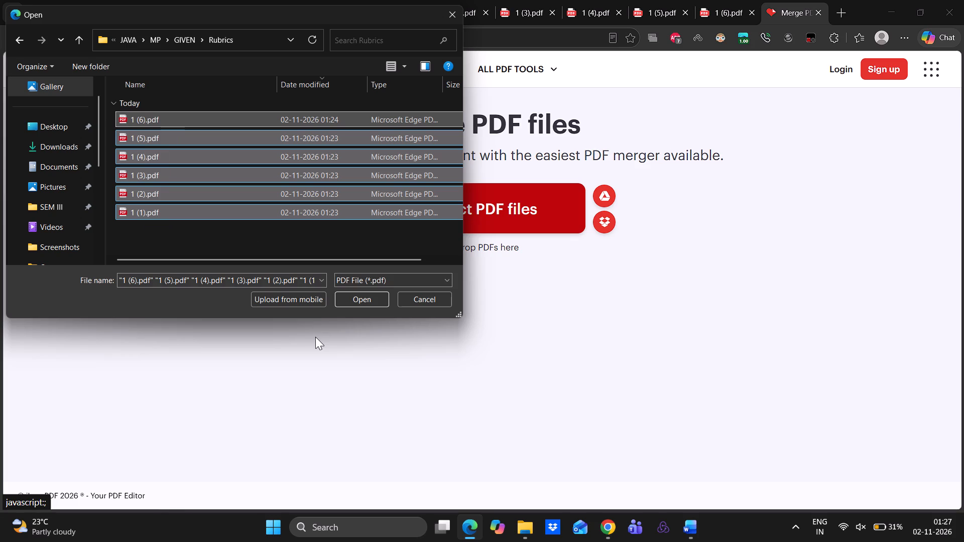
pyautogui.click(359, 304)
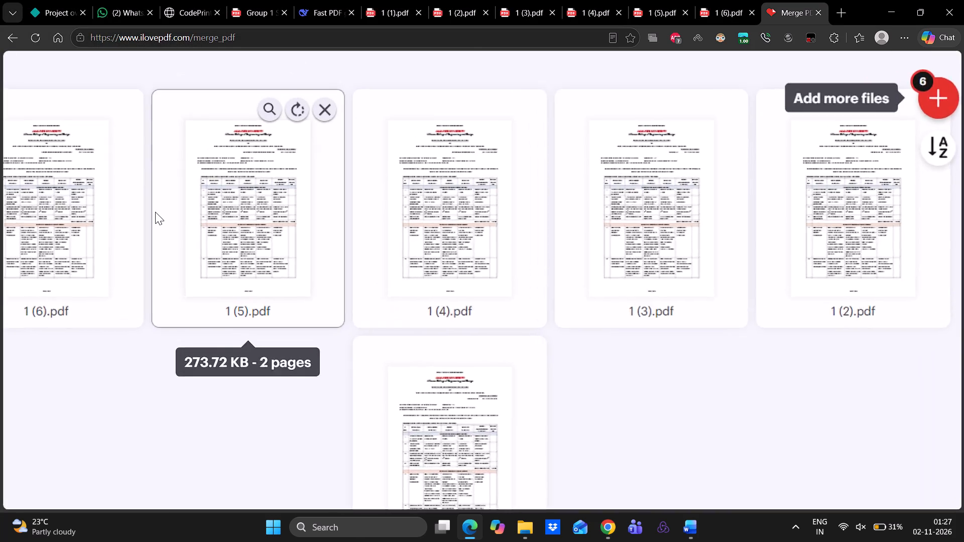
# Arrange the rubrics PDFs for merging in the order 1 (1), 1 (2), 1 (3), 1 (6), 1 (4), 1 (5).
pyautogui.scroll(1, 155, 212)
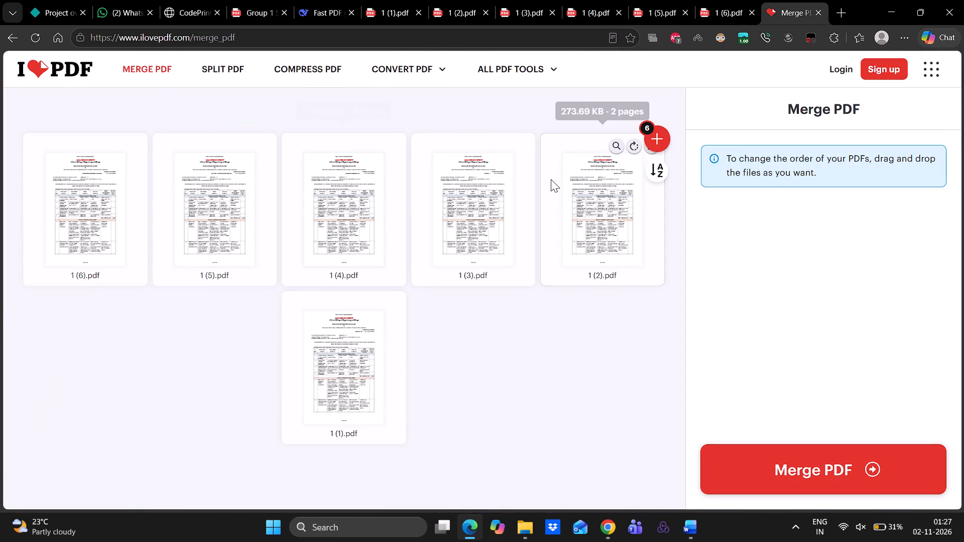
pyautogui.click(493, 145)
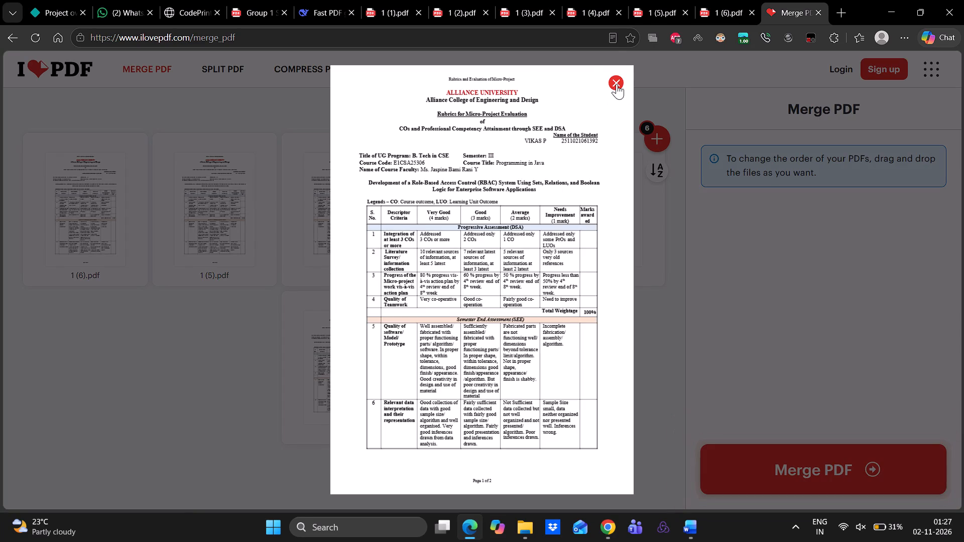
pyautogui.click(617, 84)
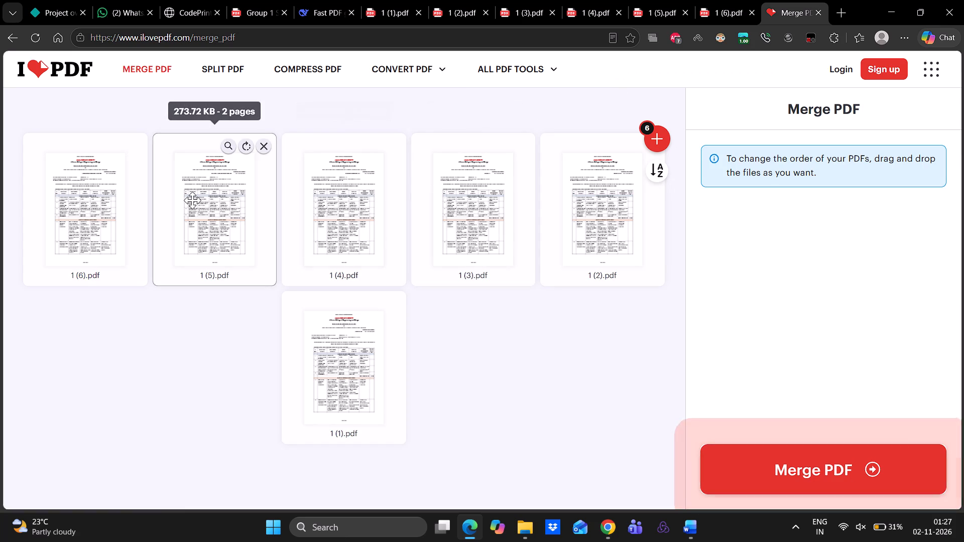
pyautogui.moveTo(341, 355); pyautogui.dragTo(116, 203)
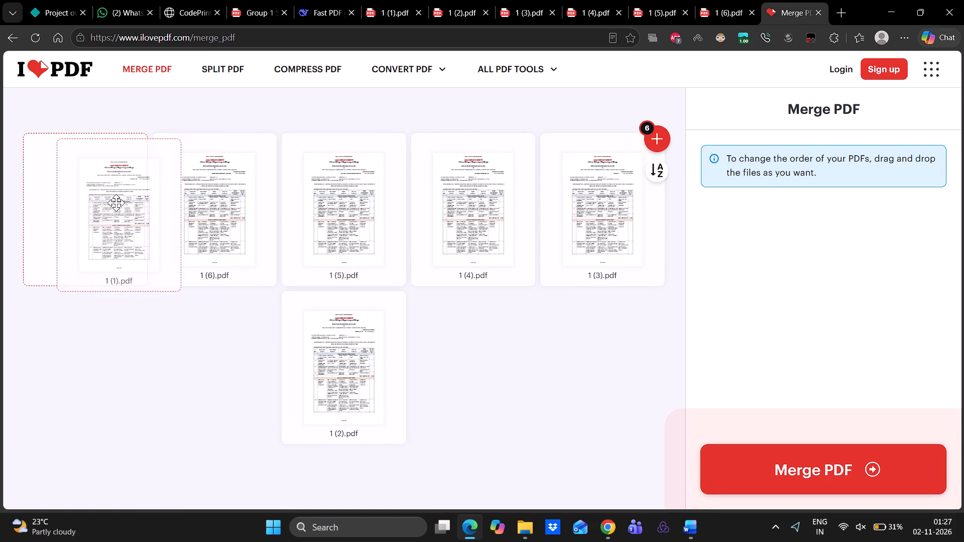
pyautogui.moveTo(356, 383); pyautogui.dragTo(228, 219)
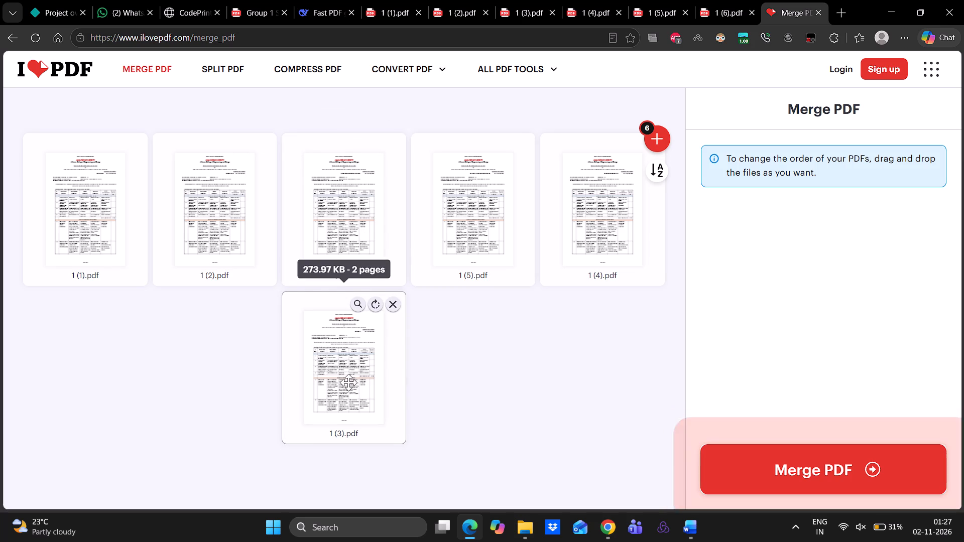
pyautogui.moveTo(348, 382); pyautogui.dragTo(342, 240)
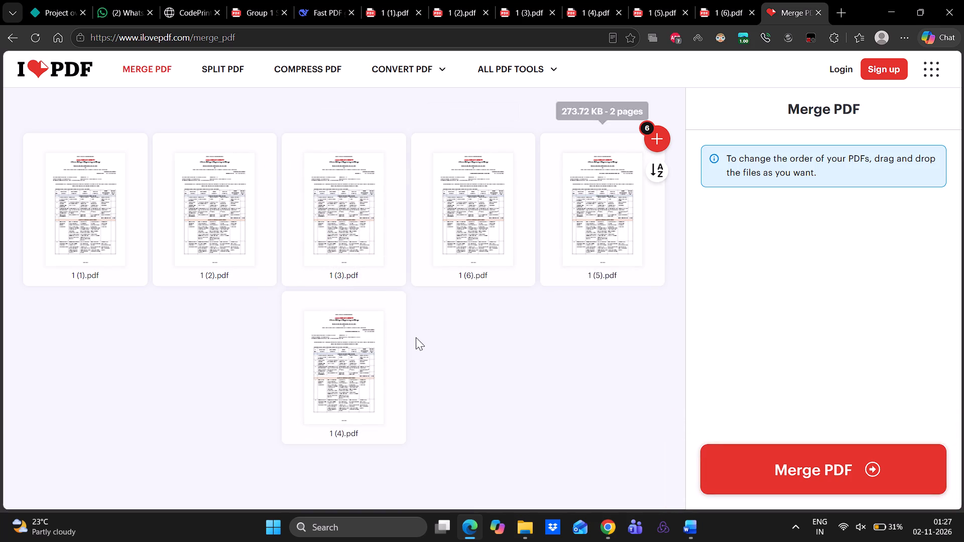
pyautogui.moveTo(375, 378); pyautogui.dragTo(637, 230)
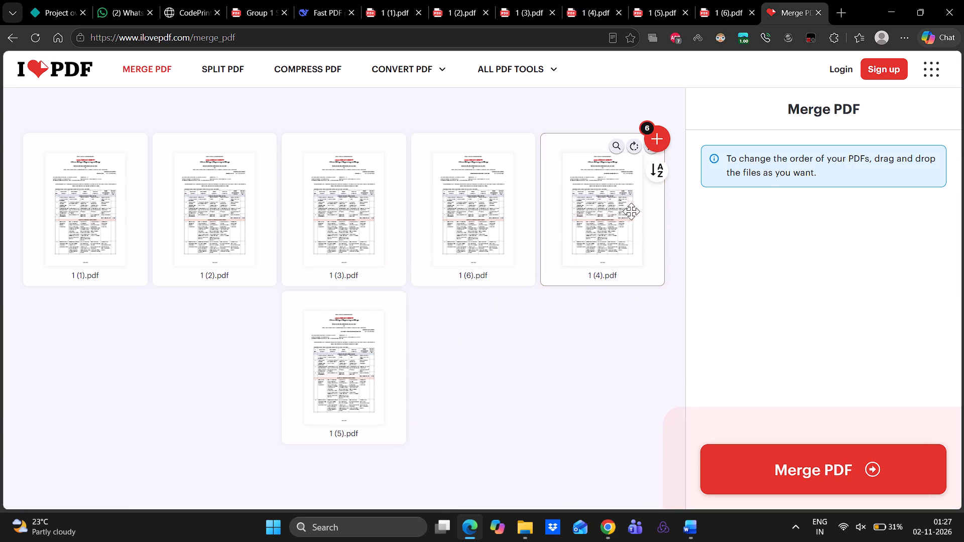
# Preview 1 (4), 1 (5), 1 (3) and 1 (6) to check each student's name against the cover page order.
pyautogui.click(619, 150)
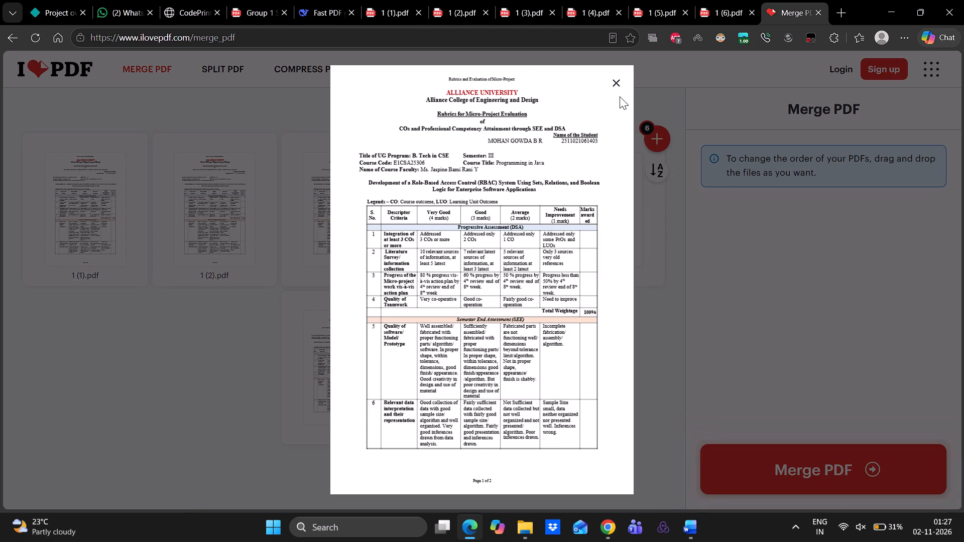
pyautogui.click(619, 81)
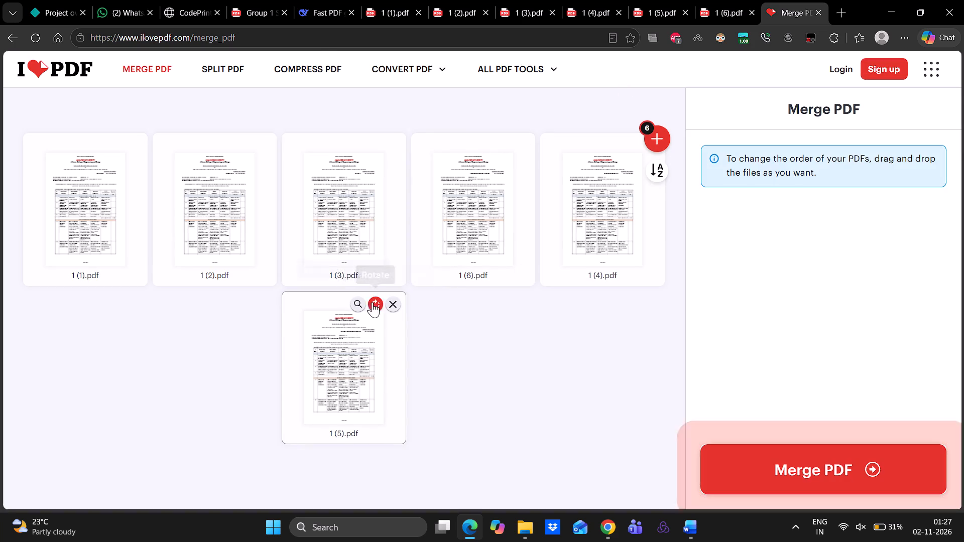
pyautogui.click(364, 302)
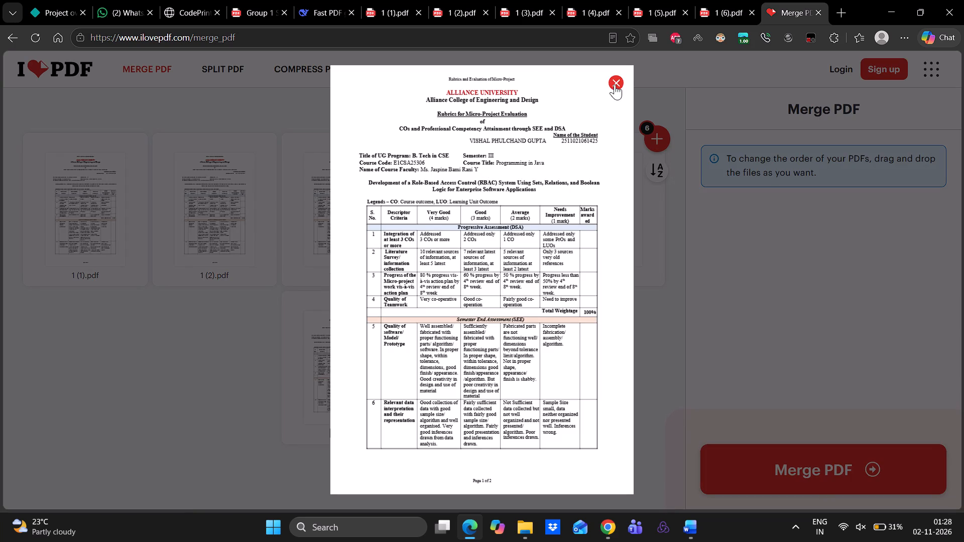
pyautogui.click(615, 84)
pyautogui.click(352, 145)
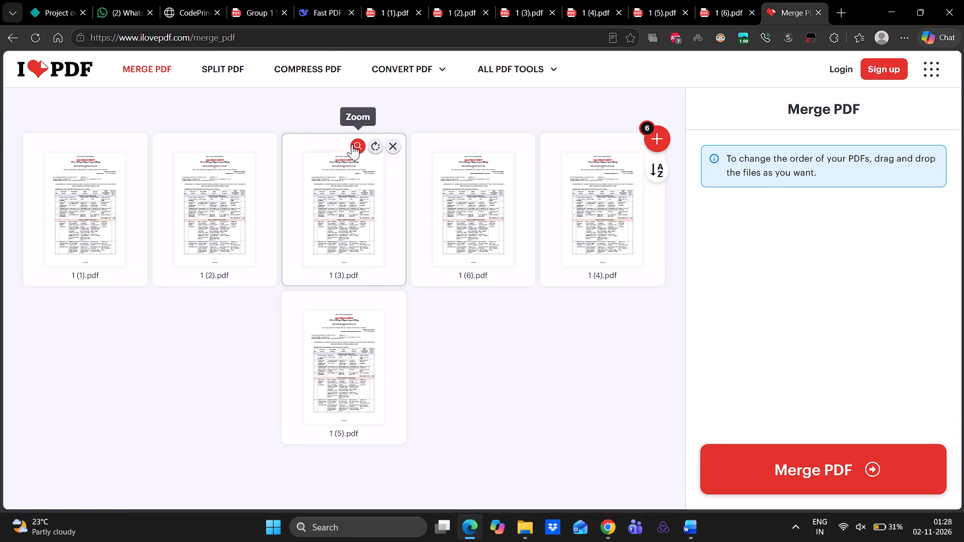
pyautogui.click(620, 85)
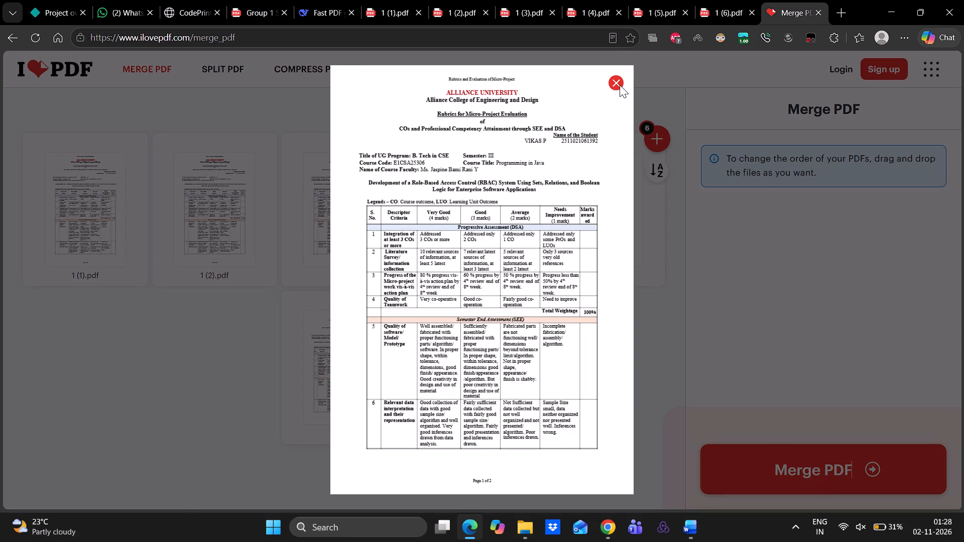
pyautogui.click(488, 145)
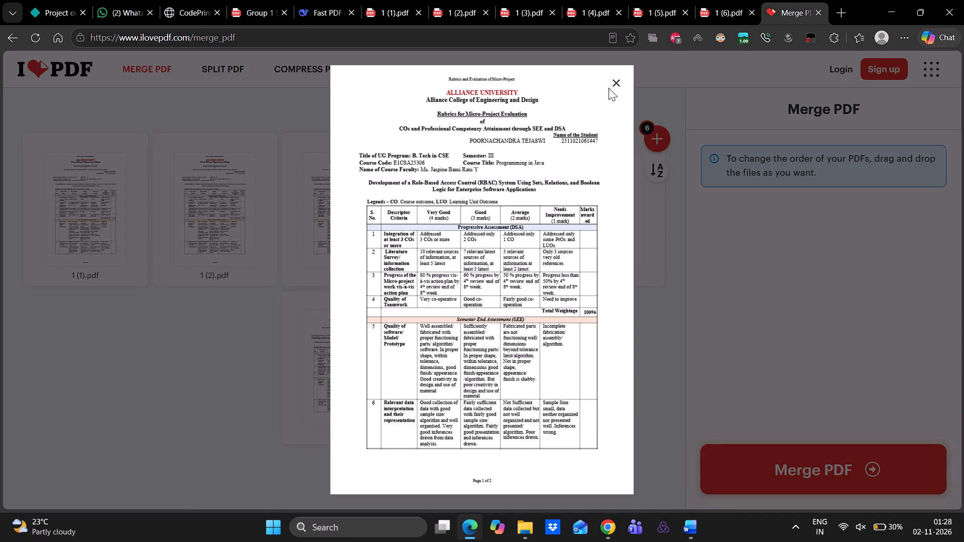
pyautogui.click(618, 81)
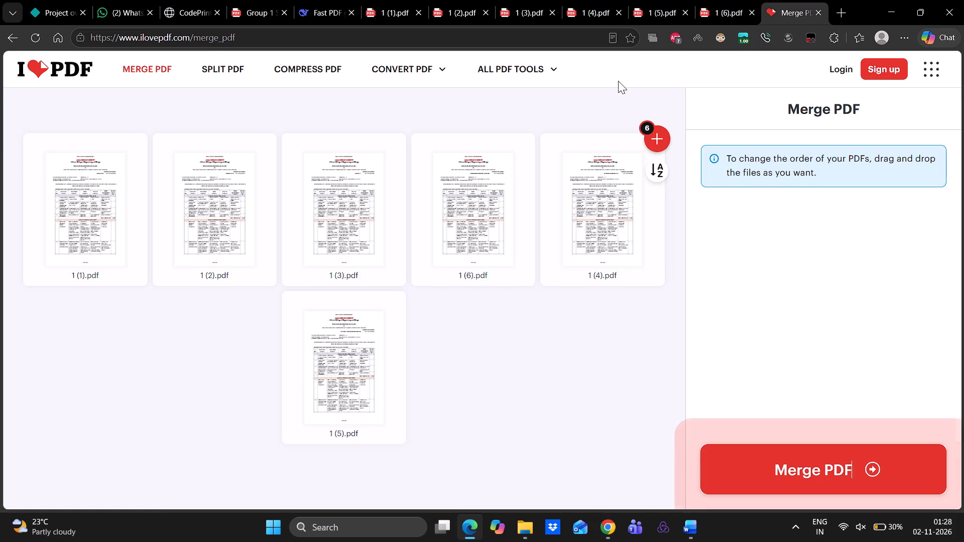
# Merge the six ordered rubrics files into one PDF.
pyautogui.click(776, 459)
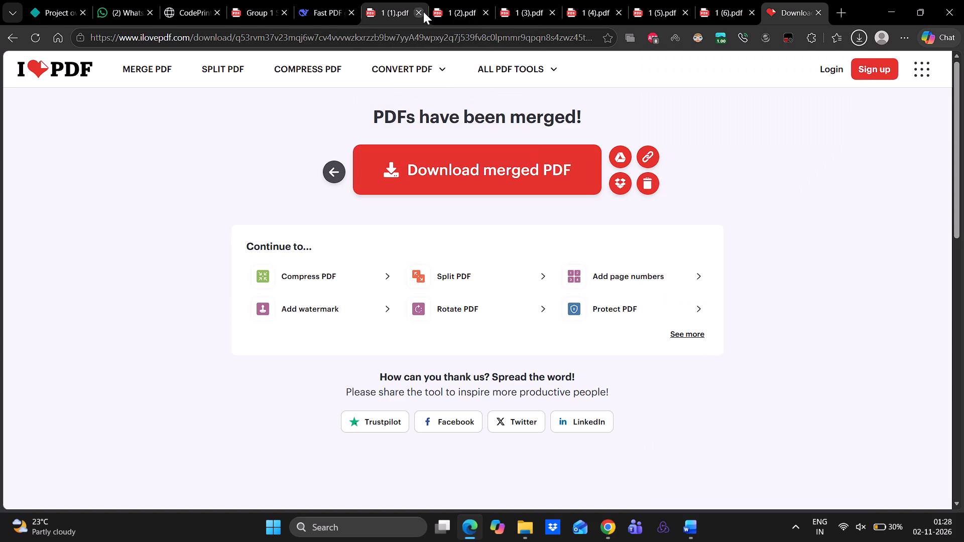
pyautogui.click(423, 12)
pyautogui.click(423, 12)
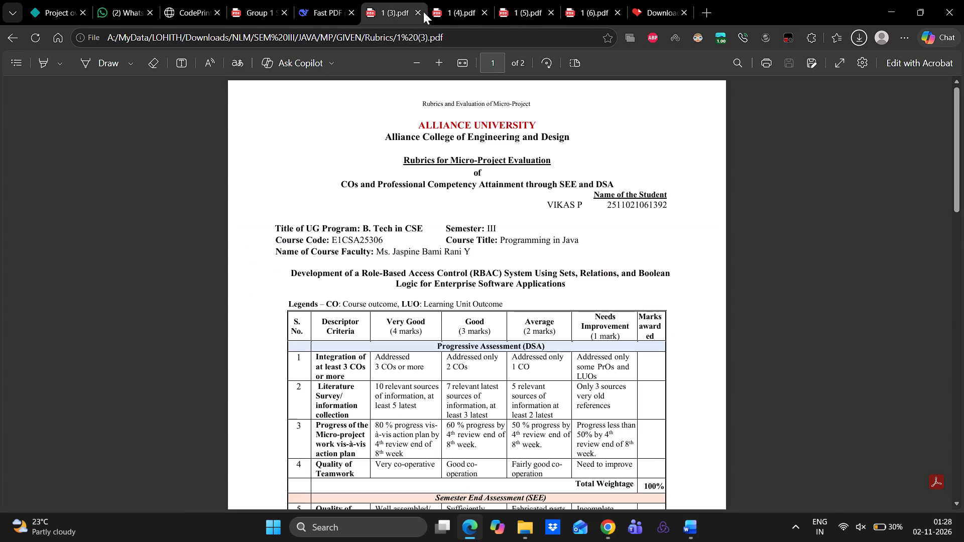
# Close the remaining individual rubrics PDFs 1 (3), 1 (4), 1 (5) and 1 (6).
pyautogui.click(417, 10)
pyautogui.click(417, 10)
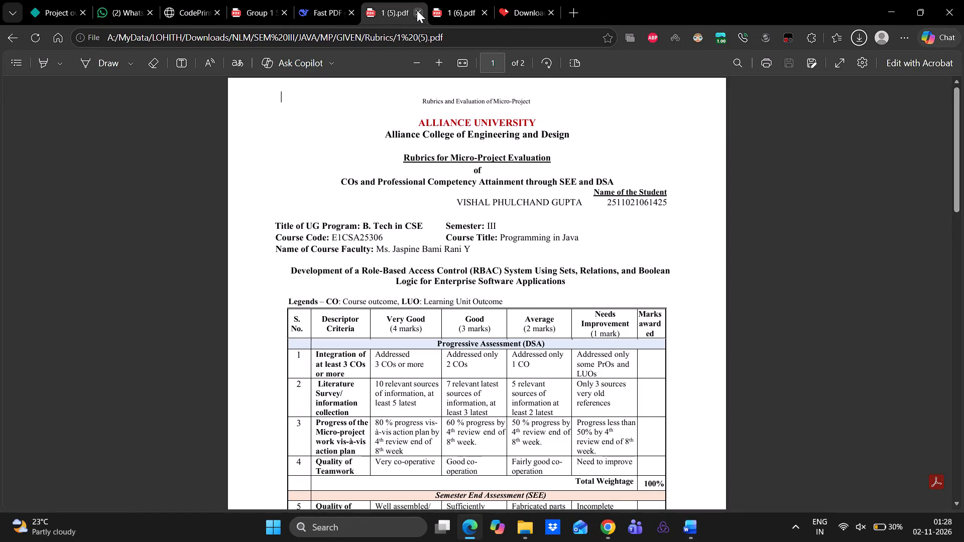
pyautogui.click(417, 10)
pyautogui.click(417, 10)
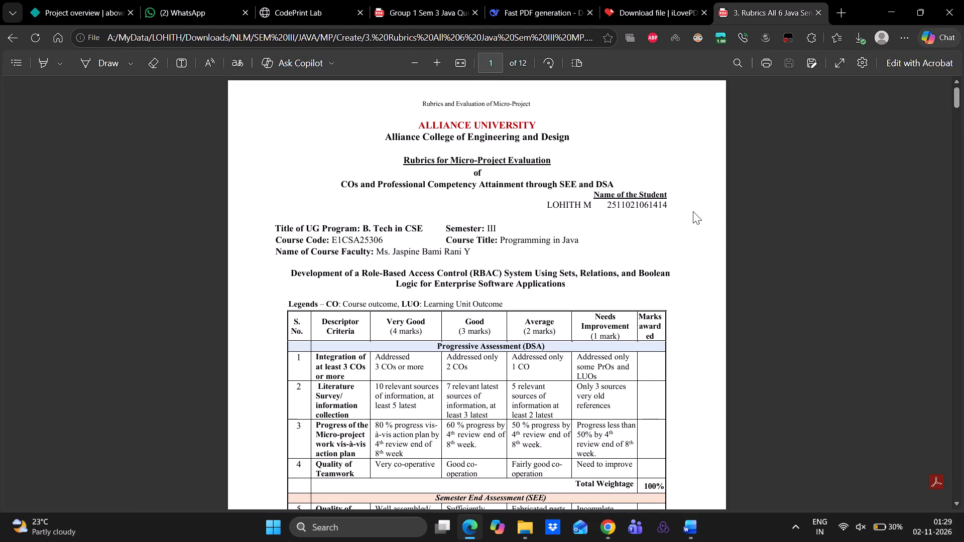
# Open the print settings for the merged "3. Rubrics All 6 Java Sem III MP" PDF.
pyautogui.hotkey('ctrl', 'p')
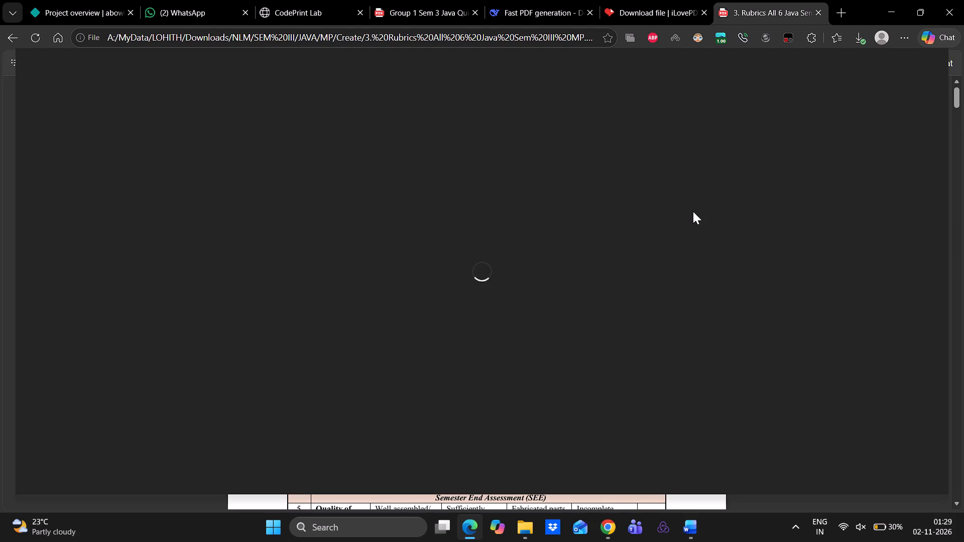
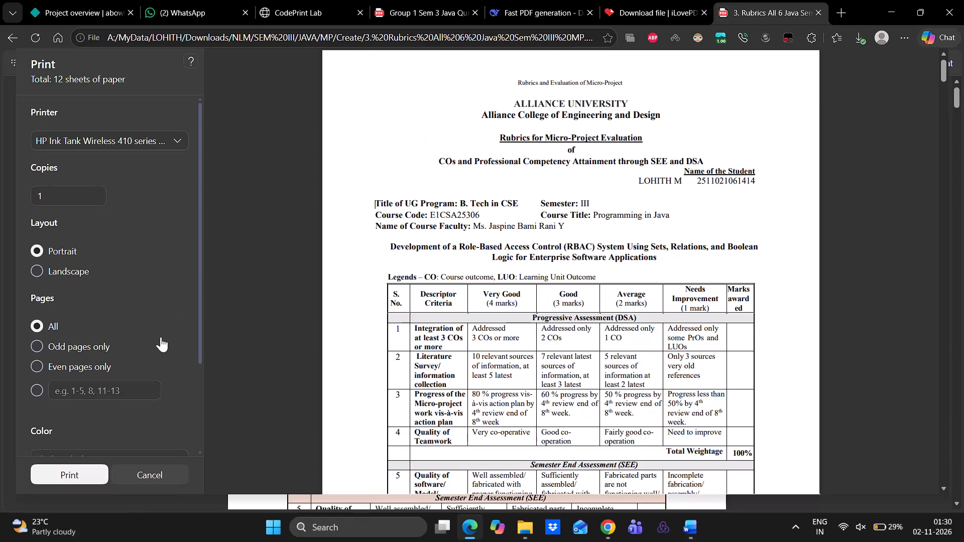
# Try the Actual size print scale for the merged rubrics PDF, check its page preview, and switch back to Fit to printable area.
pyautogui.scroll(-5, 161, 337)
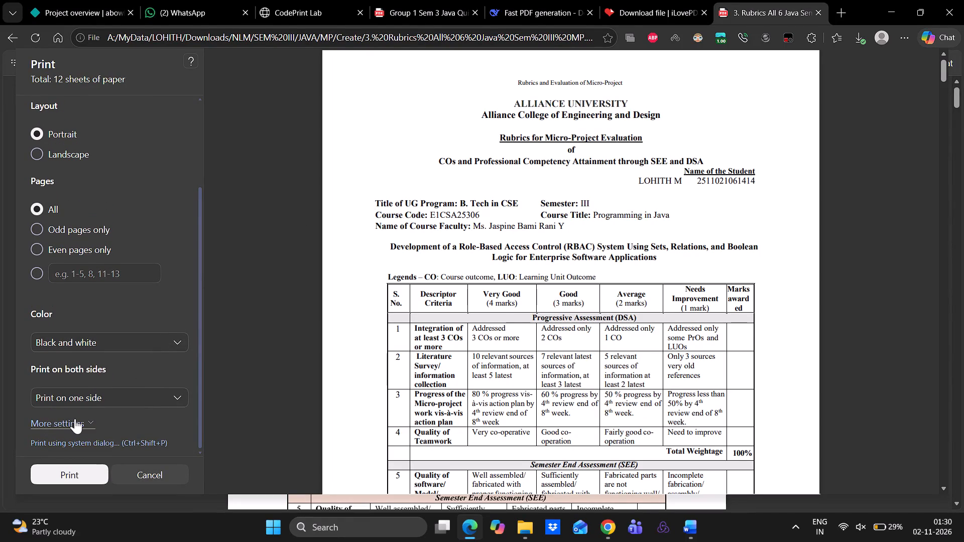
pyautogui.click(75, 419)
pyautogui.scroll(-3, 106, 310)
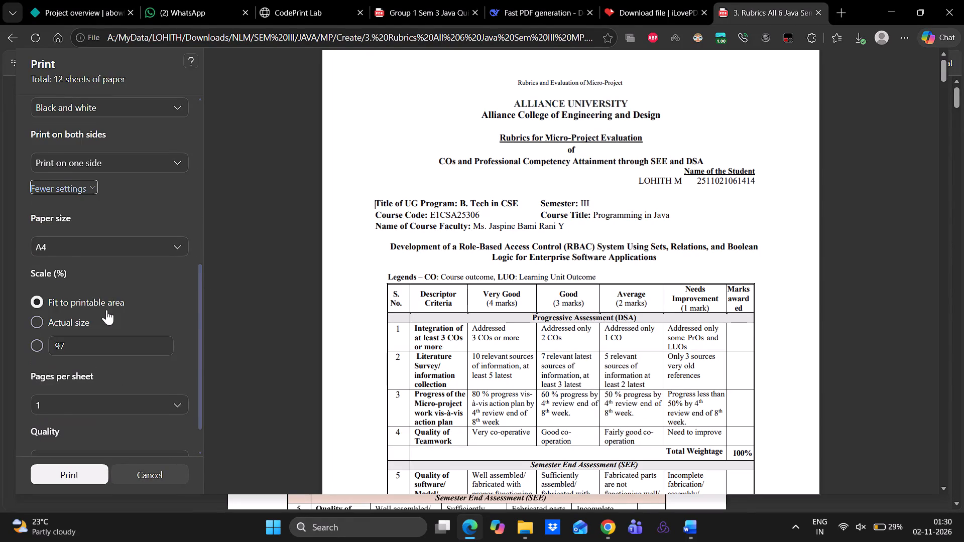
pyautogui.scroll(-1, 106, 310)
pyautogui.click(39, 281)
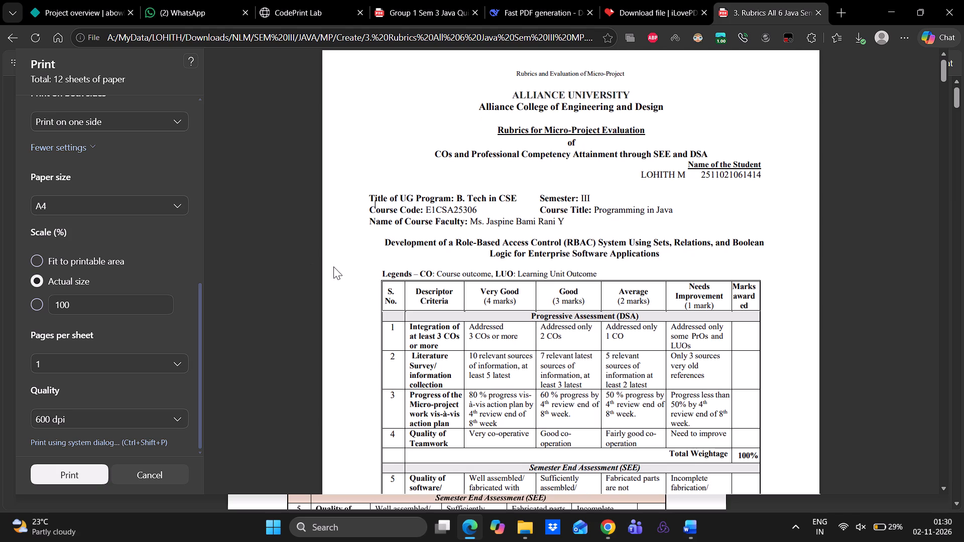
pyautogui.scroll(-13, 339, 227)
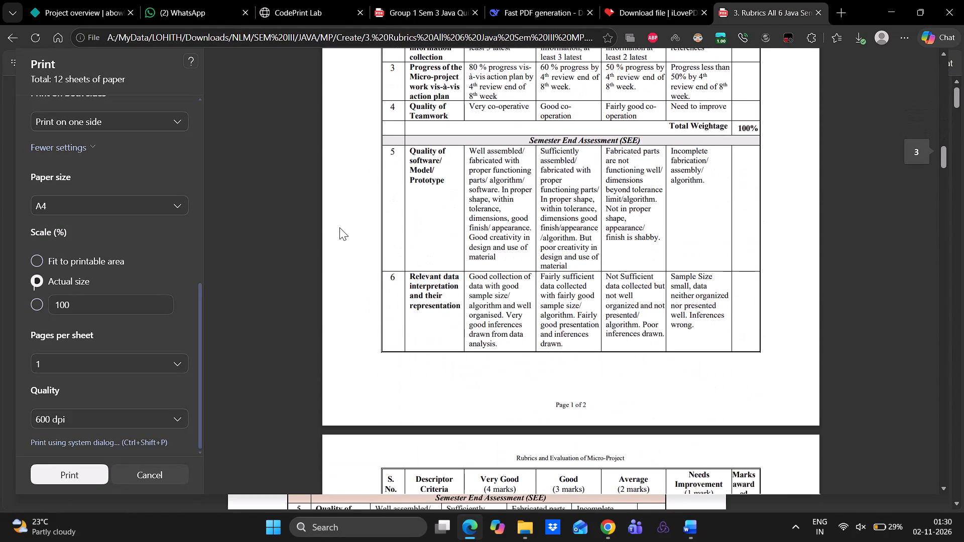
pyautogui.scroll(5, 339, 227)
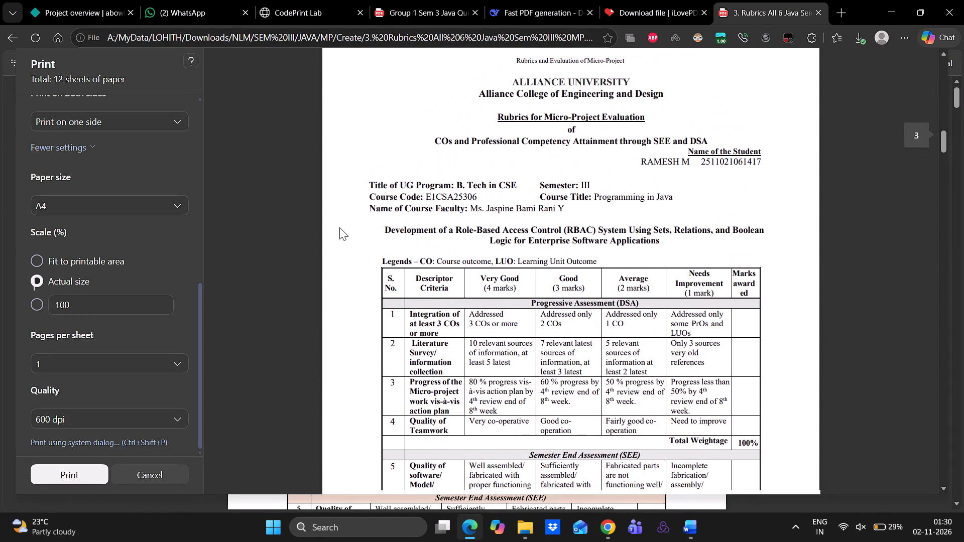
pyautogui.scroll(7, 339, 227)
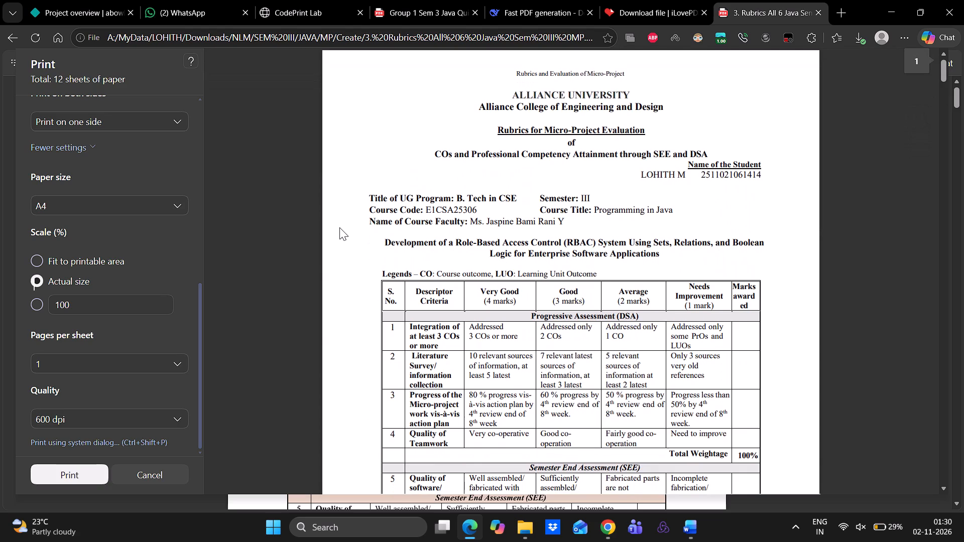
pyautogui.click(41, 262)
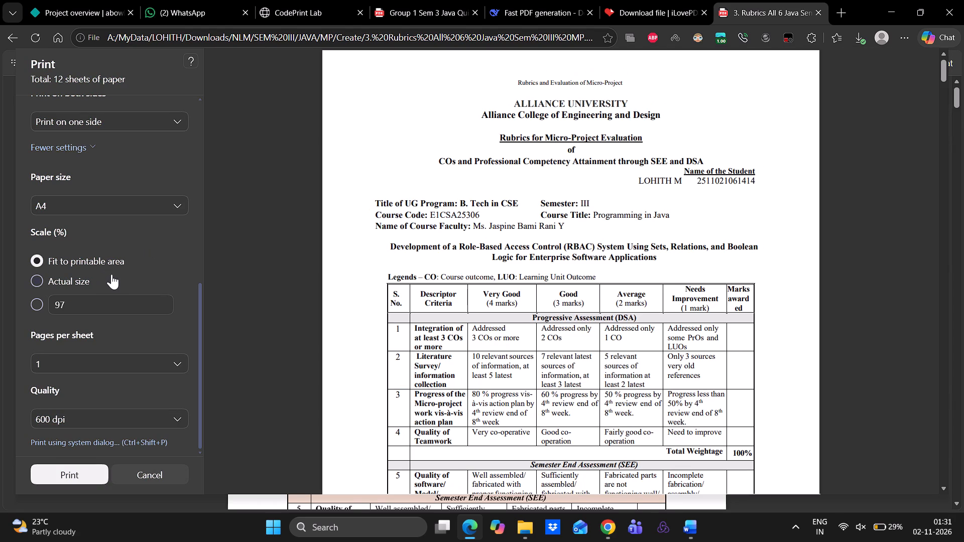
# Check the preview pages and print one copy of the whole merged rubrics PDF on the HP Ink Tank Wireless 410 series.
pyautogui.scroll(-3, 336, 231)
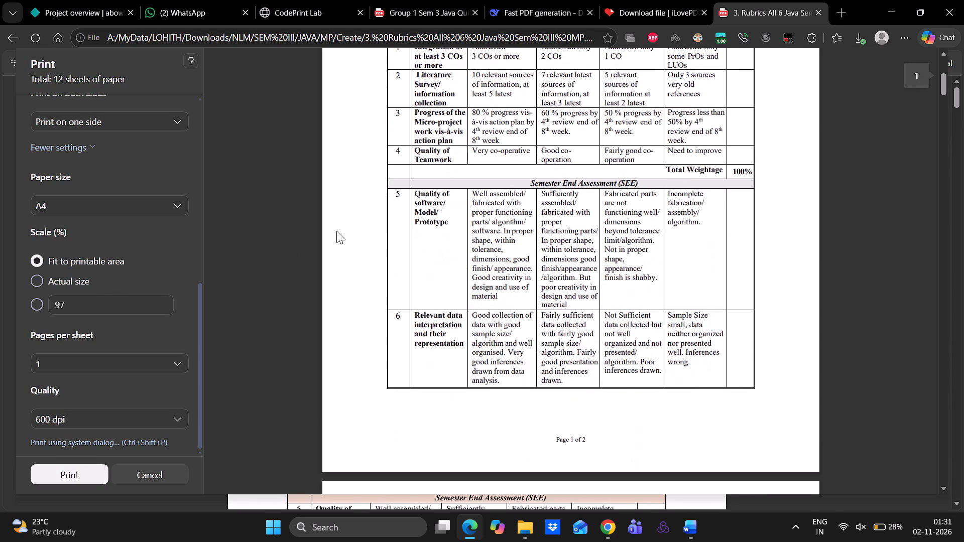
pyautogui.scroll(-3, 336, 231)
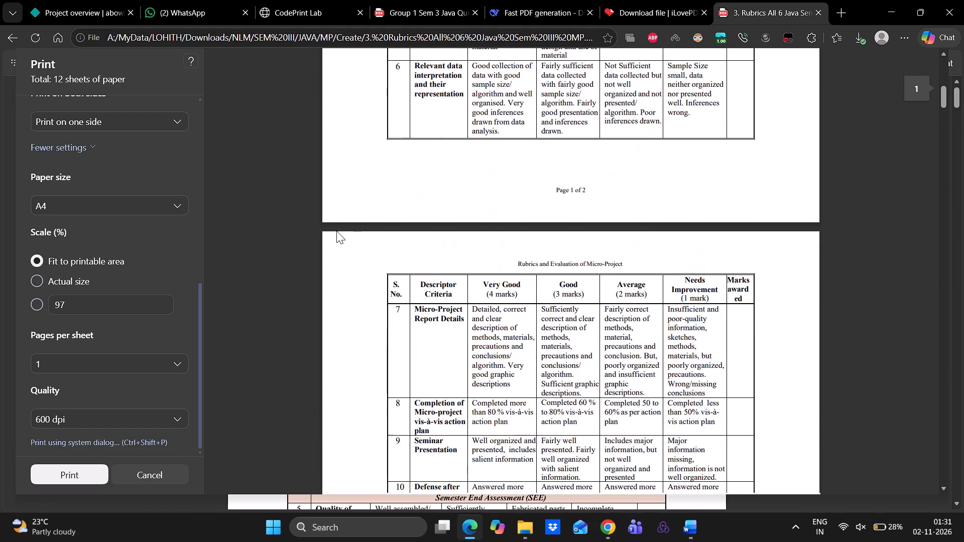
pyautogui.scroll(-6, 336, 231)
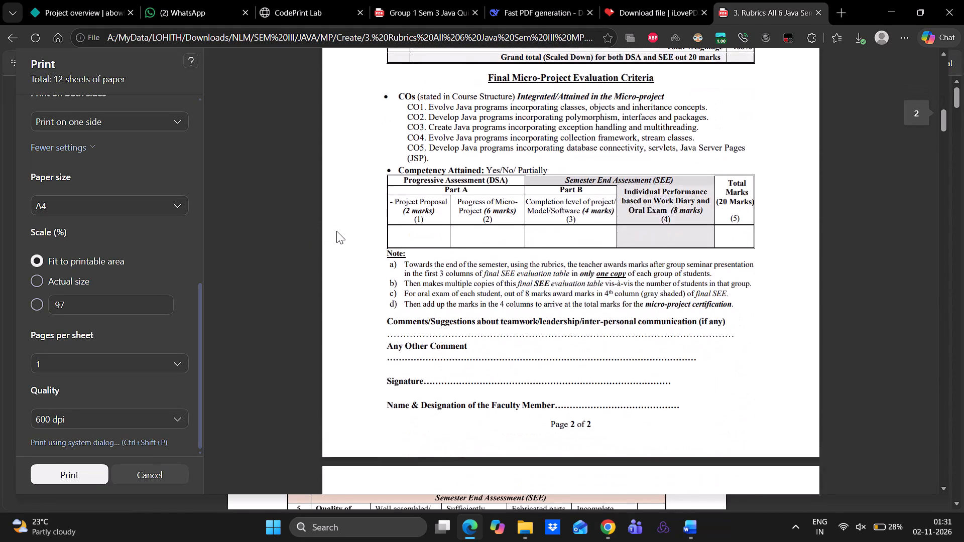
pyautogui.scroll(-6, 336, 231)
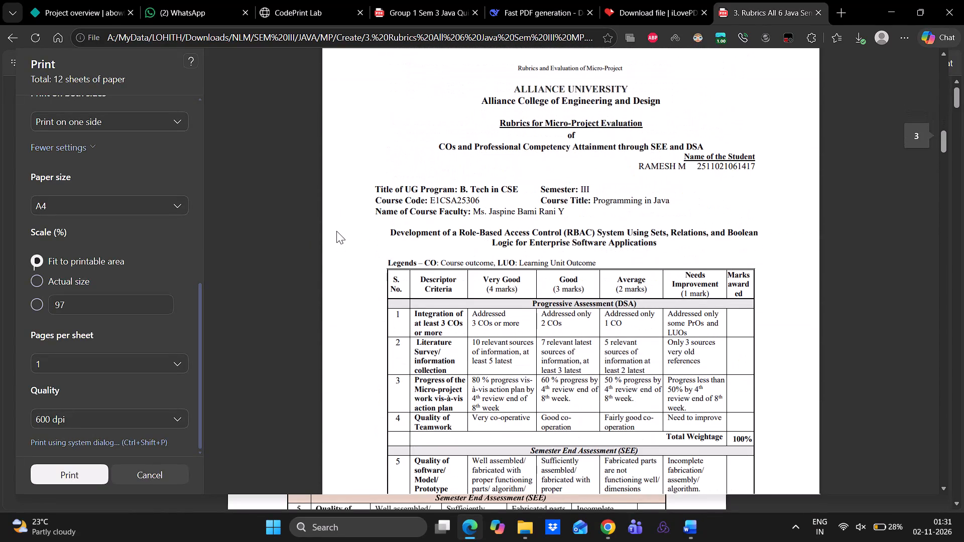
pyautogui.scroll(-2, 129, 287)
pyautogui.scroll(5, 92, 383)
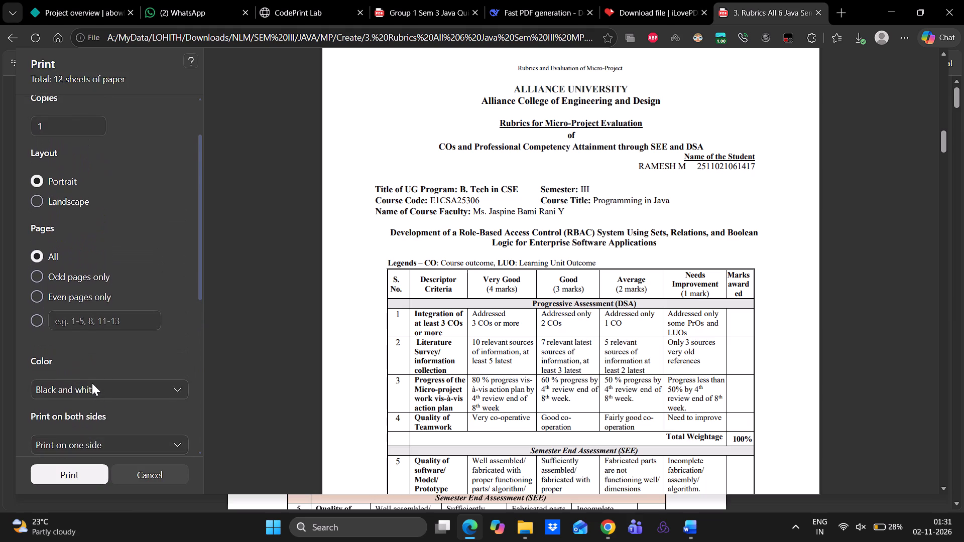
pyautogui.scroll(1, 92, 383)
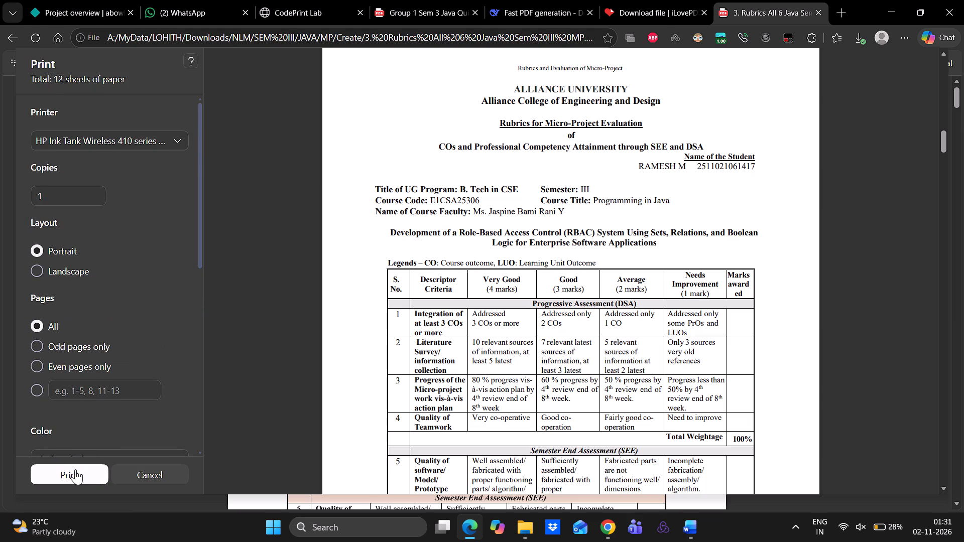
pyautogui.click(75, 469)
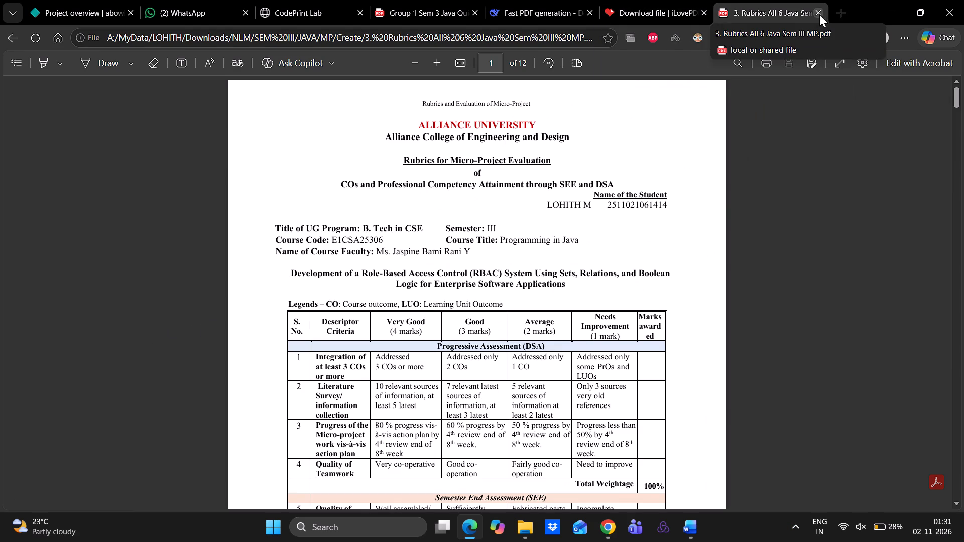
# Bring up the Fast PDF generation chat, then switch to JAVA mc proposal in Word and look through it, focusing on the Action Plan table.
pyautogui.click(526, 10)
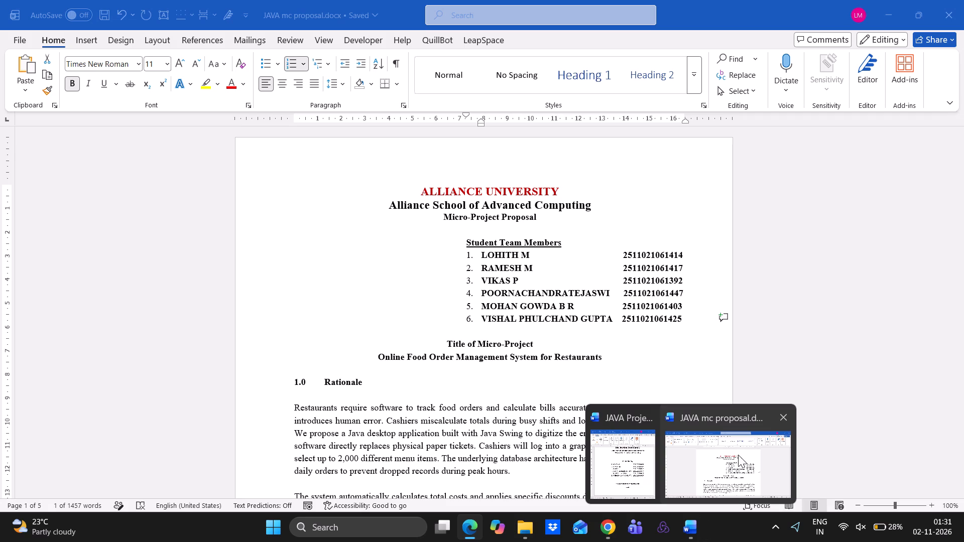
pyautogui.click(738, 455)
pyautogui.scroll(-2, 598, 337)
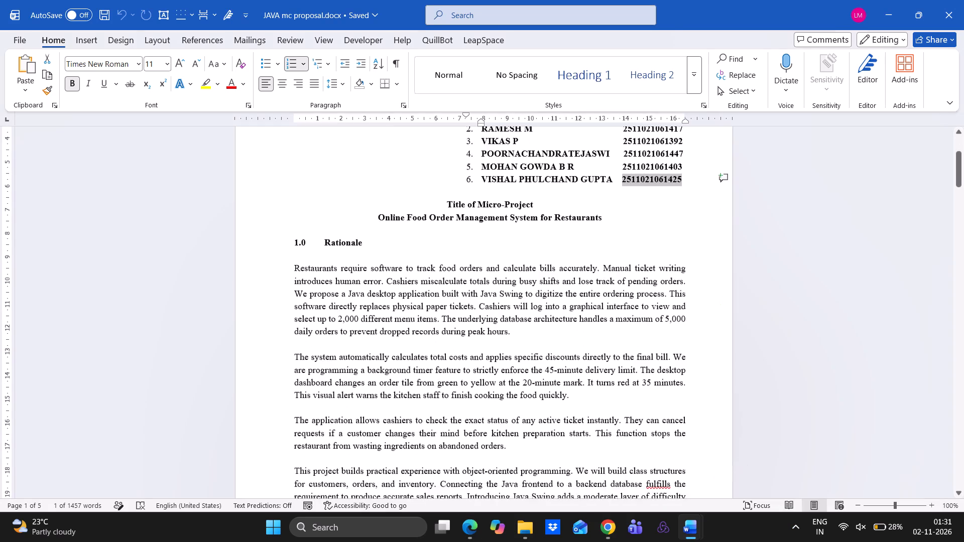
pyautogui.scroll(-6, 598, 337)
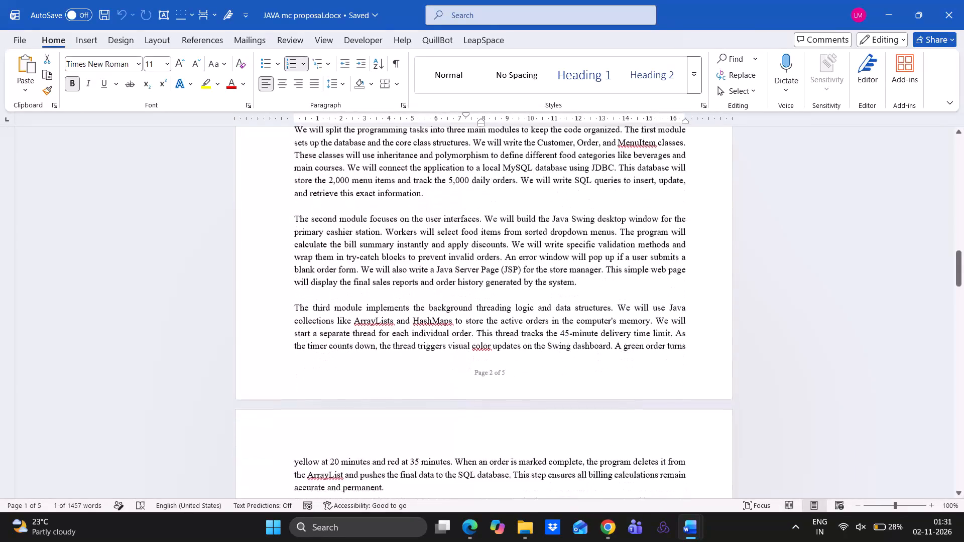
pyautogui.scroll(-3, 598, 337)
pyautogui.scroll(2, 598, 337)
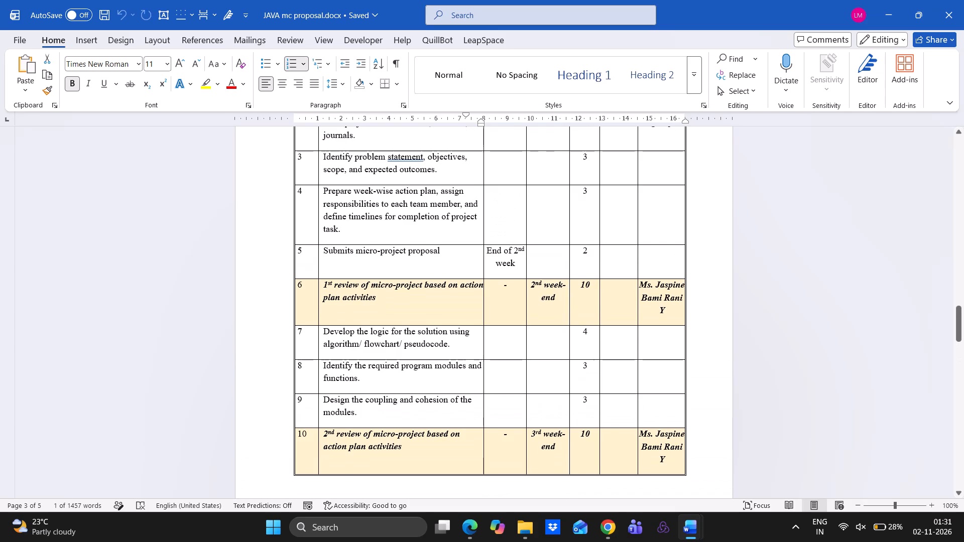
pyautogui.scroll(1, 598, 337)
pyautogui.scroll(-6, 598, 337)
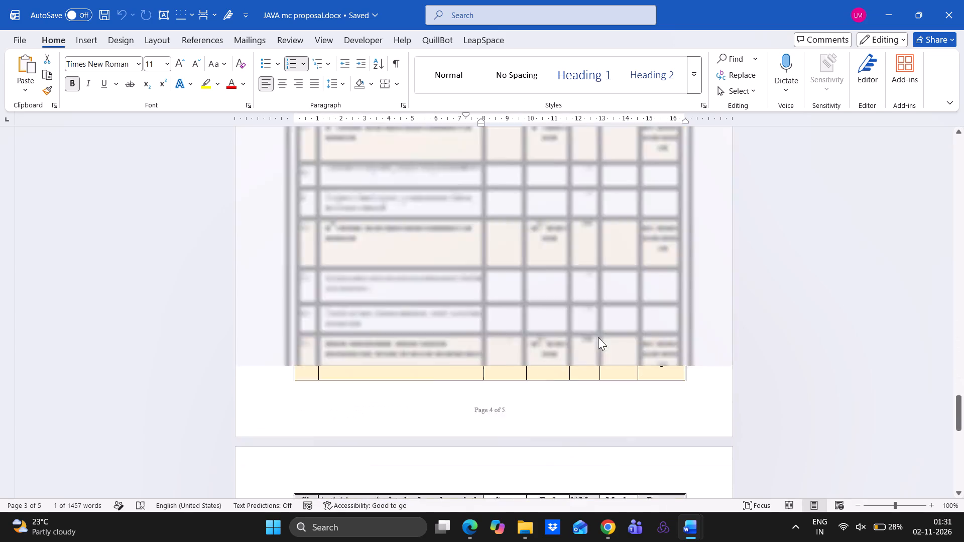
pyautogui.scroll(-1, 598, 337)
pyautogui.scroll(3, 598, 337)
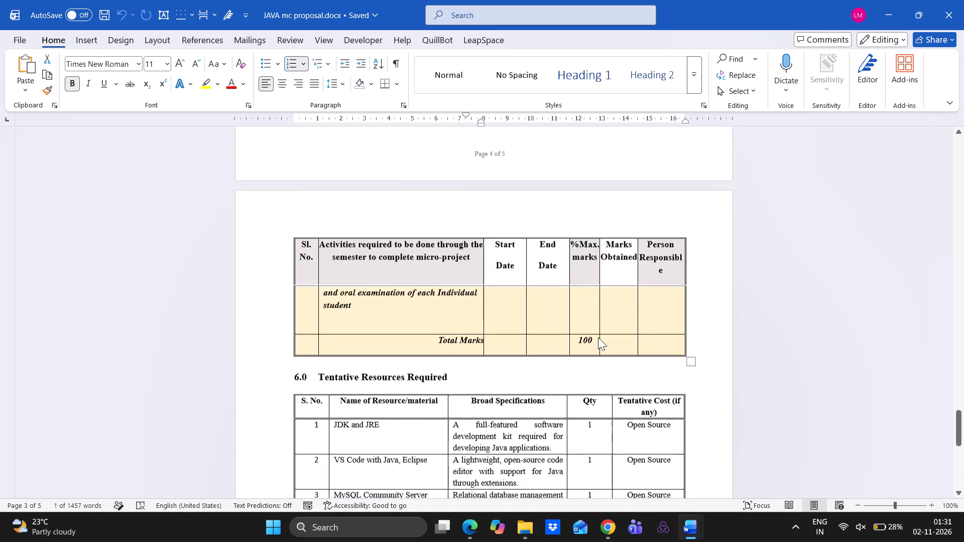
pyautogui.scroll(5, 598, 337)
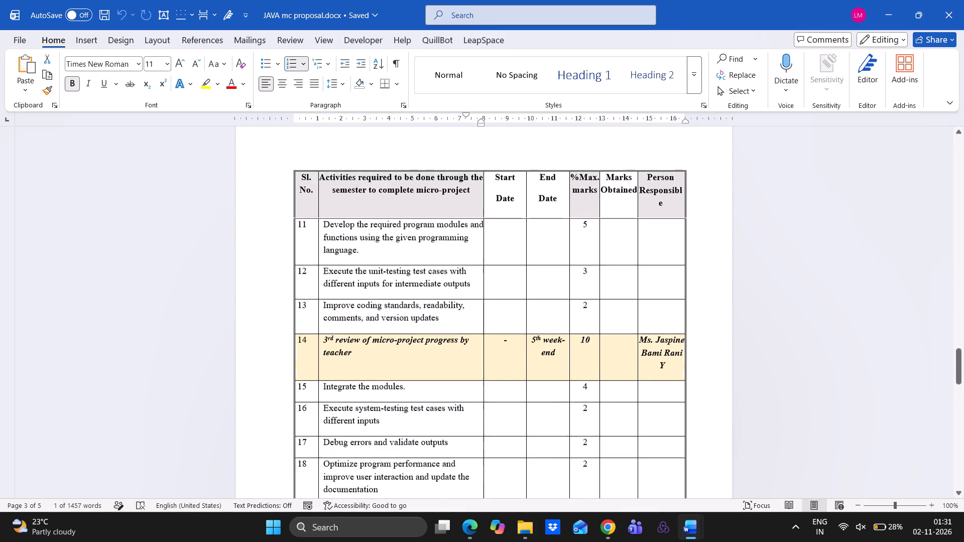
pyautogui.scroll(5, 598, 337)
pyautogui.scroll(-2, 598, 337)
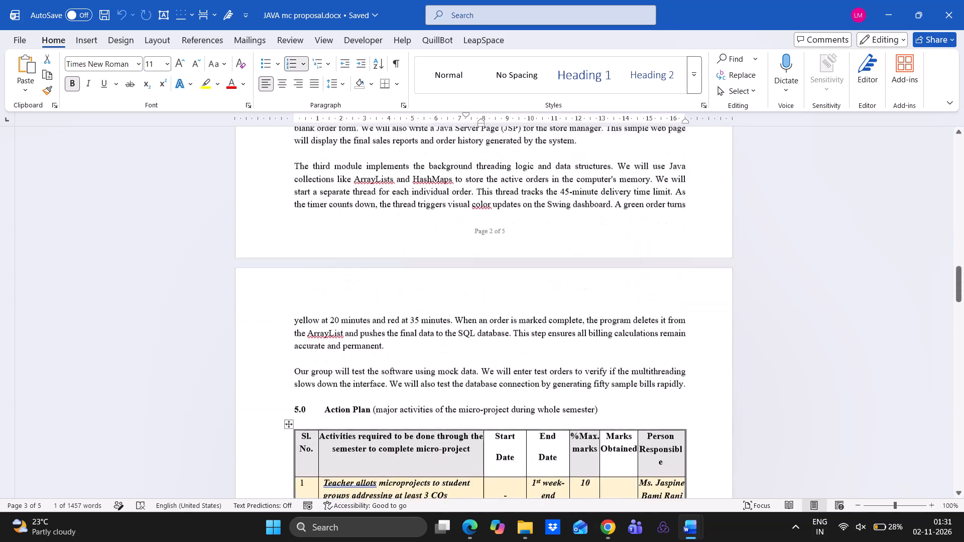
pyautogui.scroll(-3, 598, 337)
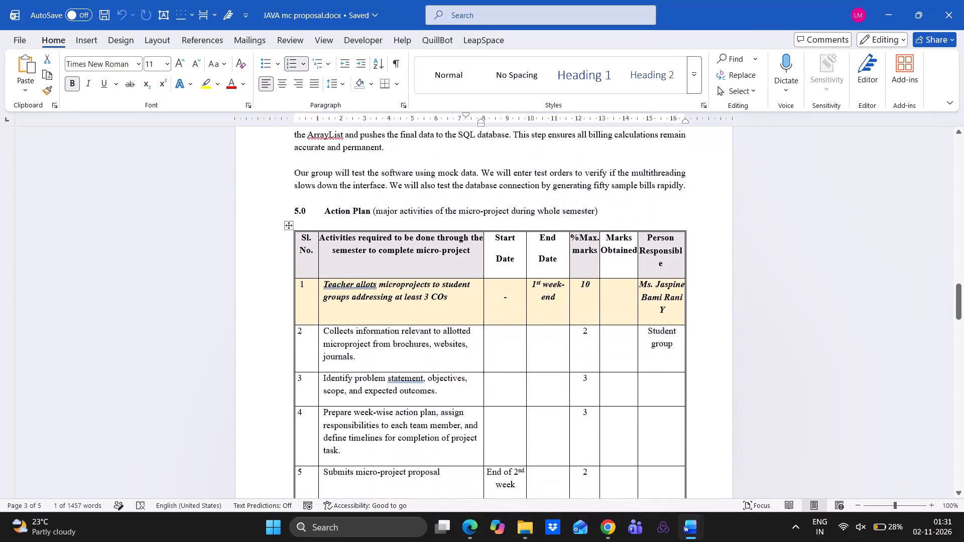
pyautogui.hotkey('ctrl', '-')
pyautogui.hotkey('ctrl', '-')
pyautogui.scroll(-1, 598, 337)
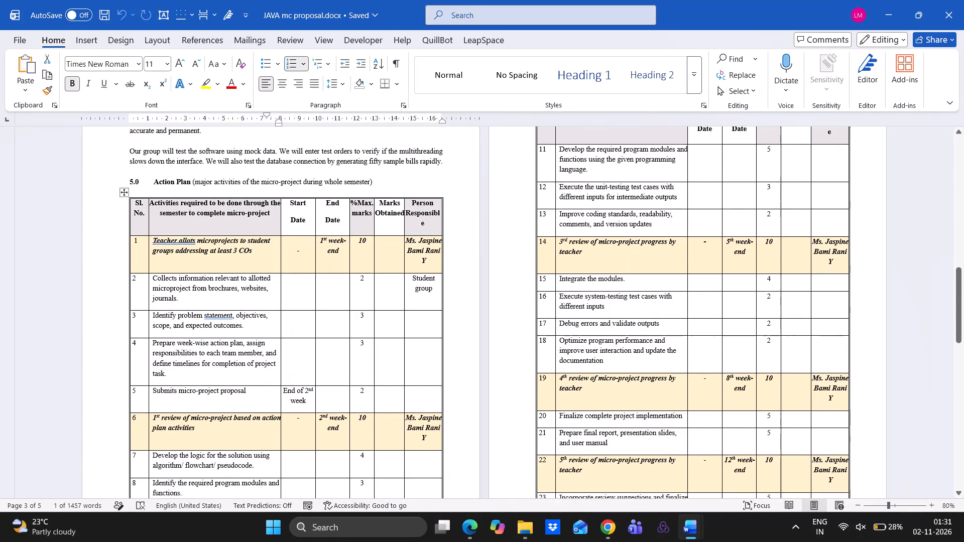
pyautogui.scroll(1, 598, 337)
pyautogui.hotkey('ctrl', '-')
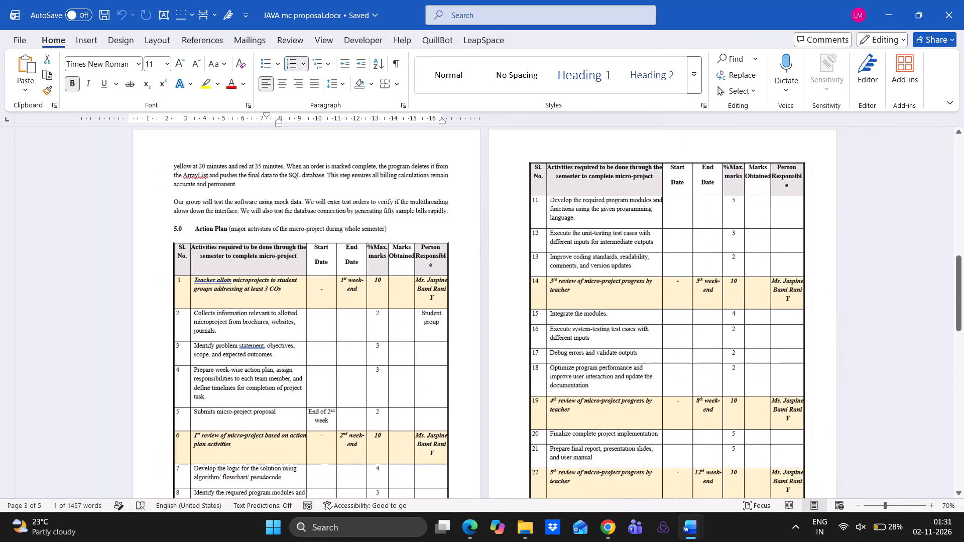
pyautogui.scroll(-2, 598, 337)
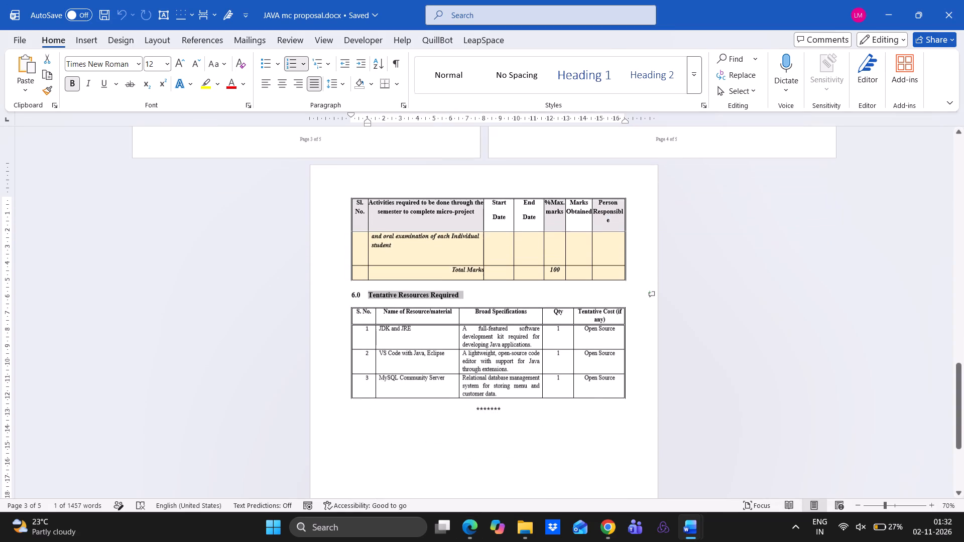
pyautogui.click(318, 406)
pyautogui.click(262, 368)
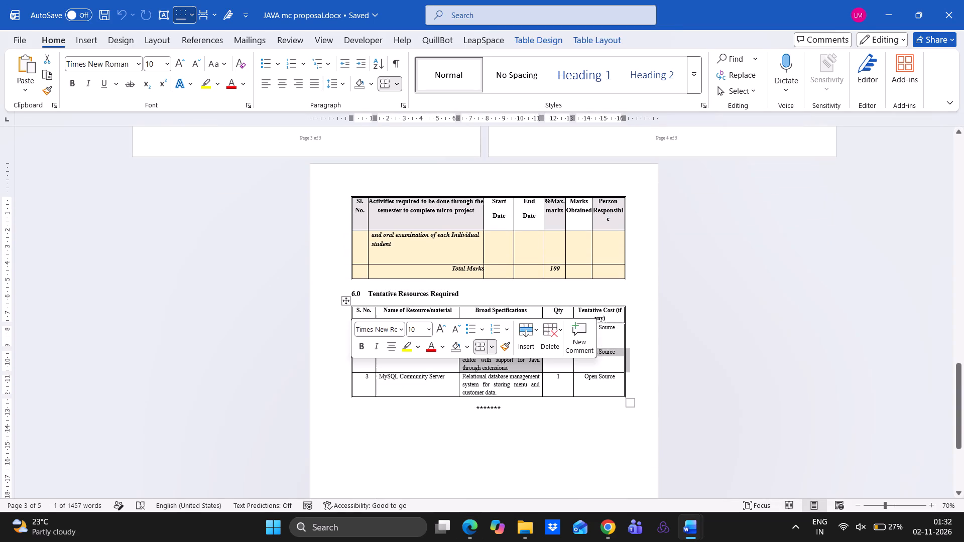
pyautogui.scroll(-1, 262, 368)
pyautogui.click(769, 172)
pyautogui.scroll(7, 733, 222)
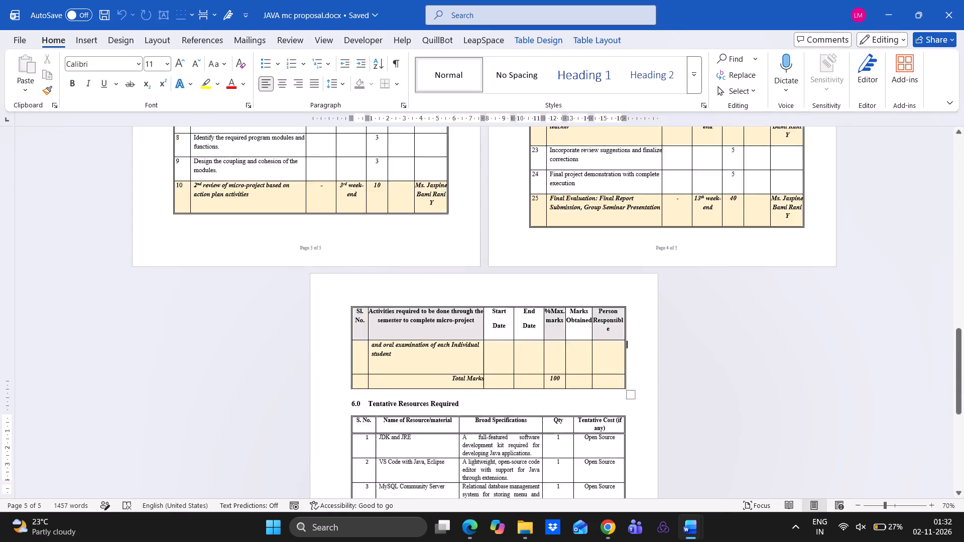
pyautogui.scroll(15, 733, 222)
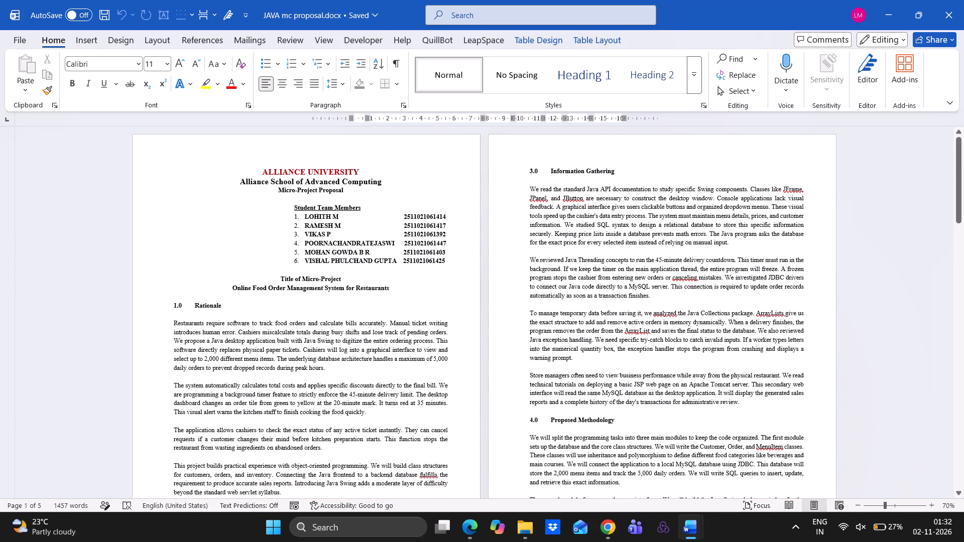
pyautogui.scroll(-1, 131, 270)
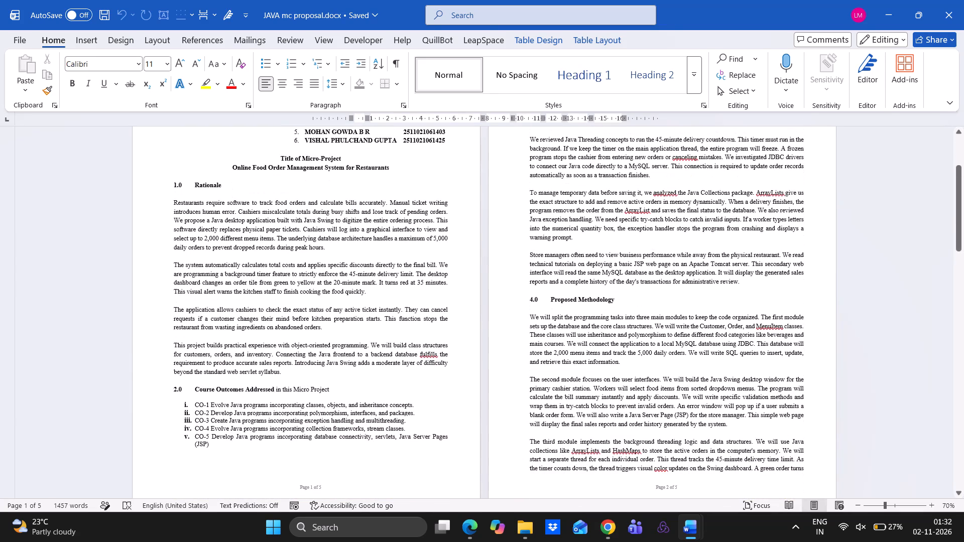
pyautogui.scroll(3, 131, 270)
pyautogui.scroll(-1, 131, 270)
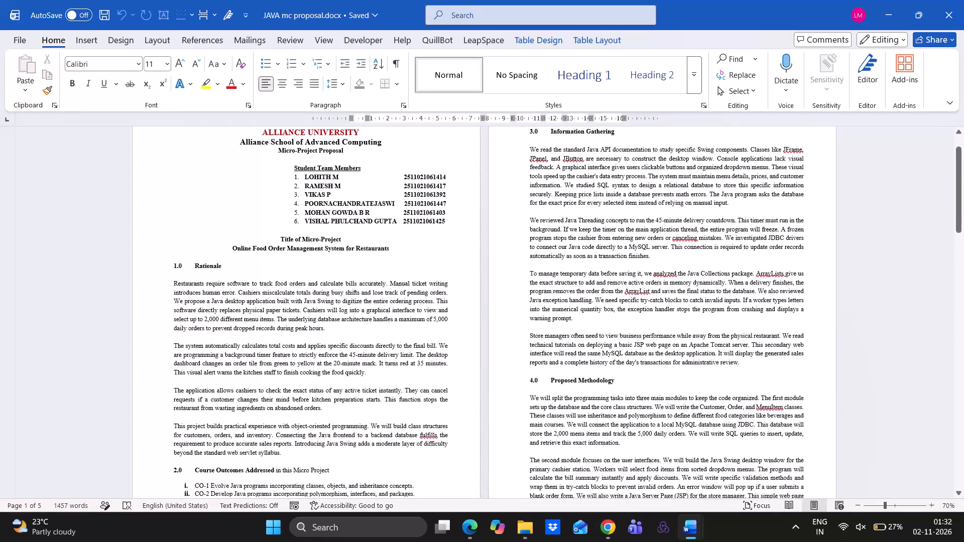
pyautogui.scroll(1, 131, 270)
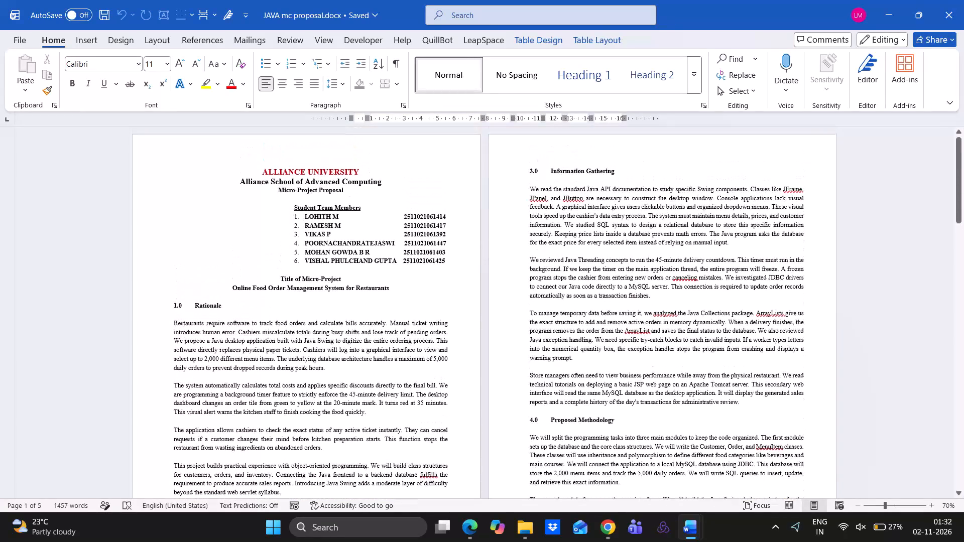
pyautogui.scroll(-2, 131, 270)
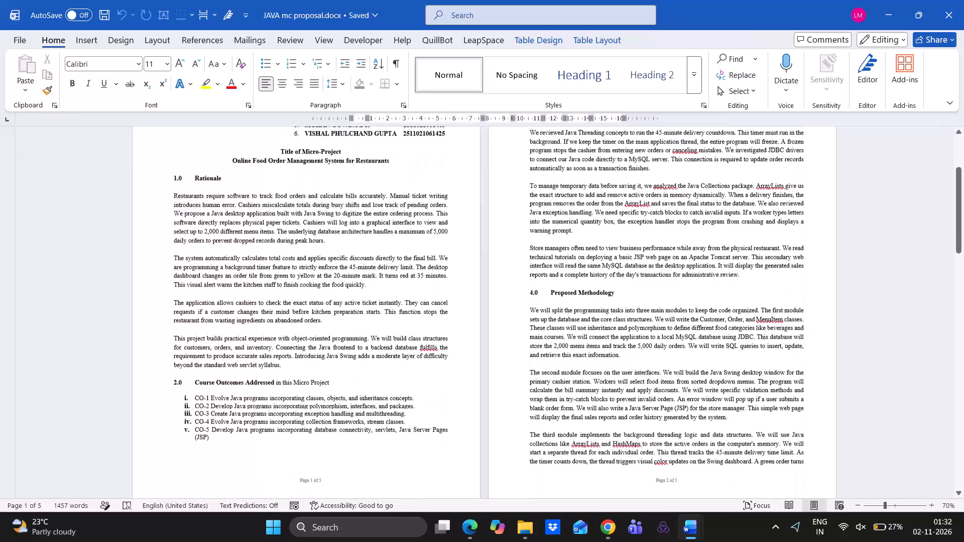
pyautogui.scroll(2, 131, 270)
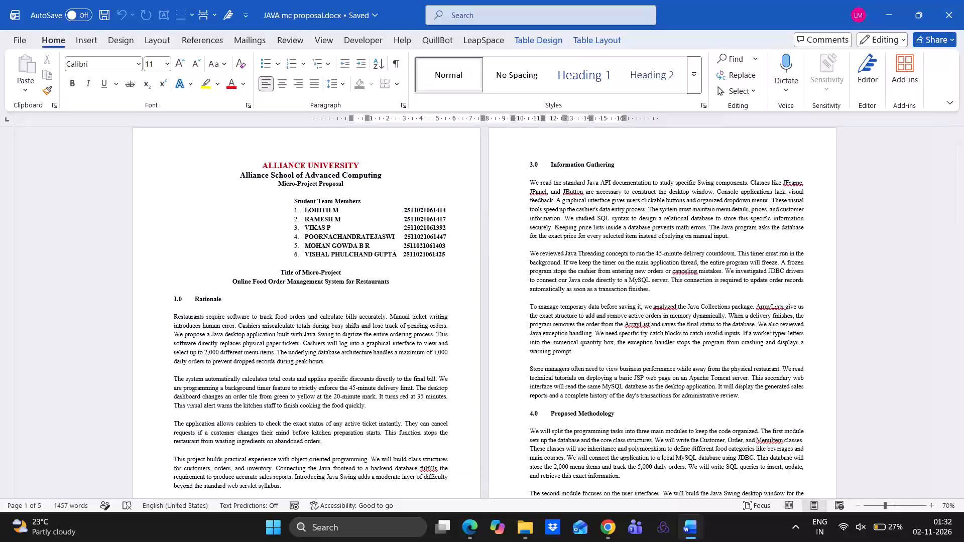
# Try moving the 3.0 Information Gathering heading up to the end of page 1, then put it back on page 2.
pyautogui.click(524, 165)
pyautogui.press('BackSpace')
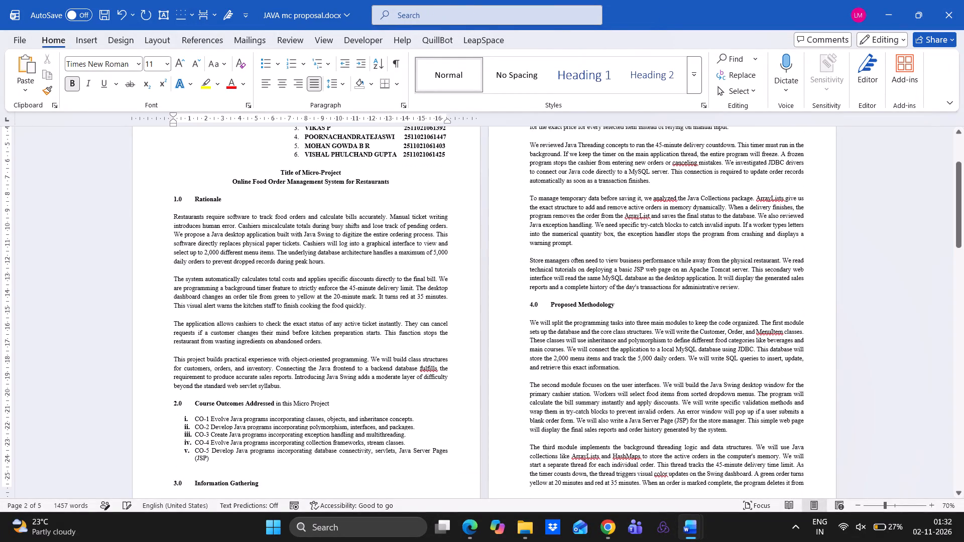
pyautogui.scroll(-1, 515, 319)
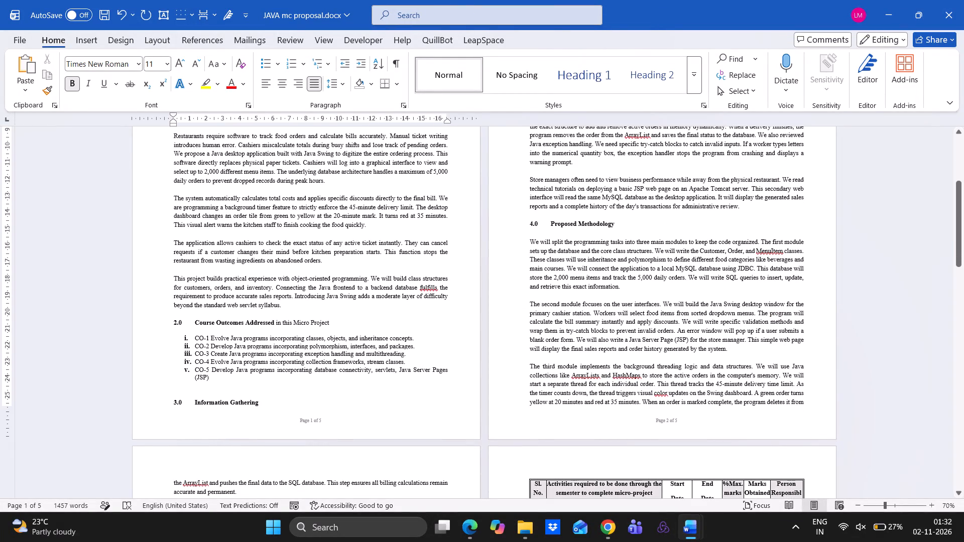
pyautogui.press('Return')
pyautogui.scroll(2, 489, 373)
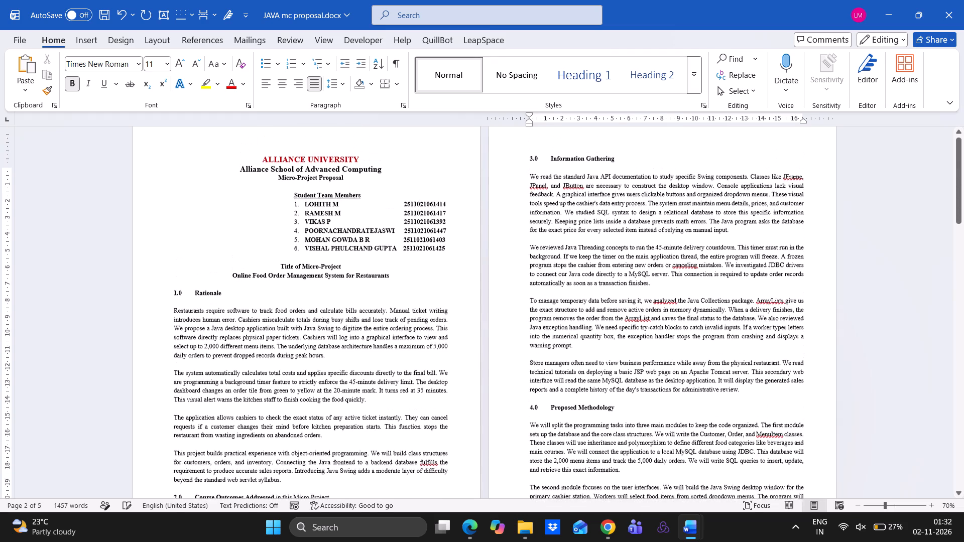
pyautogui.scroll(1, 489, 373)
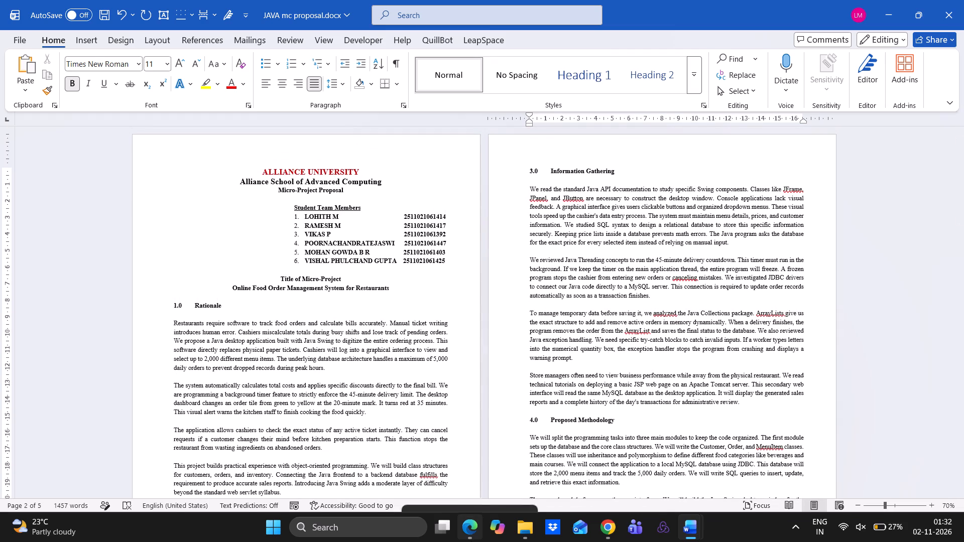